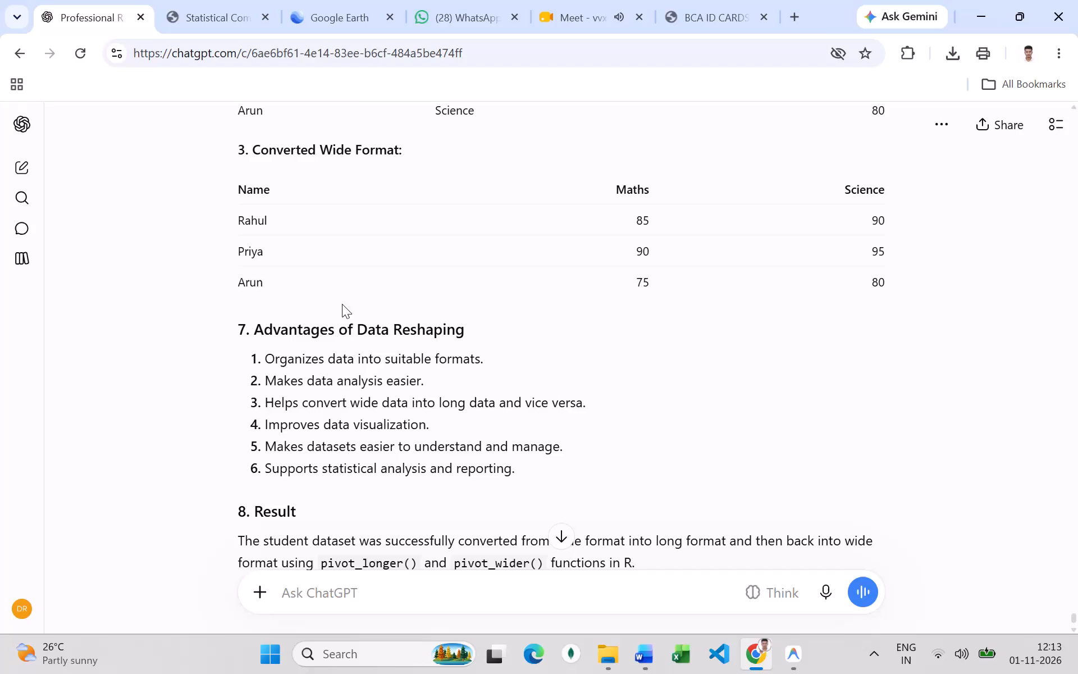
Switch to the Word document and join the merge(data1, data2, by = "ID") line onto its "Syntax:" label, separated by a space.
key("alt+Tab")
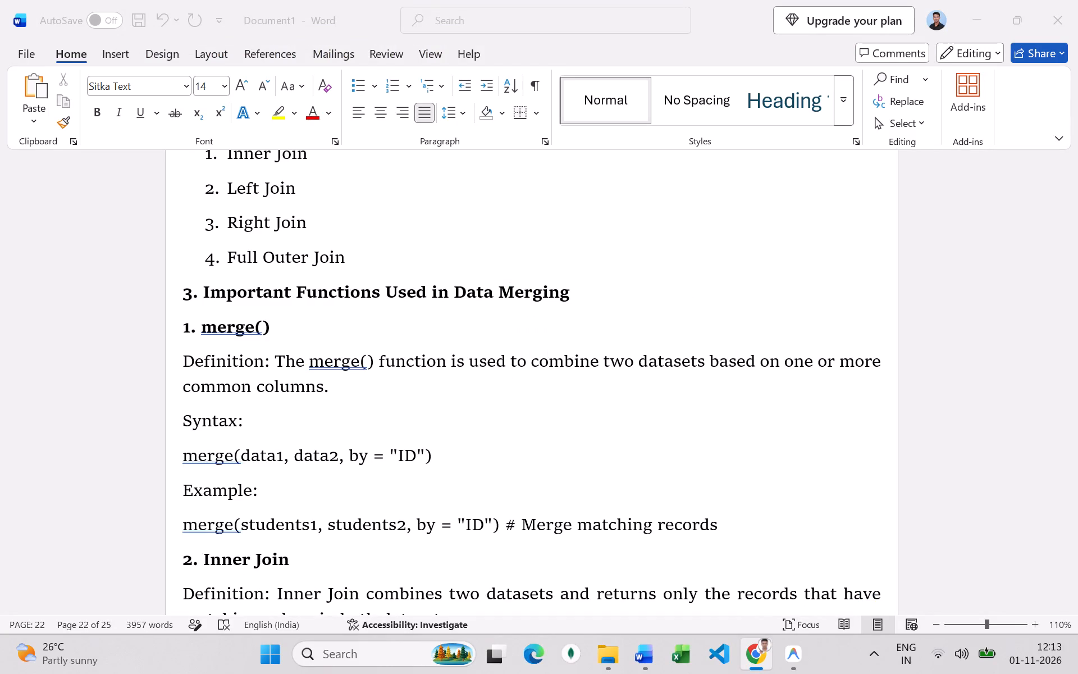
left_click(187, 465)
key("BackSpace")
key("space")
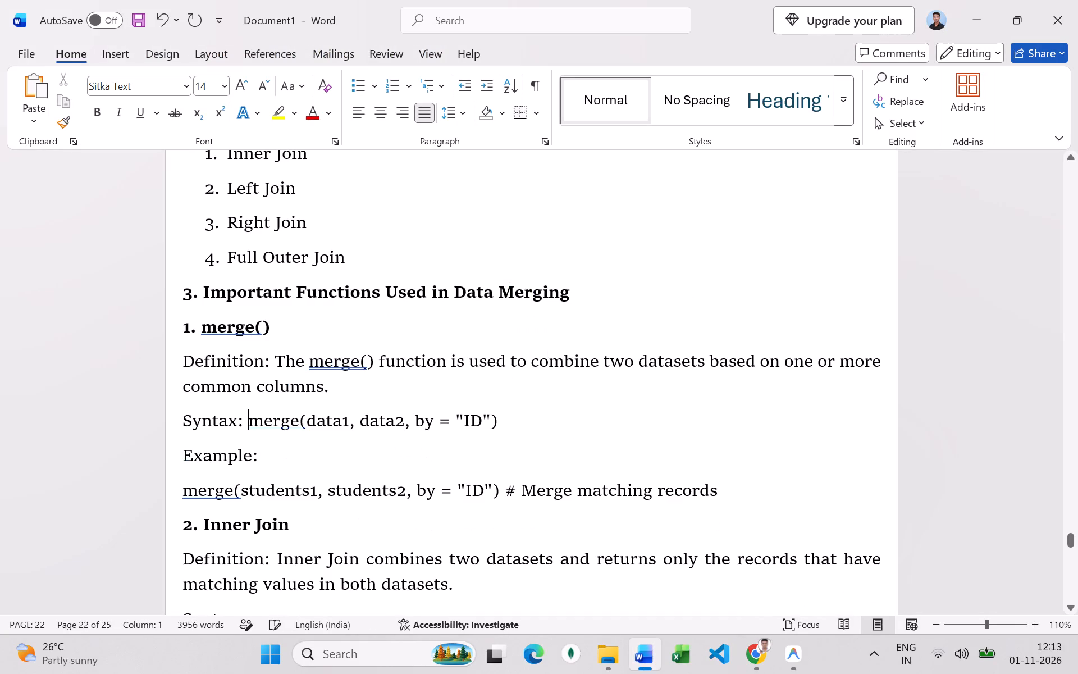
Format the "DATA MERGING IN R" heading as centred, red text at font size 16.
scroll(279, 426, "up", 12)
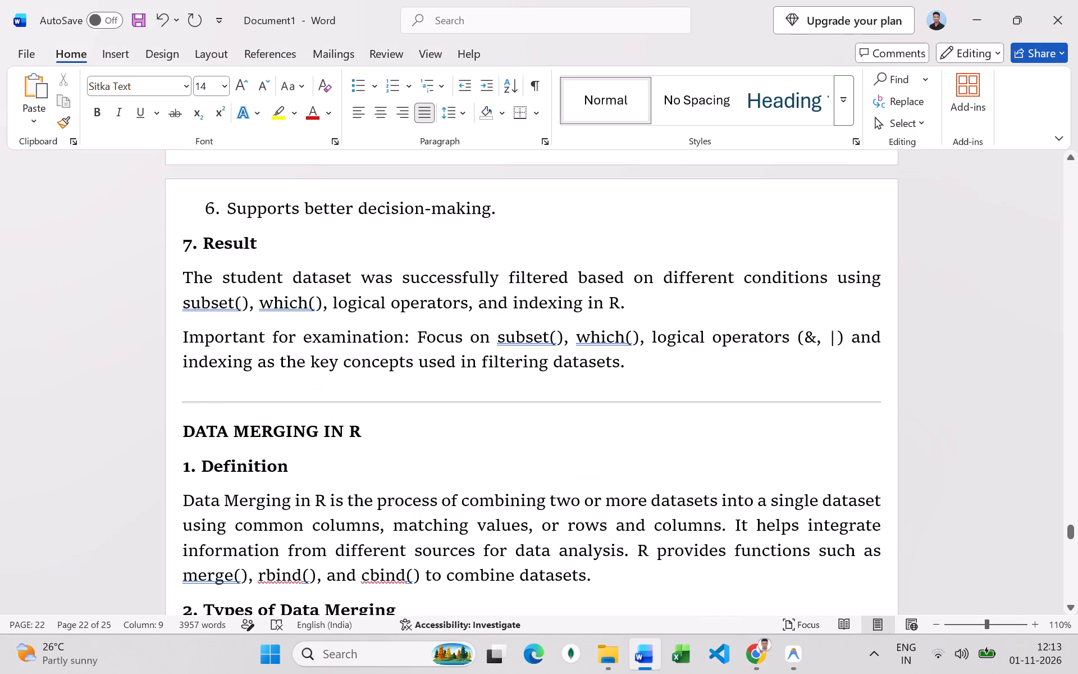
scroll(278, 425, "up", 1)
left_click_drag(378, 473, 159, 472)
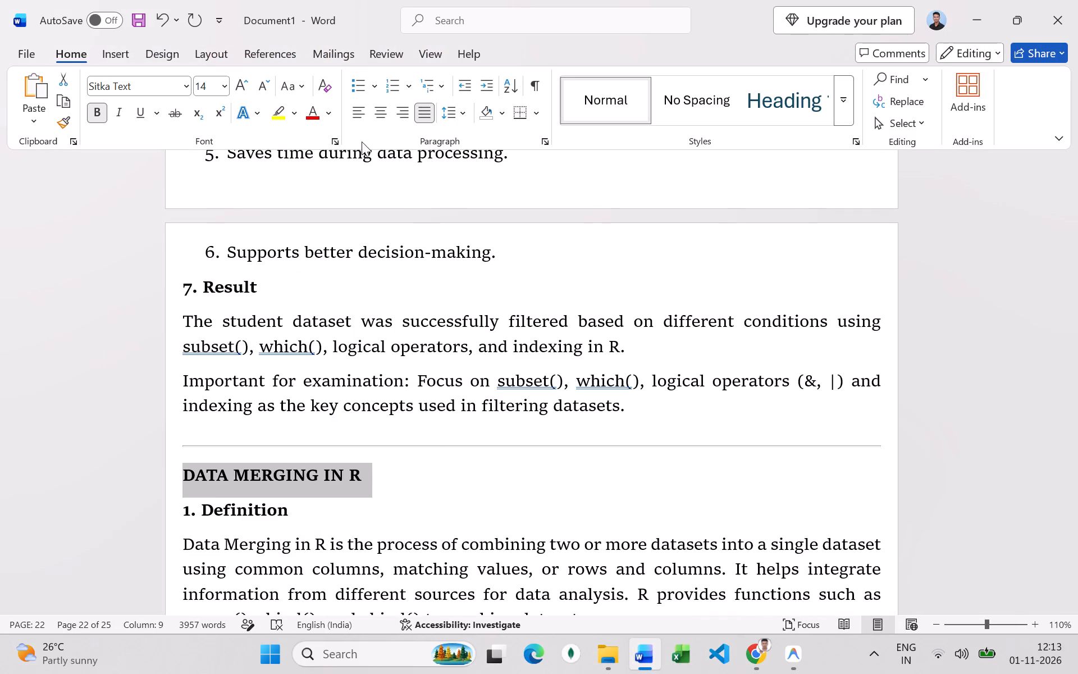
left_click(386, 110)
left_click(313, 112)
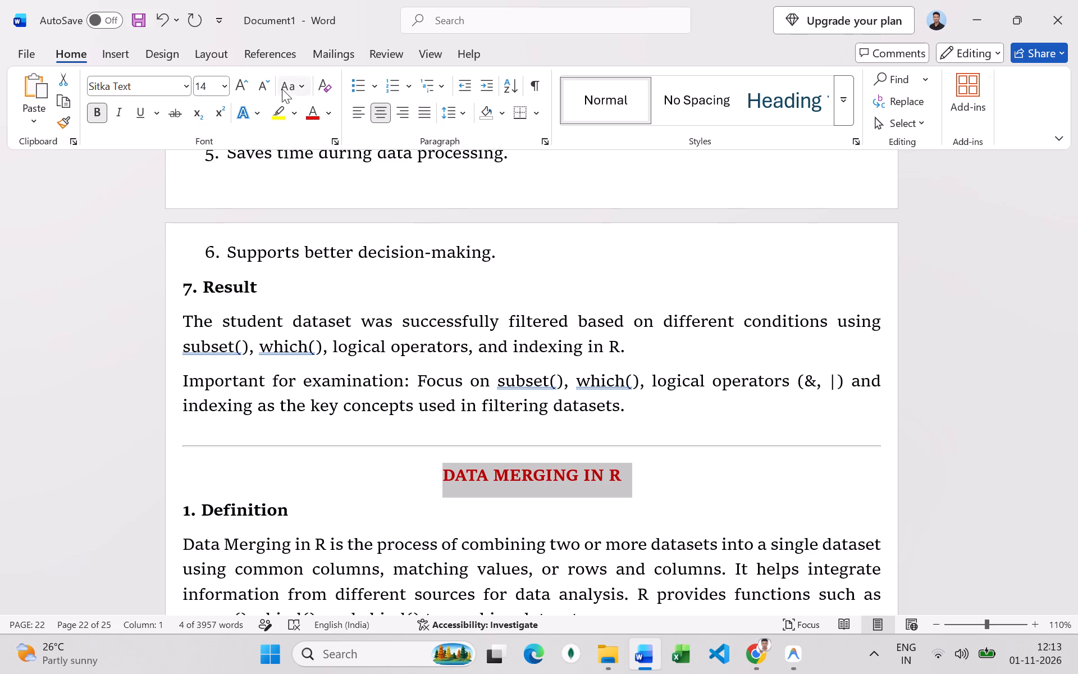
left_click(254, 86)
left_click(245, 85)
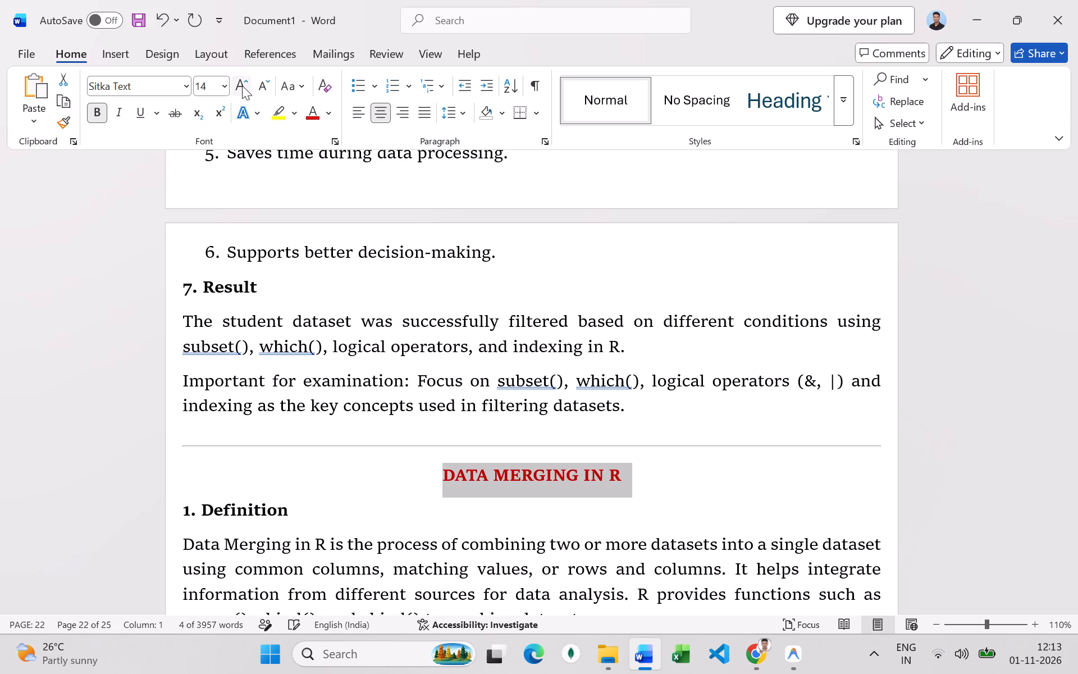
left_click(242, 85)
Delete the "1. Definition" subheading below the "DATA MERGING IN R" heading.
left_click_drag(334, 508, 124, 493)
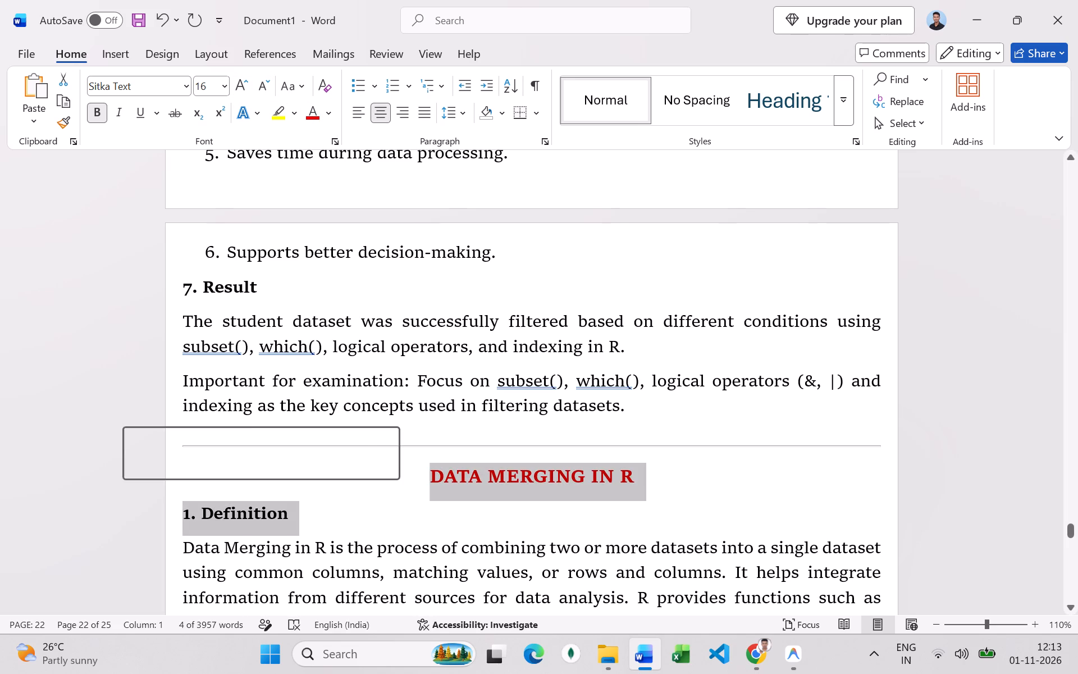
left_click(244, 508)
left_click_drag(289, 517, 163, 517)
key("BackSpace")
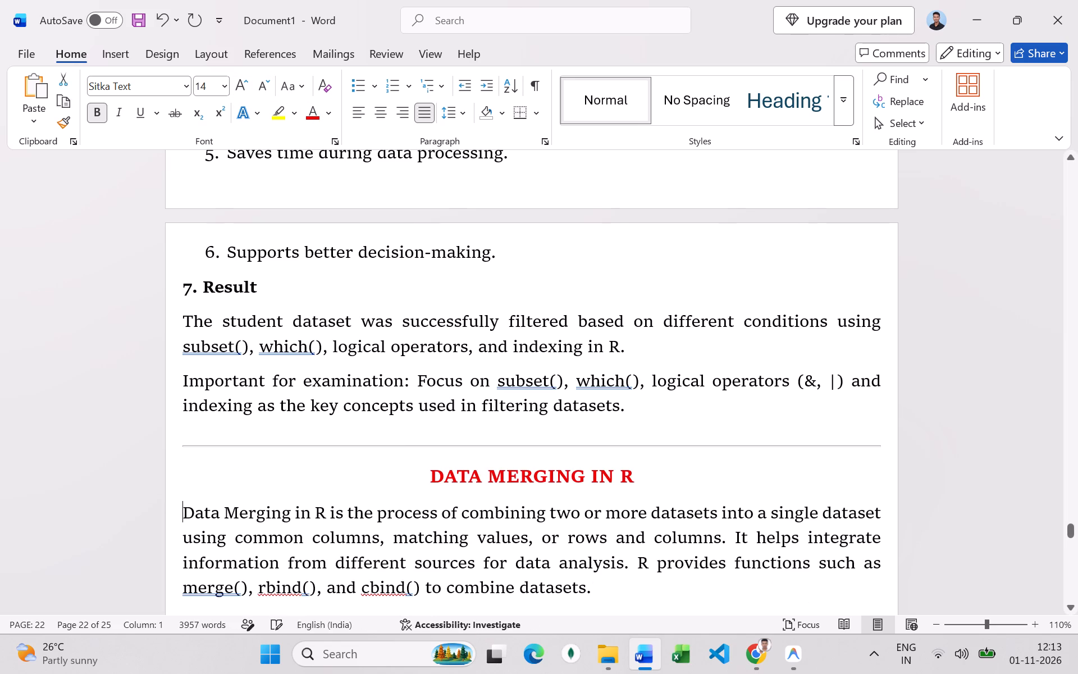
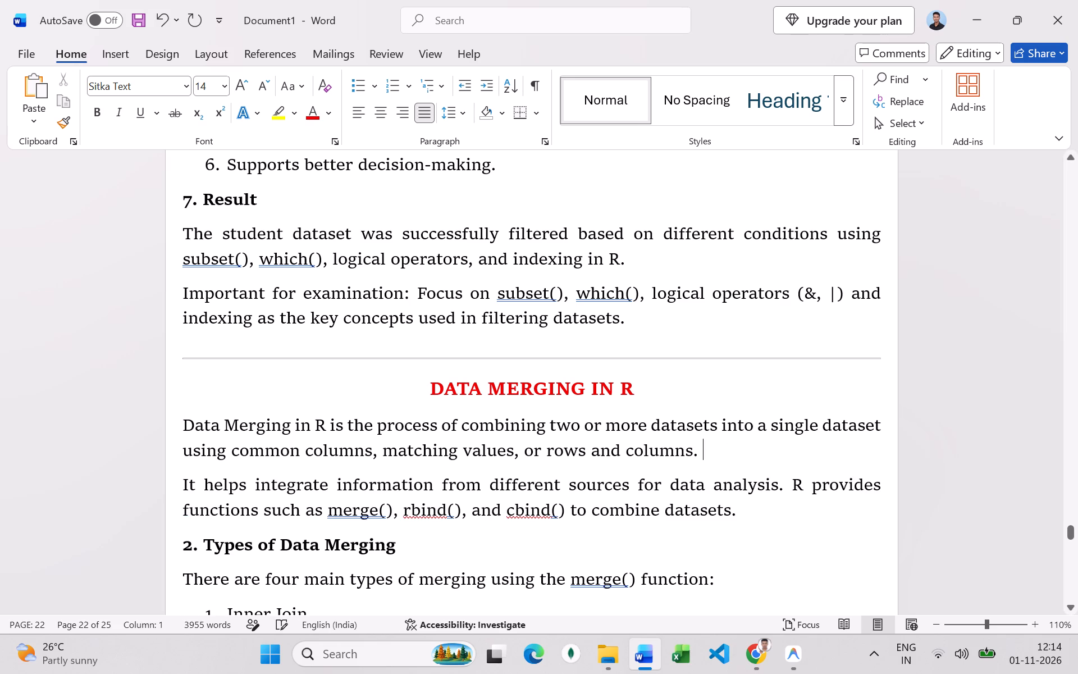
Delete the "R provides functions such as merge(), rbind(), and cbind()" sentence from the Data Merging introduction, keeping the full stop after "analysis".
left_click_drag(787, 484, 803, 505)
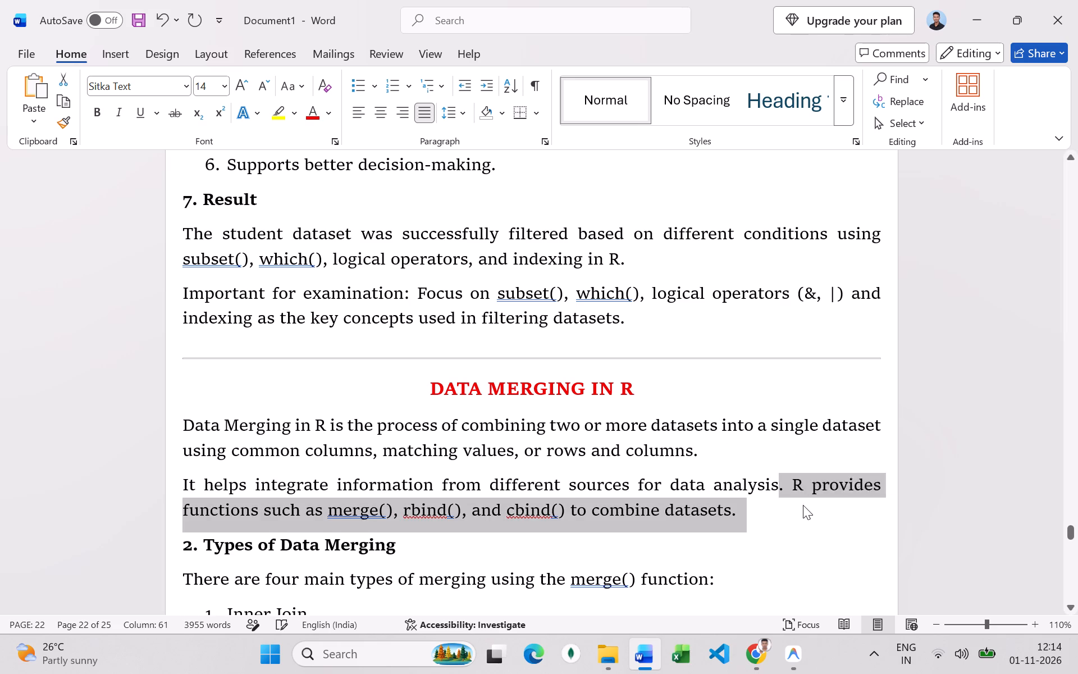
key("BackSpace")
key("period")
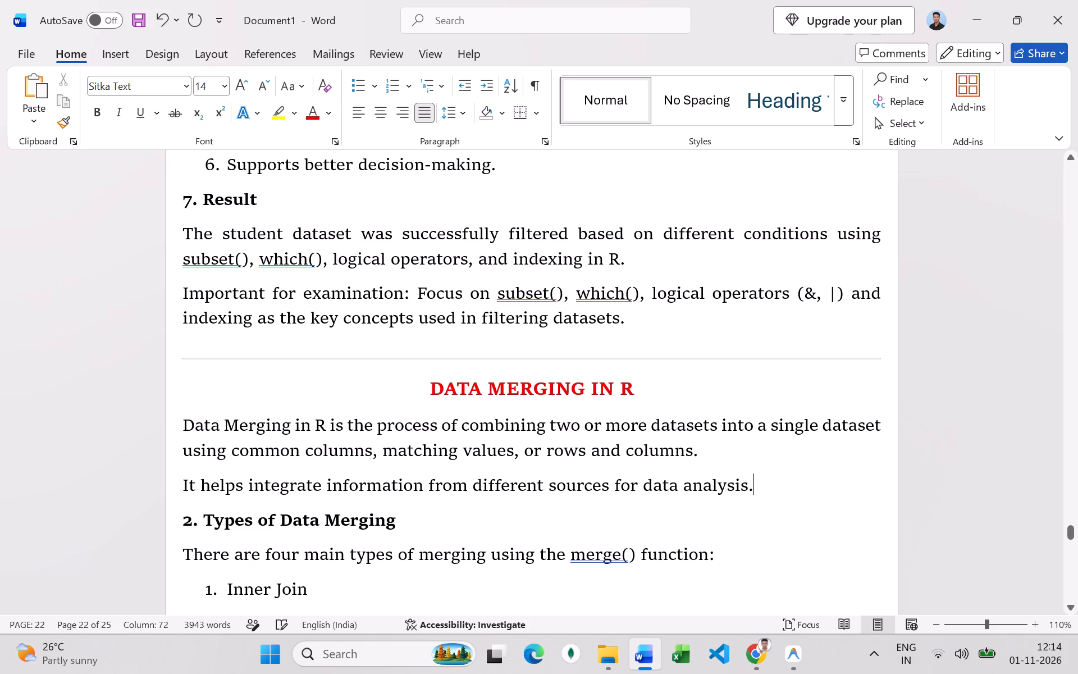
left_click_drag(760, 490, 160, 422)
left_click(301, 532)
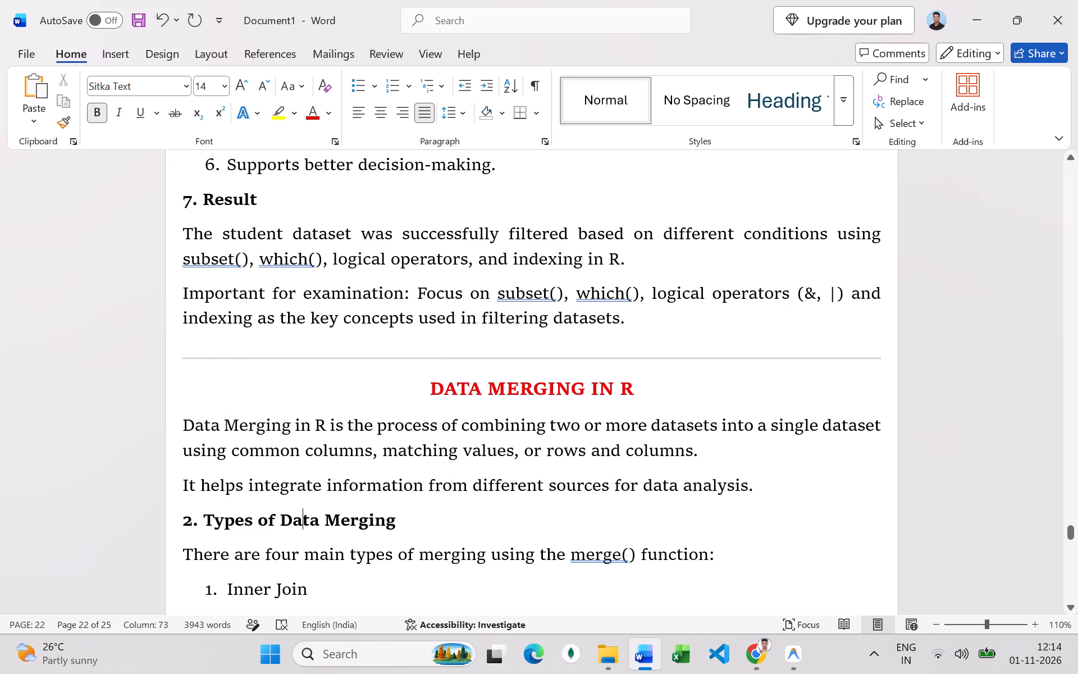
Replace the "2." number of the "Types of Data Merging" heading with an arrow bullet aligned to the text margin.
left_click(203, 519)
key("BackSpace")
key("BackSpace")
key("BackSpace")
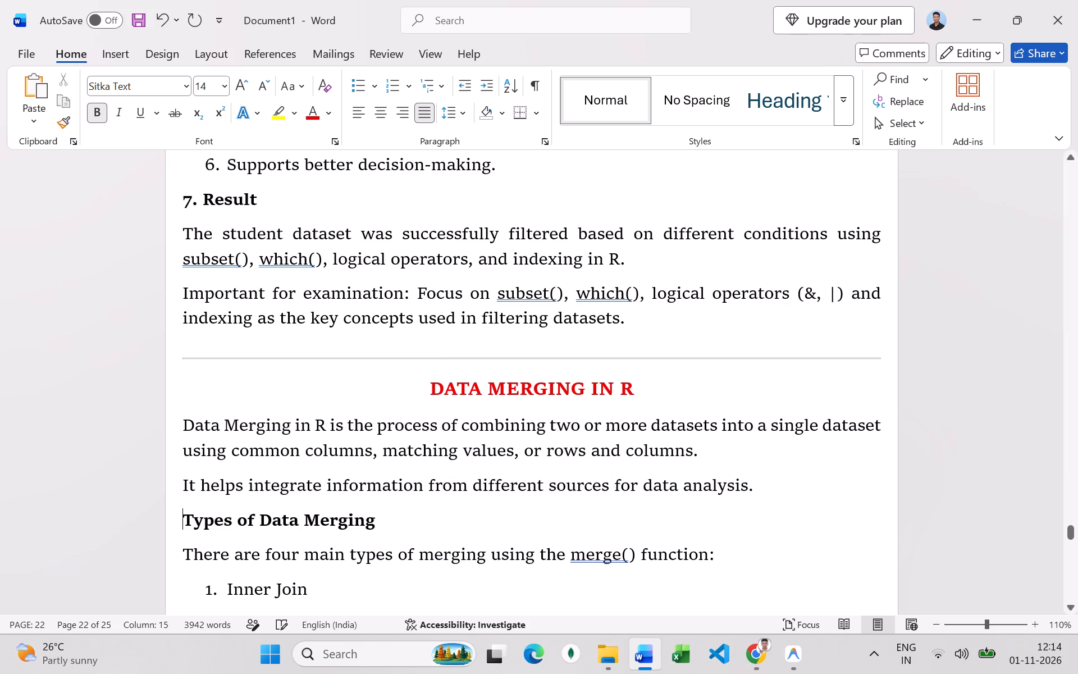
left_click(380, 89)
left_click(385, 142)
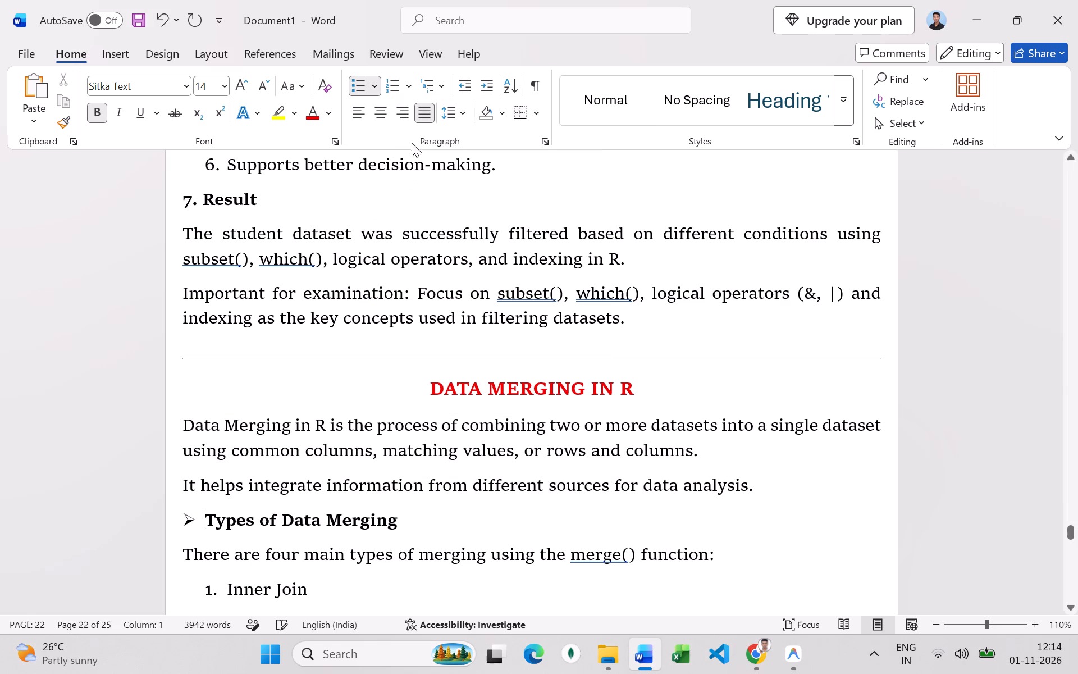
left_click(463, 90)
left_click(463, 90)
Change the "Types of Data Merging" heading to uppercase.
scroll(418, 269, "down", 4)
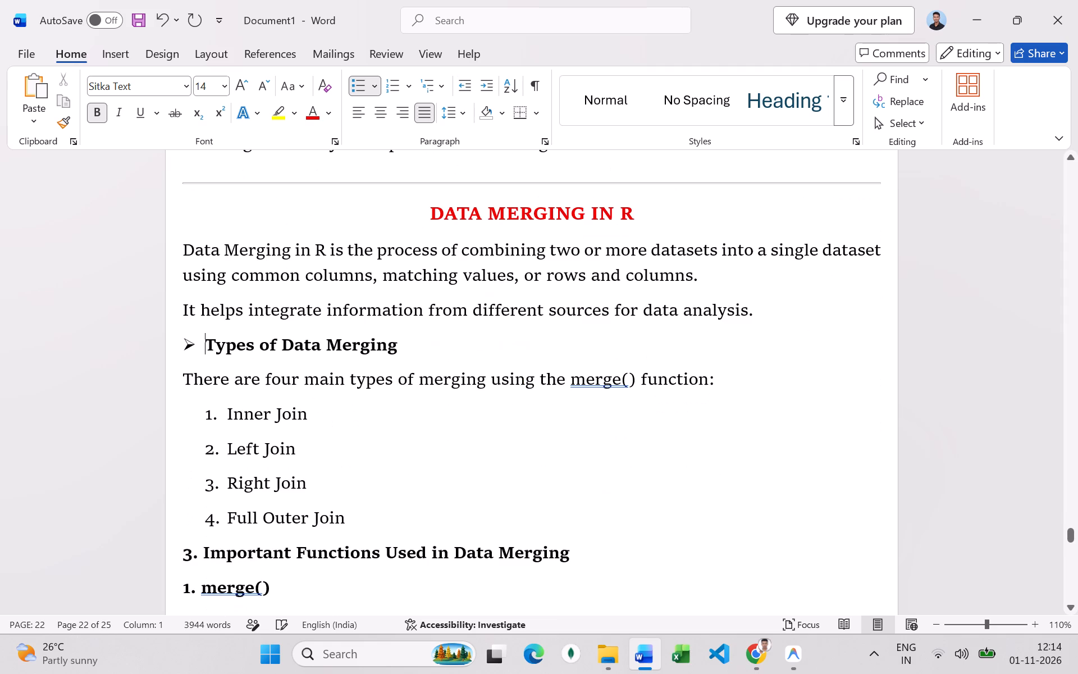
left_click_drag(412, 334, 227, 335)
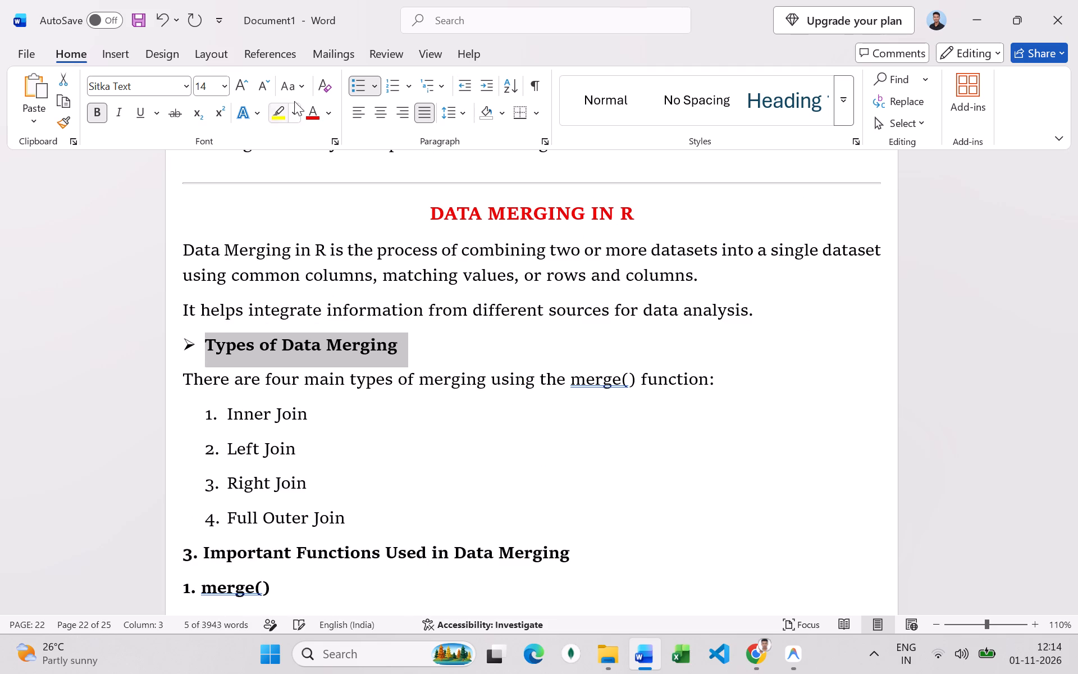
left_click(291, 89)
left_click(324, 156)
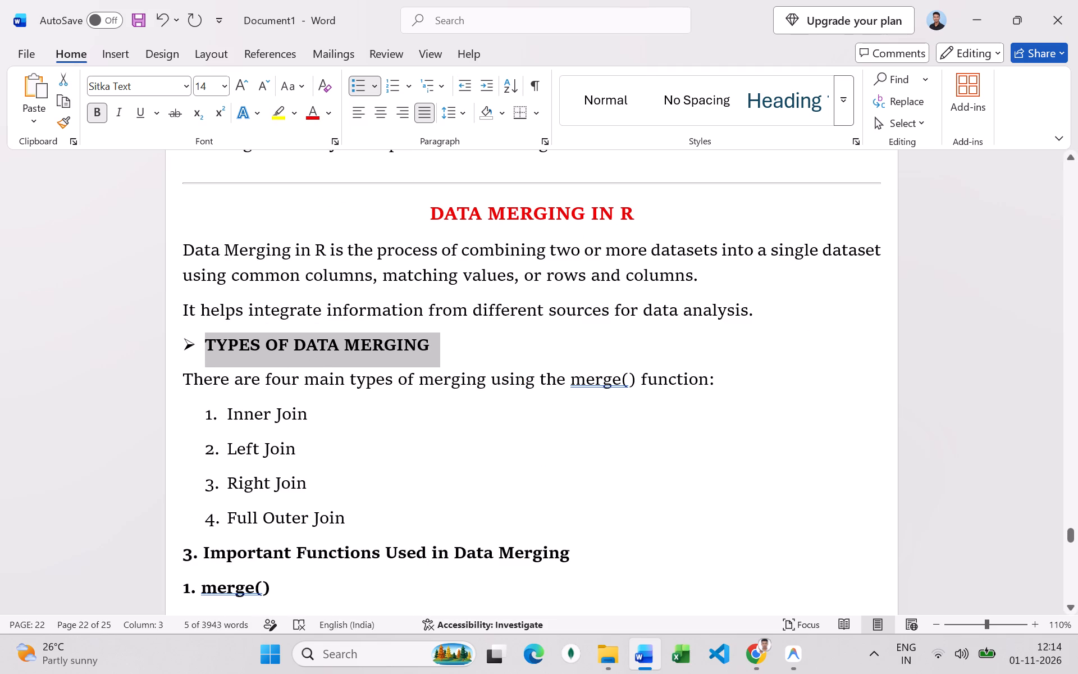
left_click(327, 415)
Shorten the "3. Important Functions Used in Data Merging" heading to just "Functions".
scroll(332, 416, "down", 6)
scroll(317, 394, "up", 3)
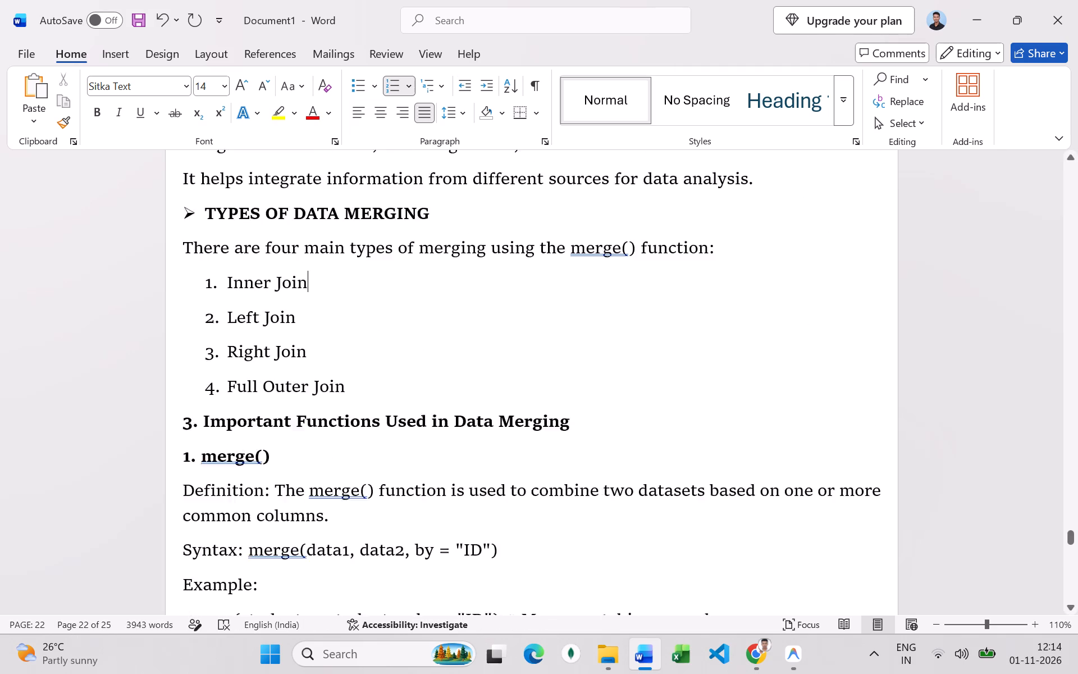
scroll(317, 394, "up", 2)
scroll(317, 395, "down", 8)
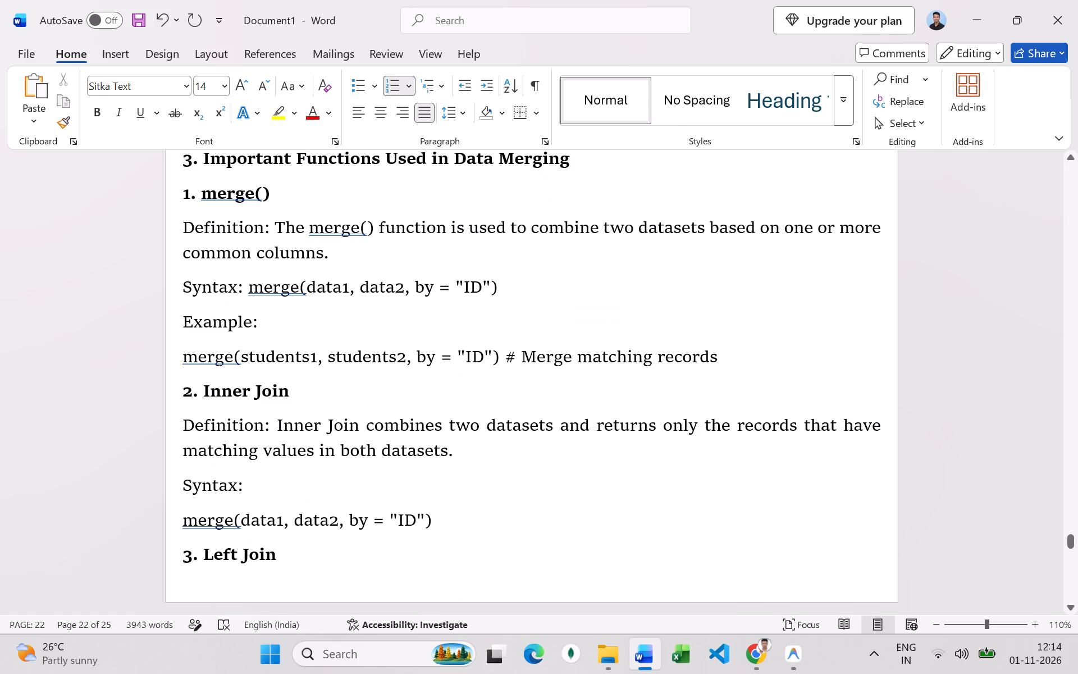
scroll(315, 400, "up", 7)
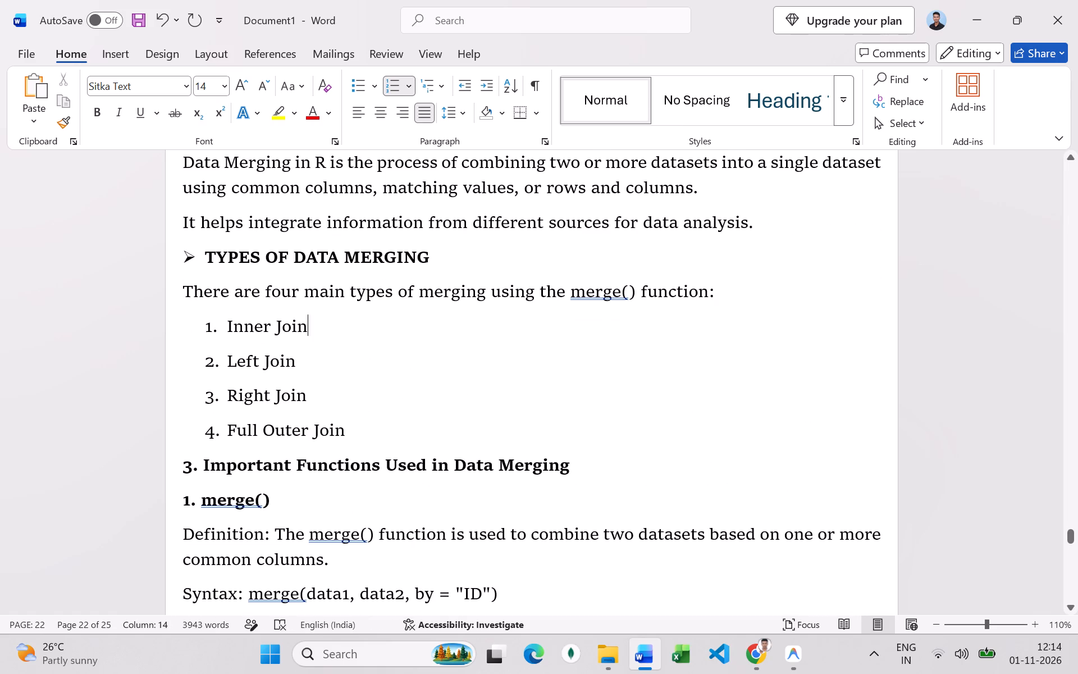
left_click_drag(297, 468, 147, 467)
key("BackSpace")
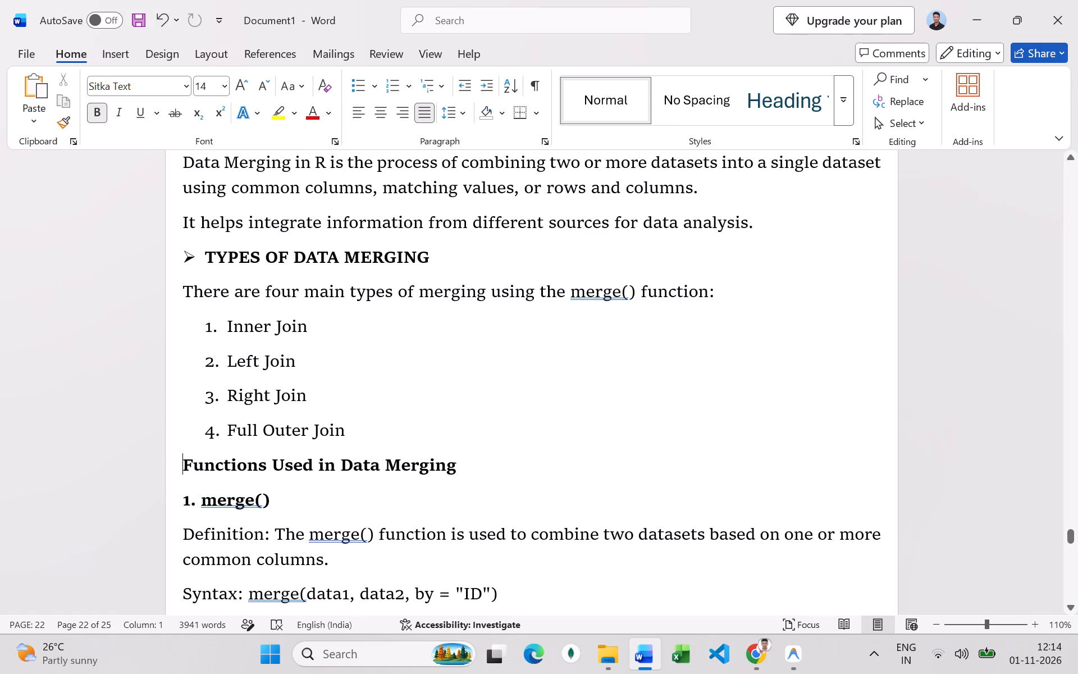
left_click_drag(472, 472, 287, 460)
key("BackSpace")
Give the "Functions" heading an arrow bullet and outdent it to the text margin.
left_click_drag(285, 461, 125, 470)
left_click(374, 86)
left_click(368, 149)
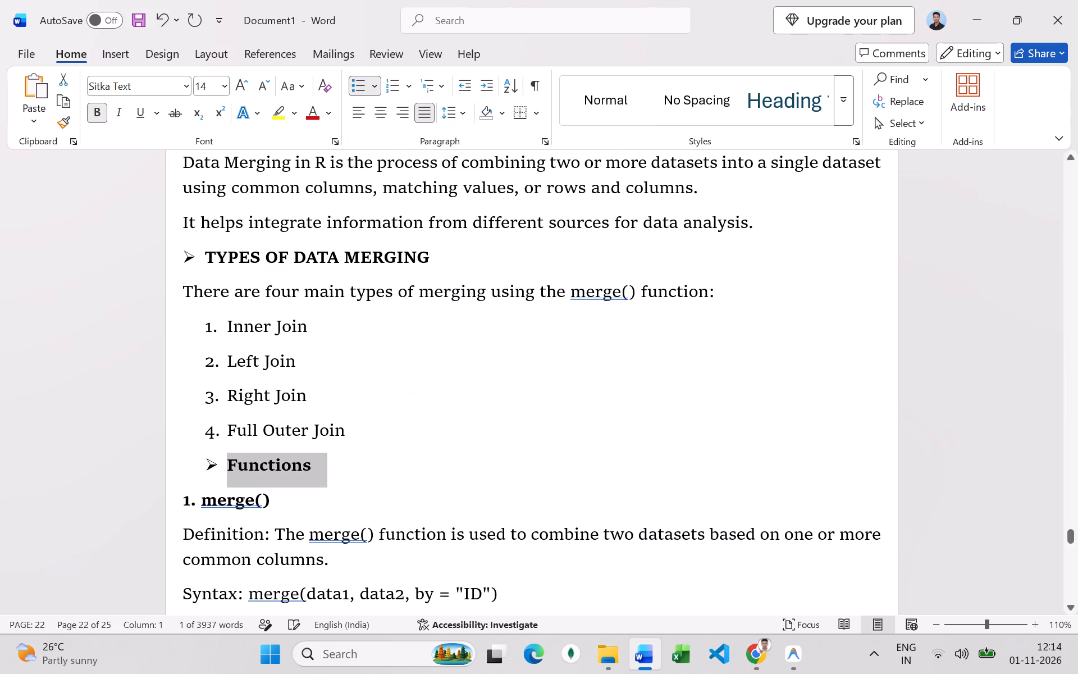
triple_click(464, 83)
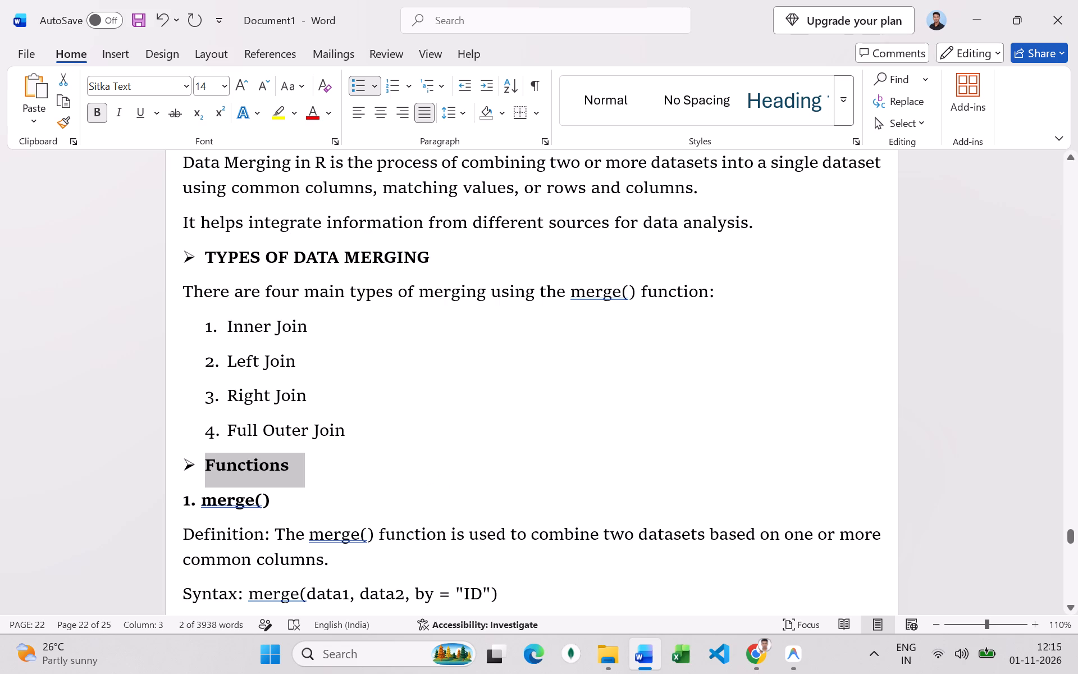
Lay out the numbered list of four join types in two columns.
left_click_drag(359, 438, 208, 320)
left_click(212, 53)
left_click(170, 108)
left_click(201, 212)
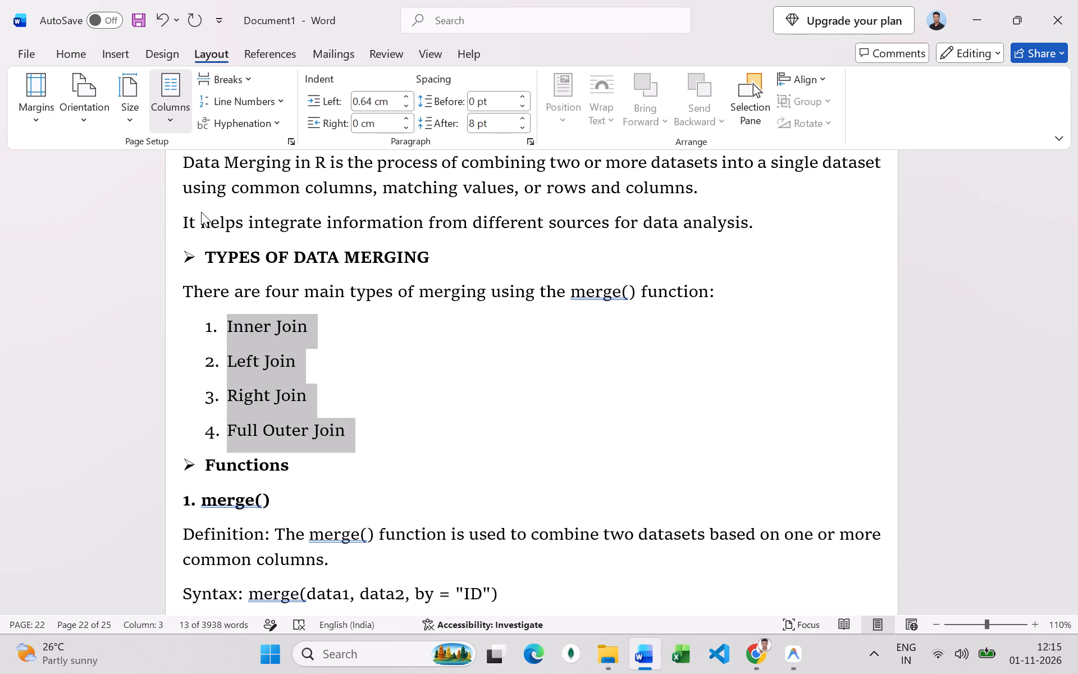
left_click(312, 409)
Replace "Definition: The merge()" with "This" at the start of the merge() description.
scroll(277, 445, "down", 2)
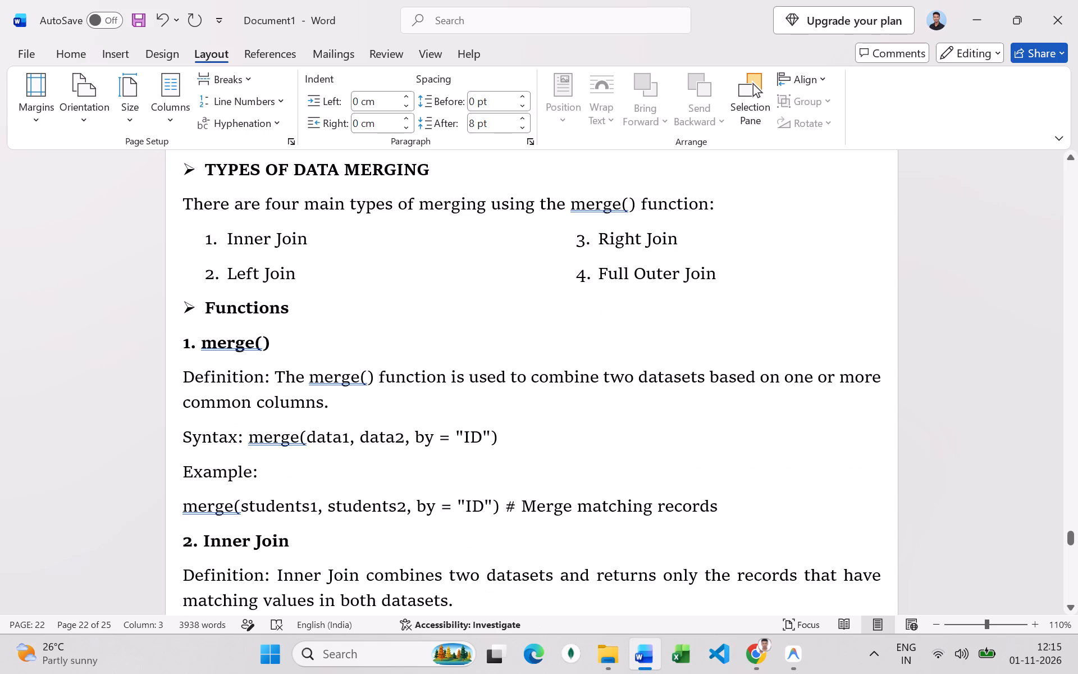
left_click_drag(371, 375, 188, 377)
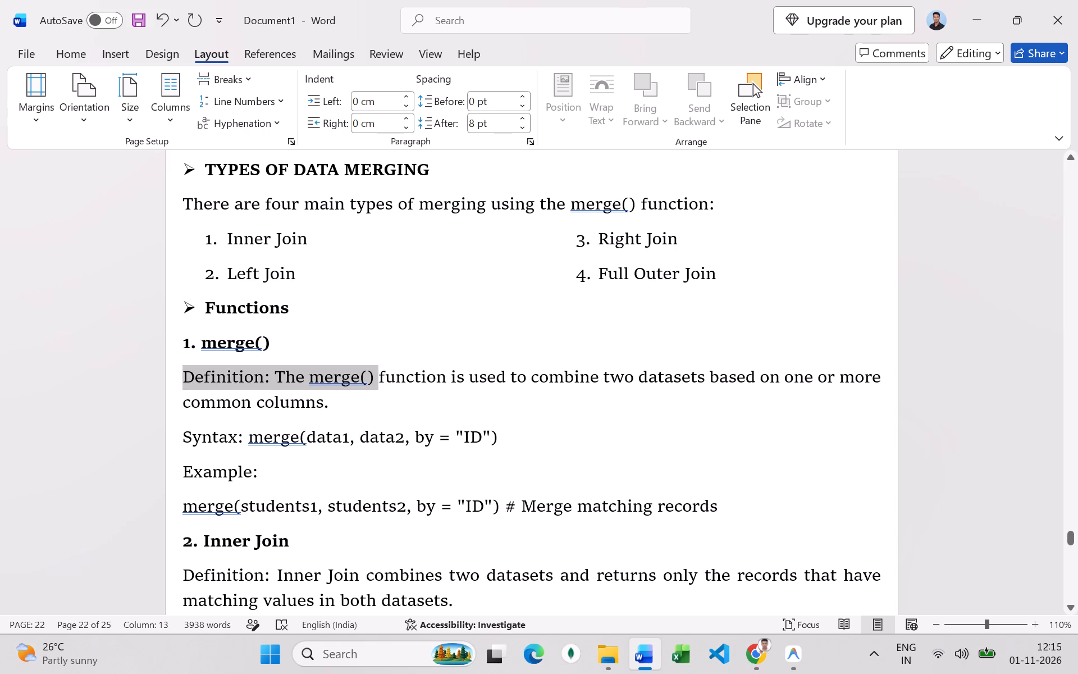
left_click_drag(188, 377, 179, 377)
type("This")
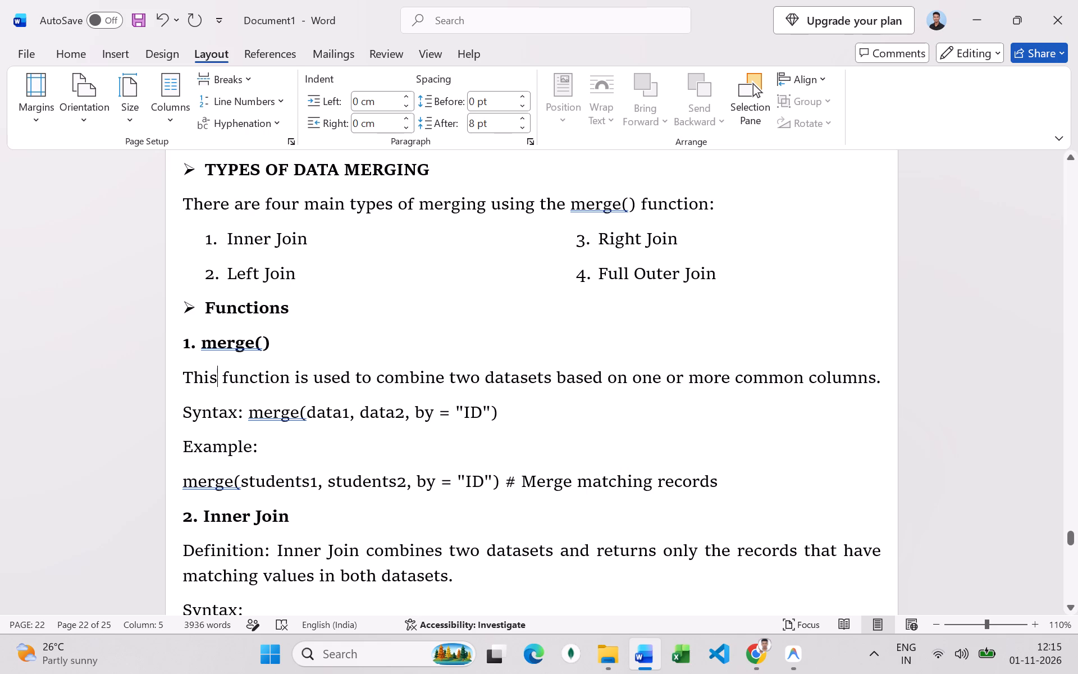
Join the merge(students1, students2, by = "ID") line directly onto its "Example:" label and delete the "# Merge matching records" comment.
left_click(189, 480)
key("BackSpace")
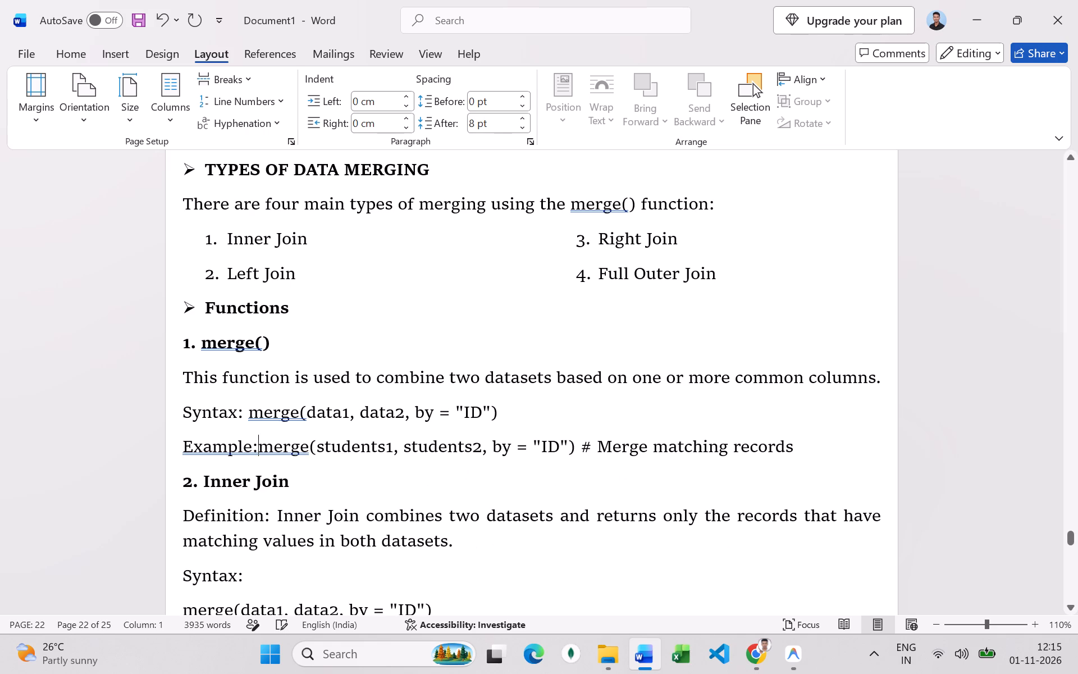
left_click_drag(796, 452, 598, 462)
key("BackSpace")
key("BackSpace")
key("BackSpace")
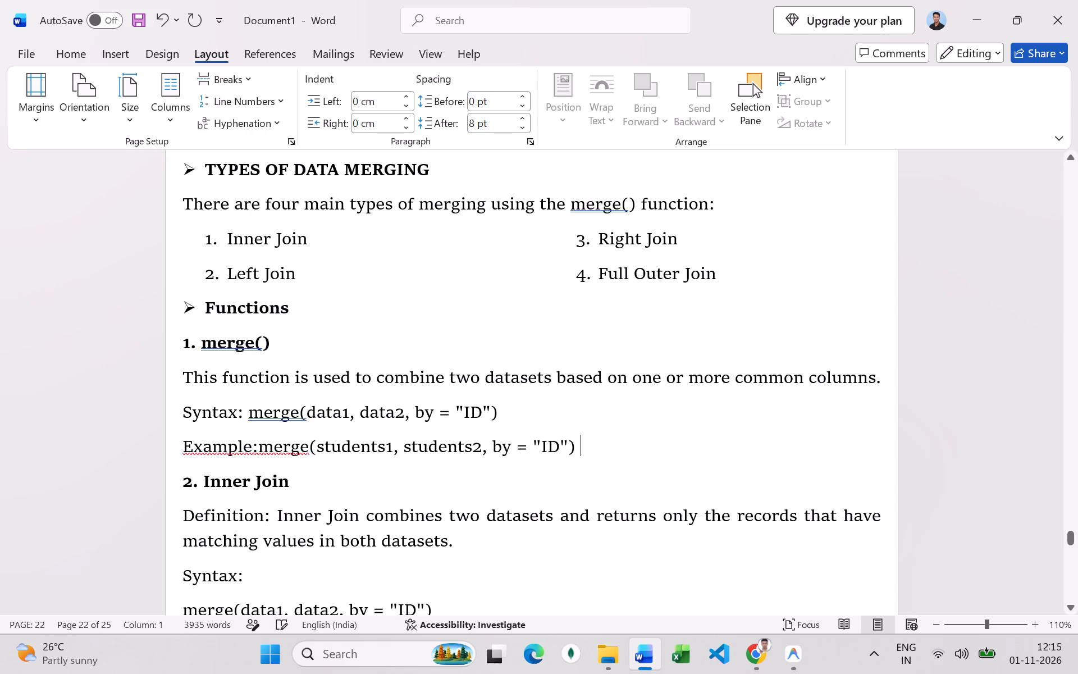
Indent the Syntax and Example lines under "1. merge()" by one level.
left_click_drag(593, 445, 187, 425)
left_click(63, 53)
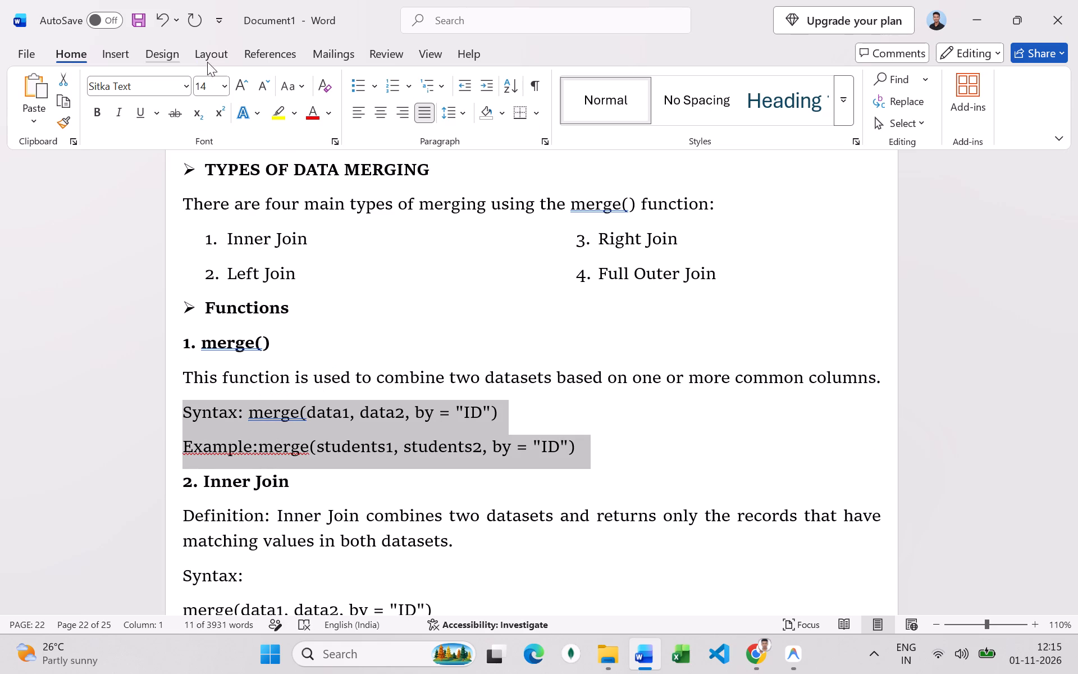
left_click(487, 84)
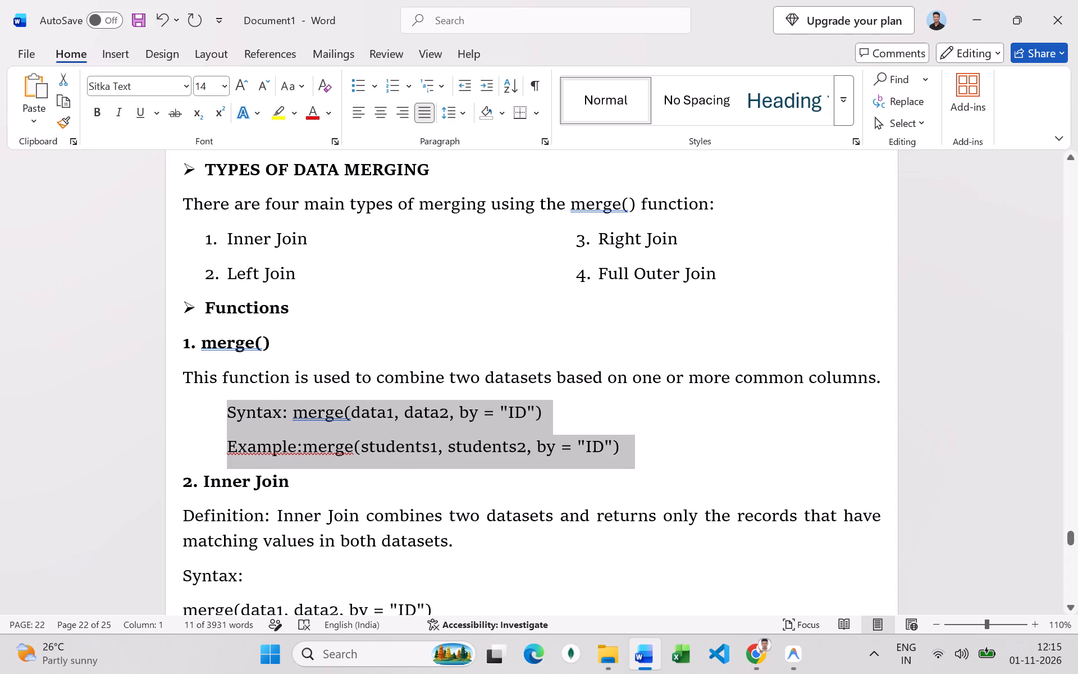
left_click(362, 517)
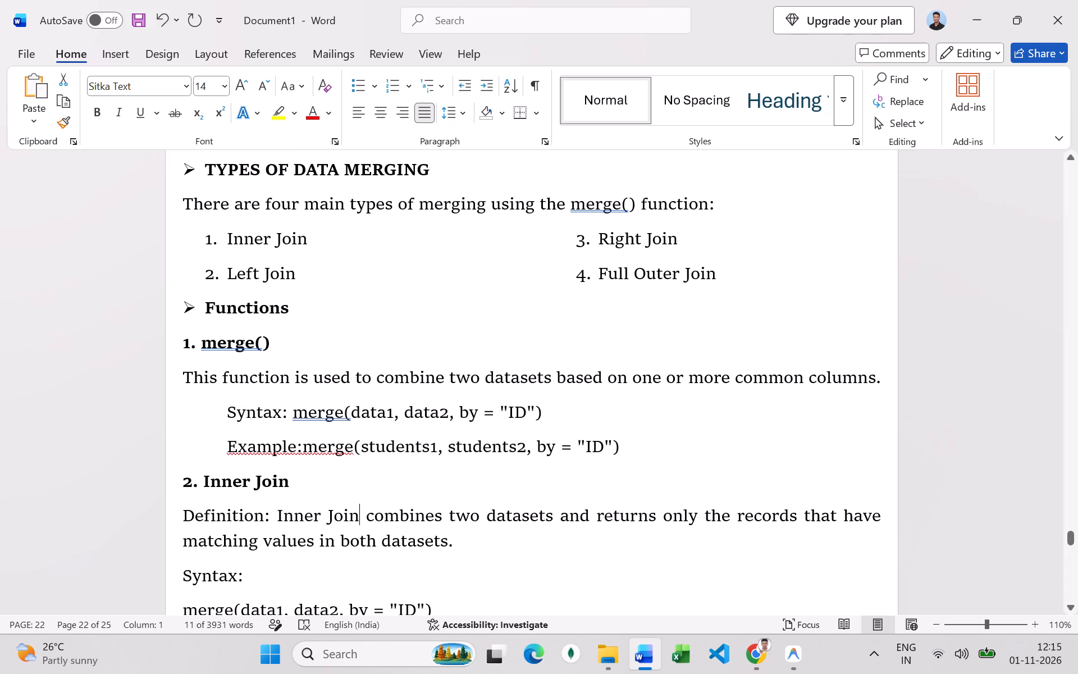
Delete the "Definition:" label from the Inner Join description.
left_click_drag(275, 518, 97, 523)
key("BackSpace")
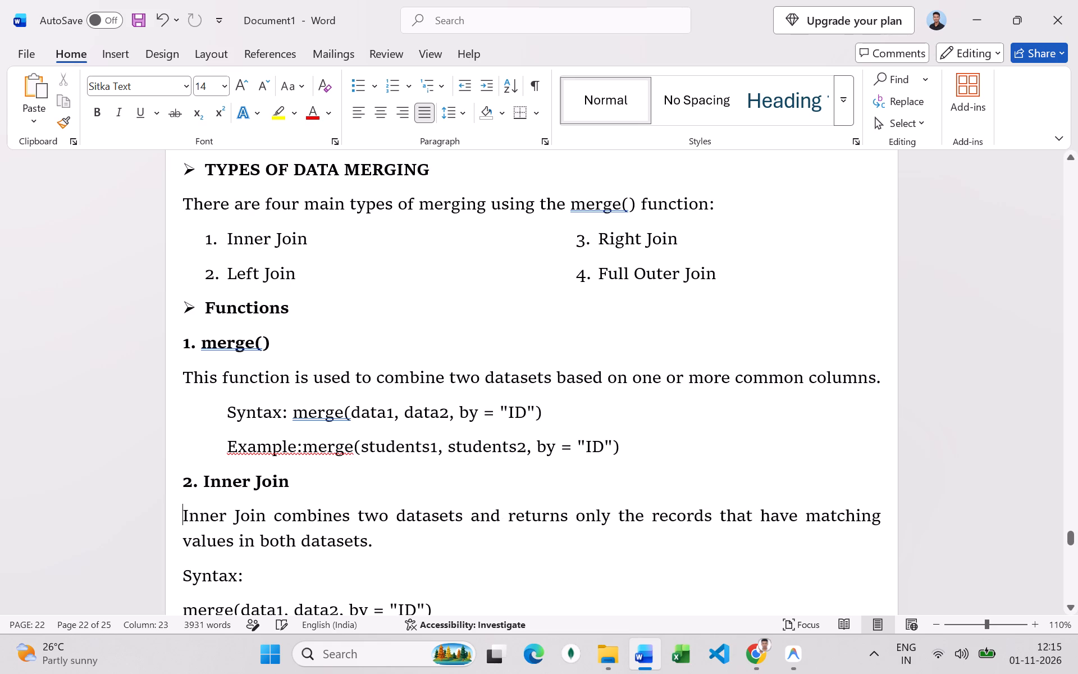
Join the Inner Join merge() line onto its "Syntax:" label, separated by a space, and indent the line one tab stop.
scroll(270, 568, "down", 3)
left_click(182, 491)
key("BackSpace")
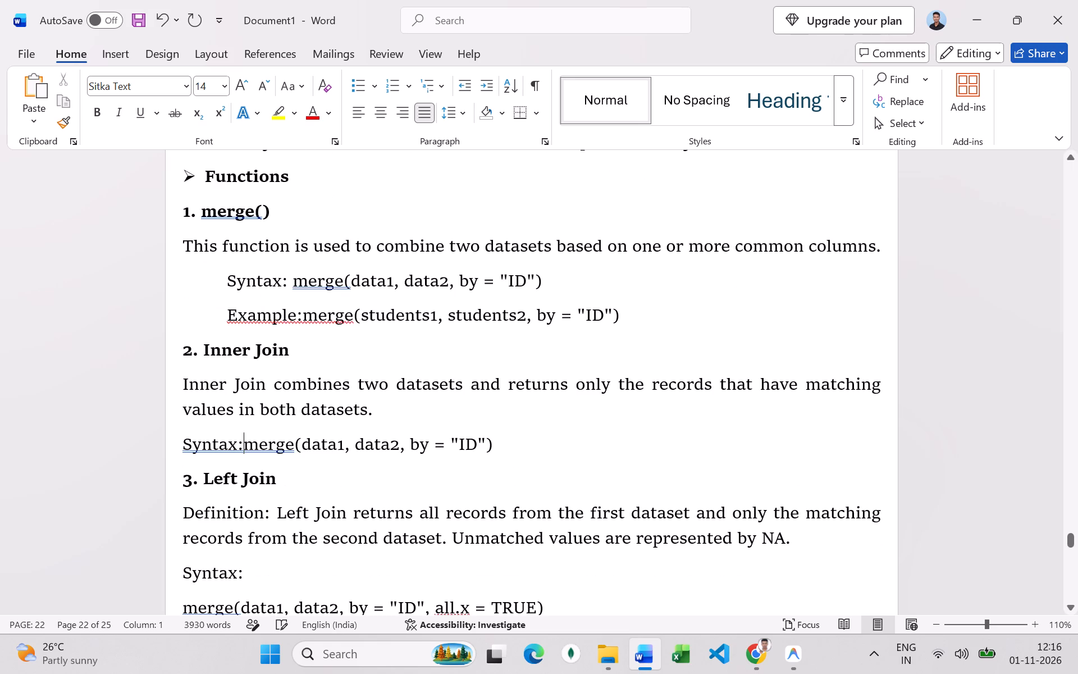
key("space")
left_click(179, 446)
key("Tab")
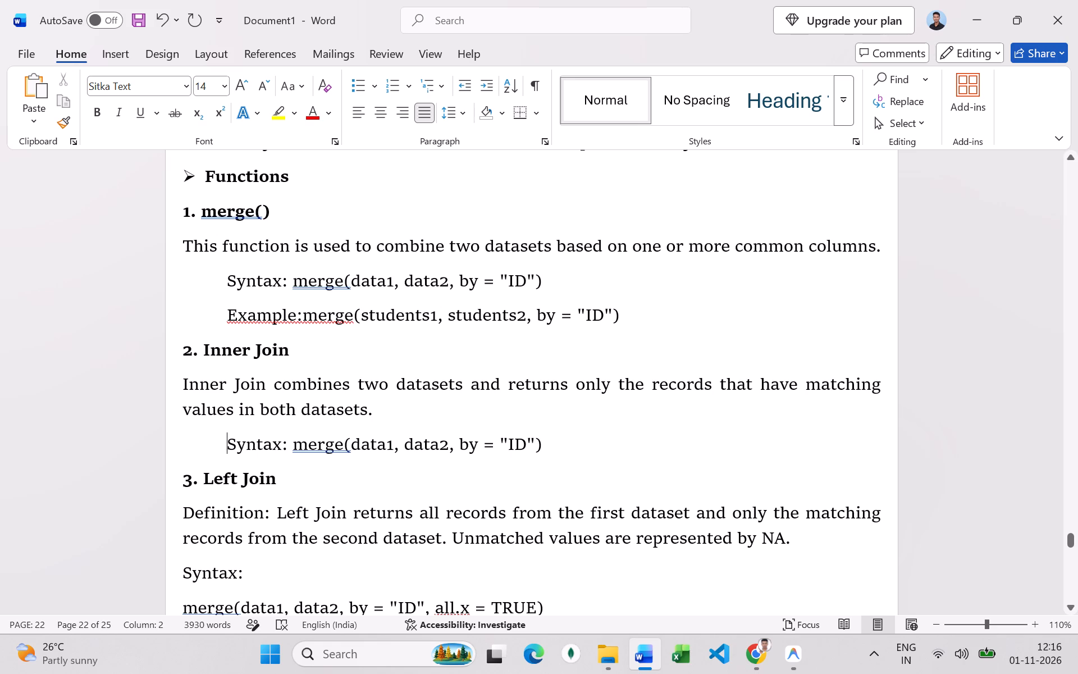
Delete the "Definition:" label from the Left Join description.
scroll(341, 481, "down", 2)
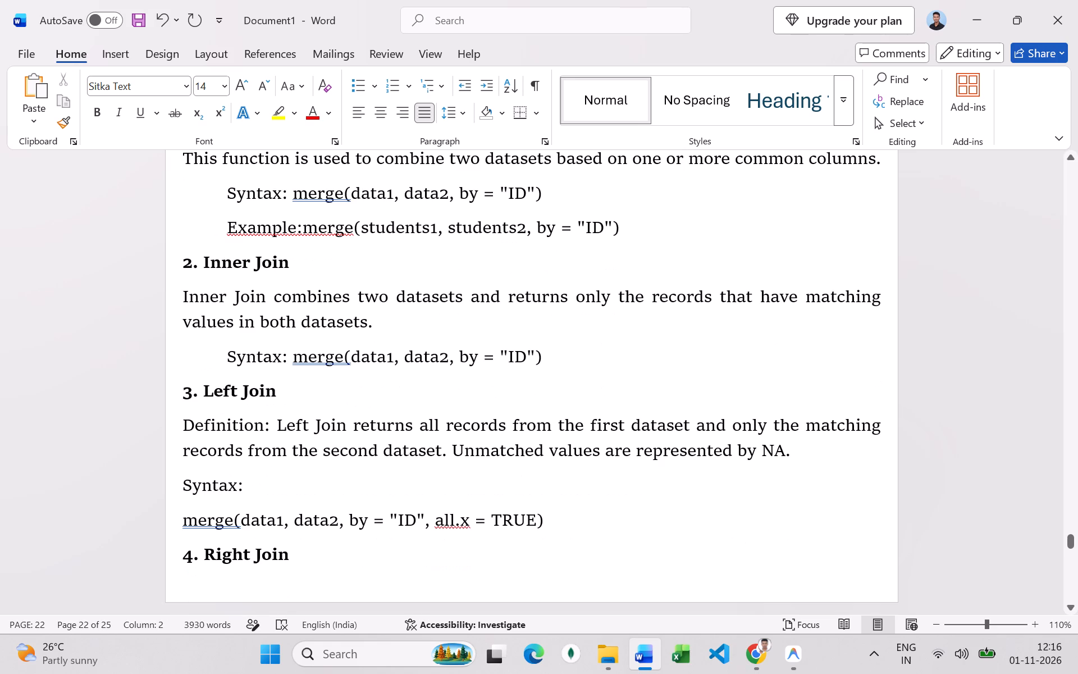
left_click_drag(280, 432, 122, 425)
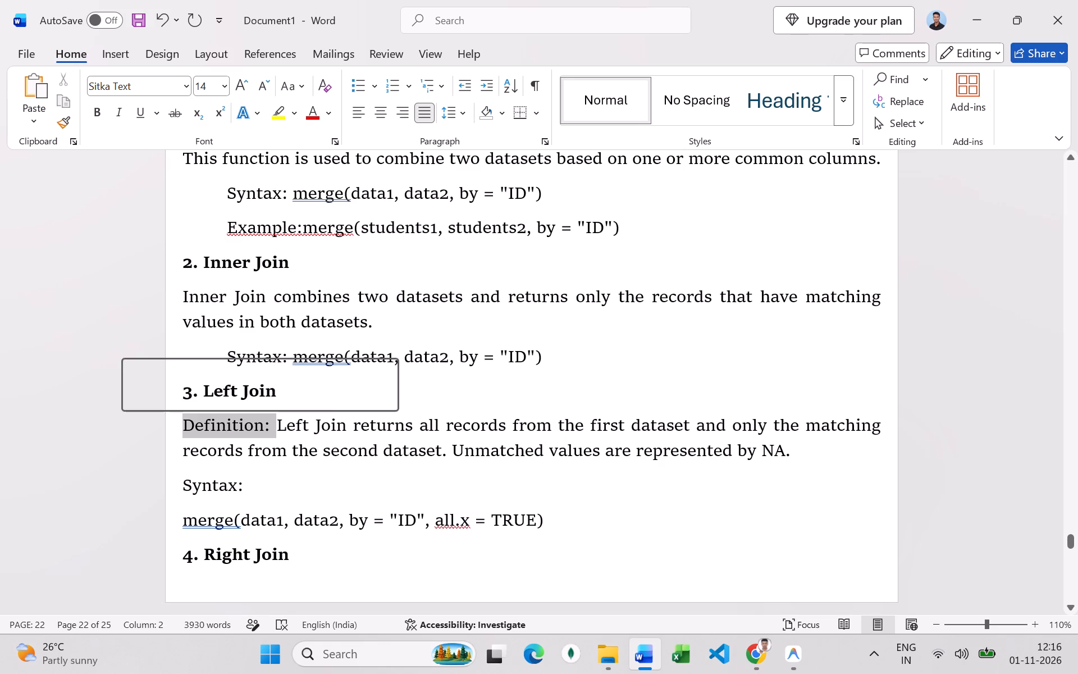
key("BackSpace")
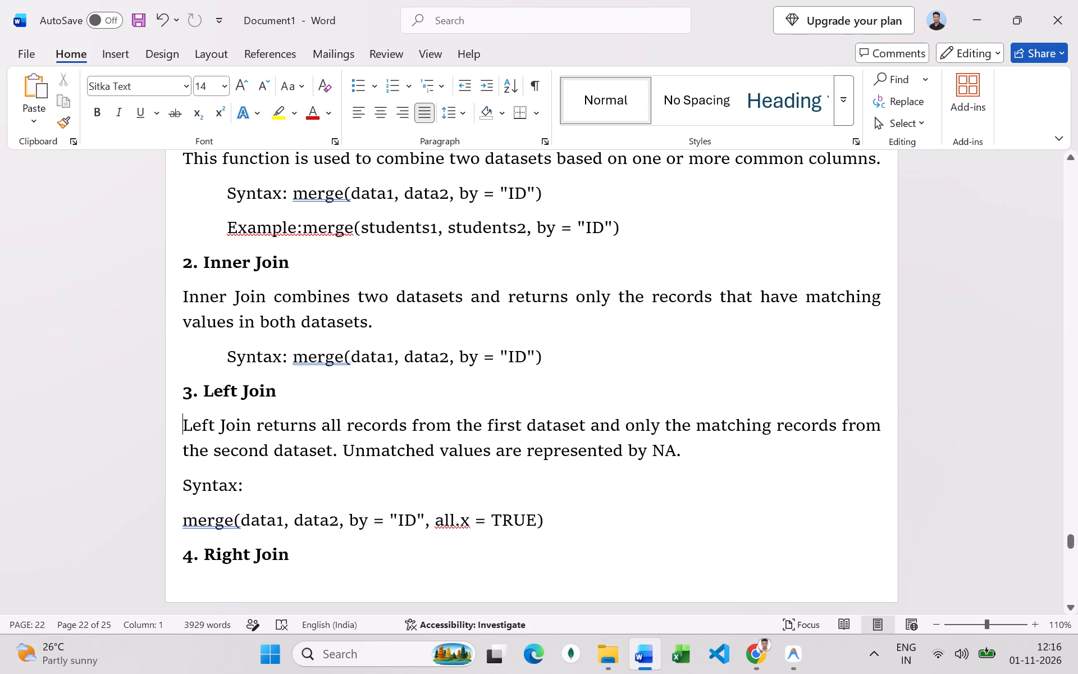
Join the Left Join merge() line with all.x = TRUE onto its "Syntax:" label, separated by a space, and indent it one tab stop.
left_click(180, 526)
key("BackSpace")
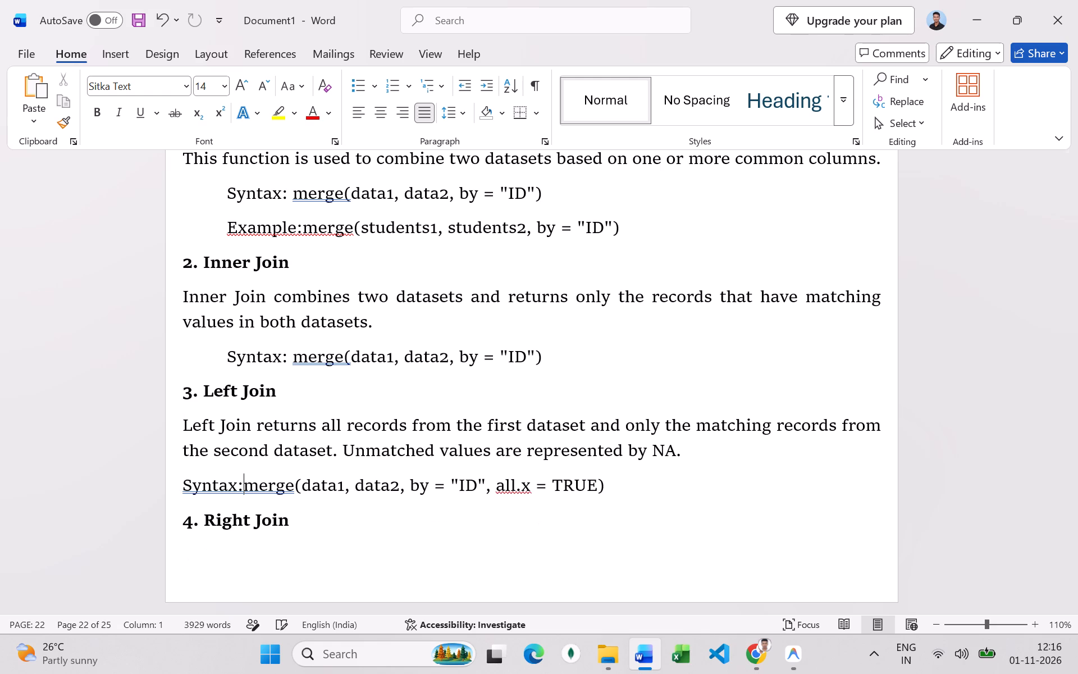
key("space")
left_click(180, 488)
key("Tab")
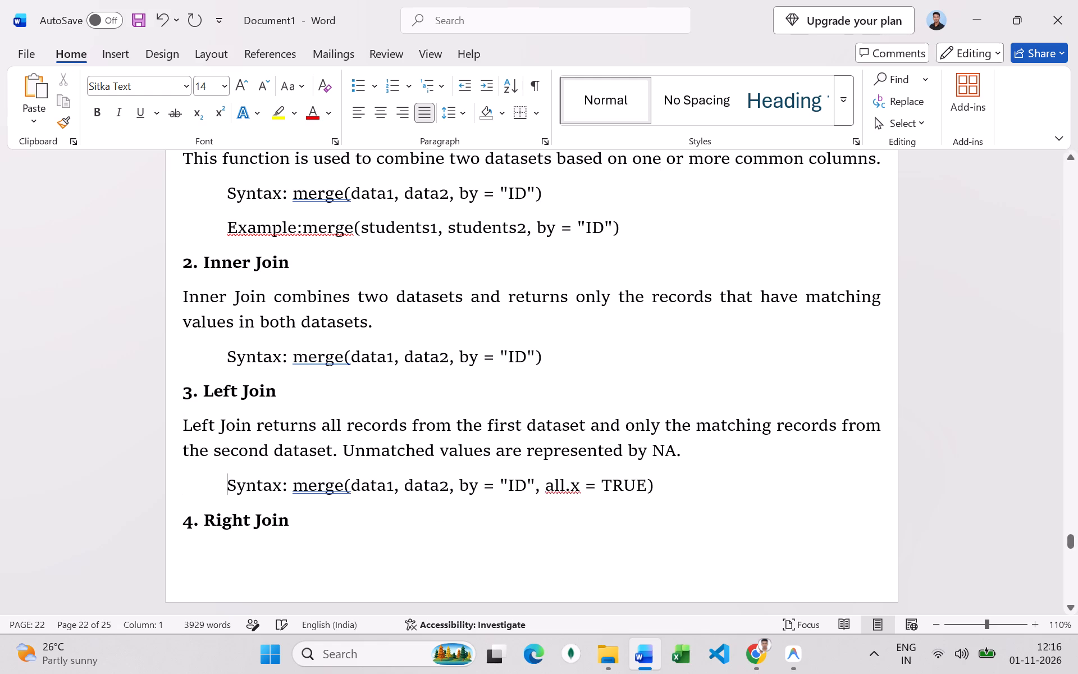
Remove the "Definition:" label under "4. Right Join" and run the description on from the heading, separated by a colon and a space.
scroll(240, 518, "down", 4)
left_click_drag(271, 481, 126, 471)
key("BackSpace")
key("BackSpace")
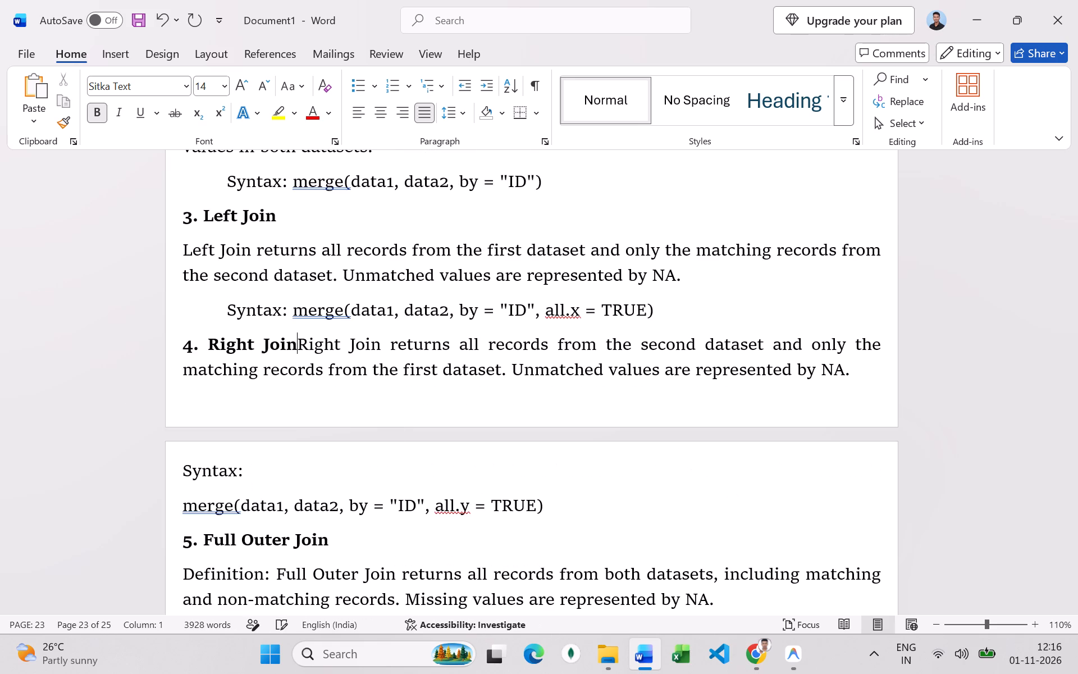
type("L:")
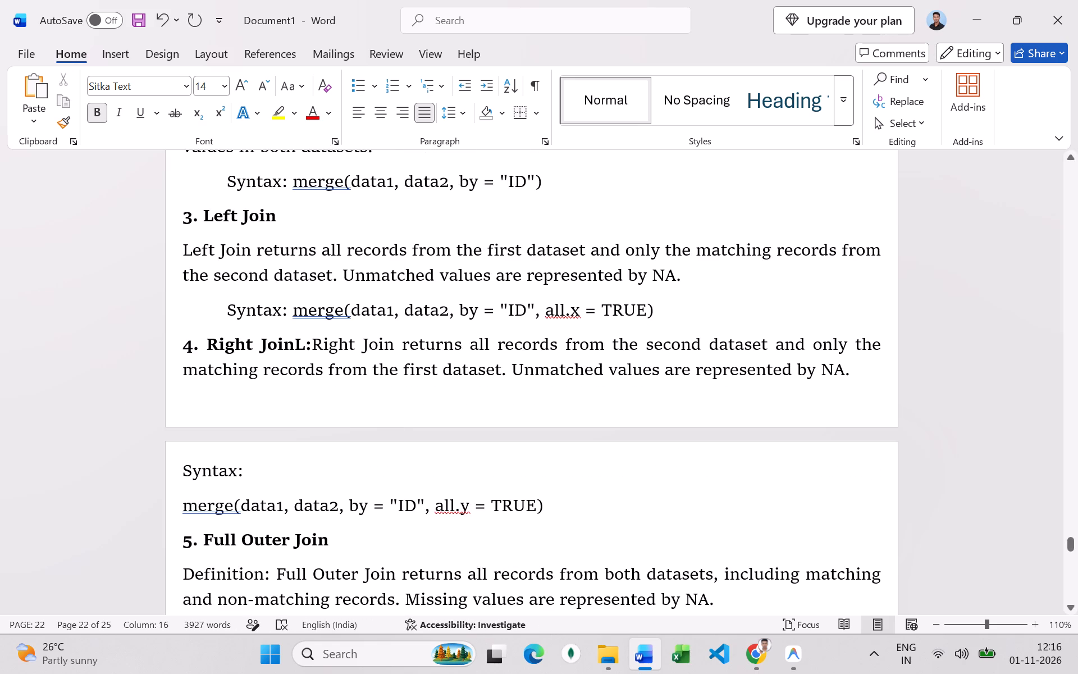
key("BackSpace")
key("BackSpace")
type(":")
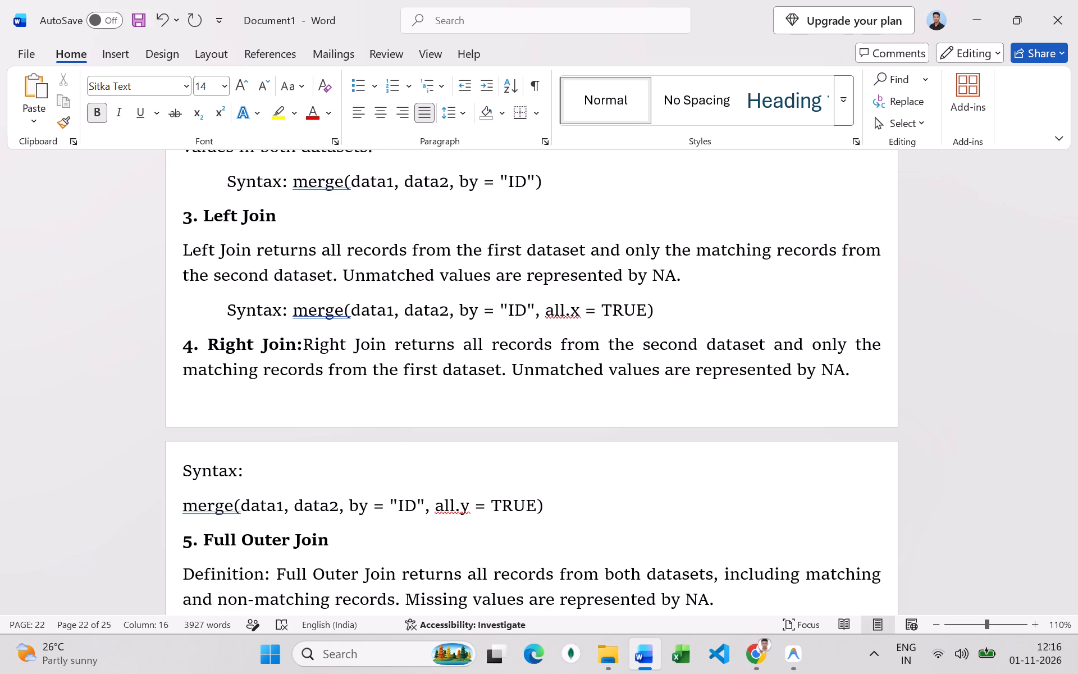
key("space")
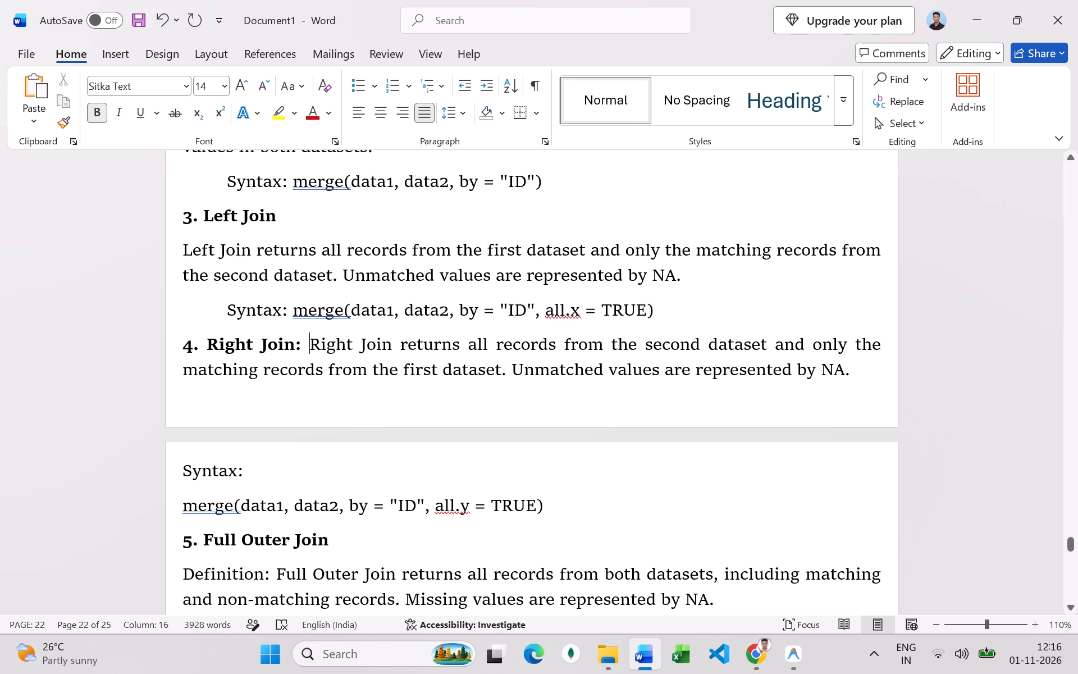
Join the Right Join merge() line with all.y = TRUE onto its "Syntax:" label, separated by a space, and indent it one tab stop.
scroll(292, 458, "down", 2)
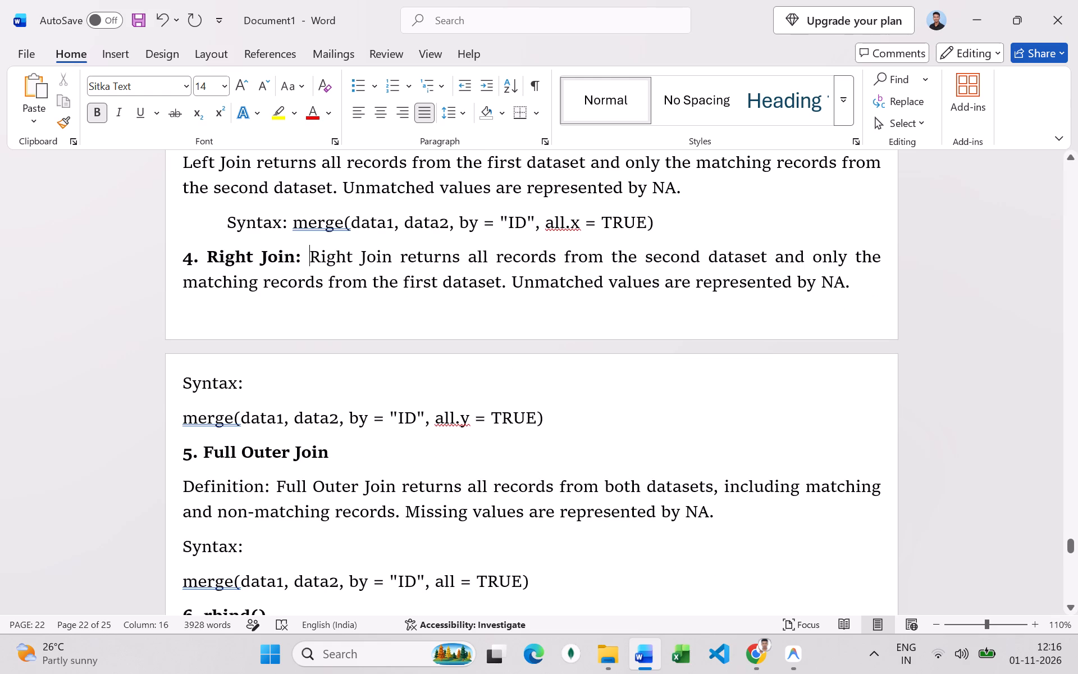
left_click(181, 423)
key("BackSpace")
key("space")
type("m")
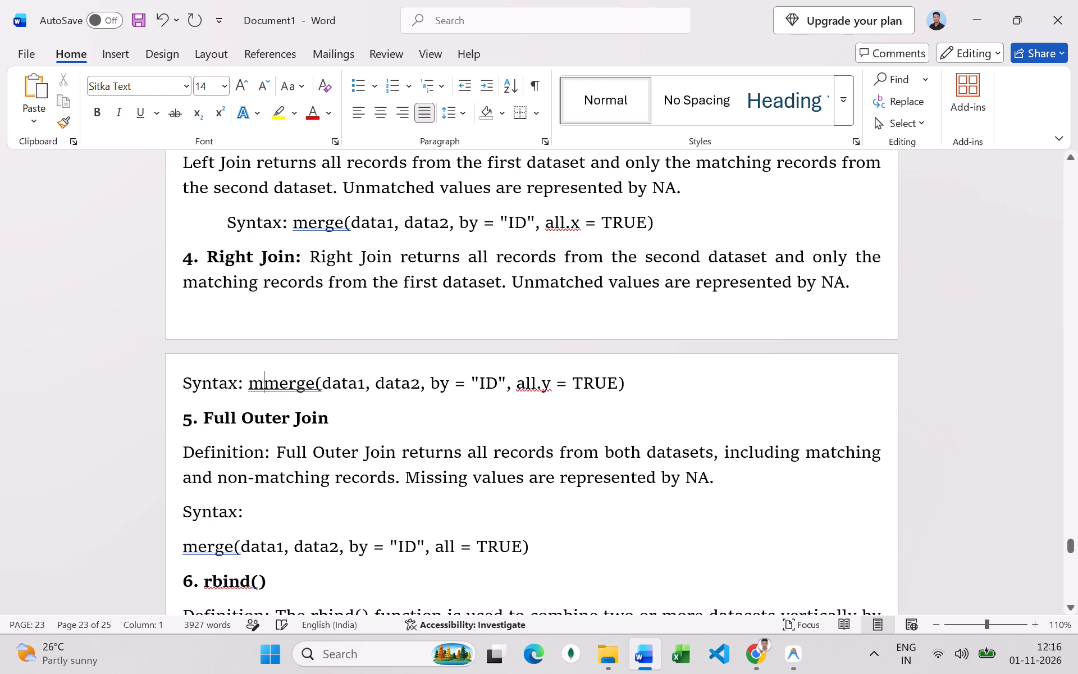
key("BackSpace")
left_click(182, 386)
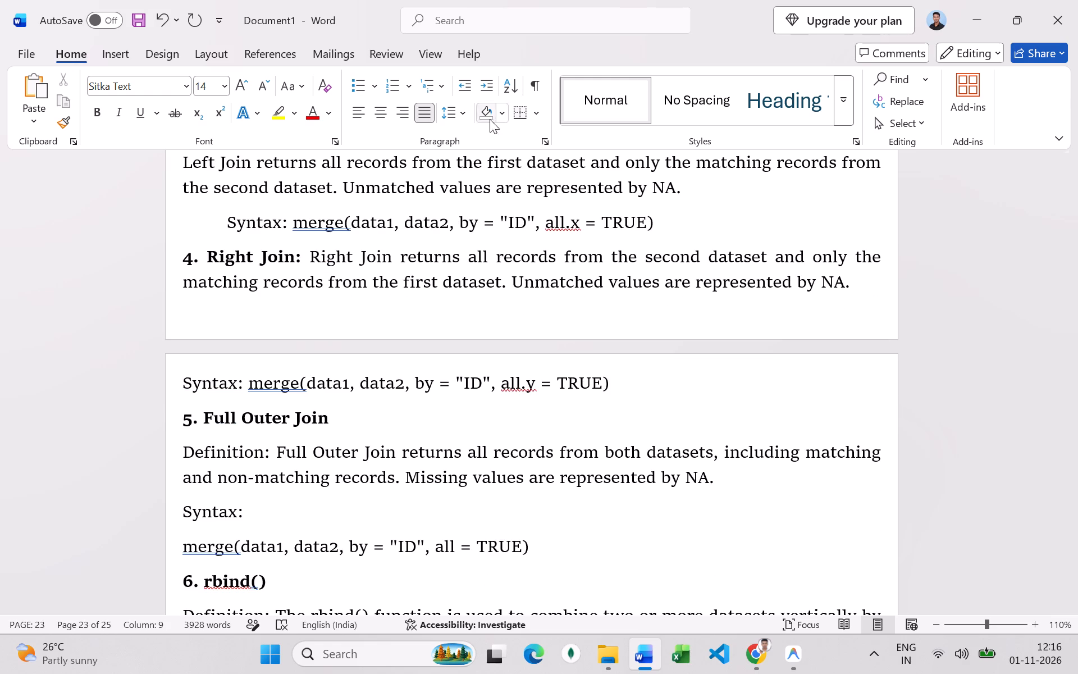
left_click(490, 82)
Delete the rbind() and cbind() subsections, headings 6 and 7, from the end of the Data Merging section.
scroll(226, 475, "down", 6)
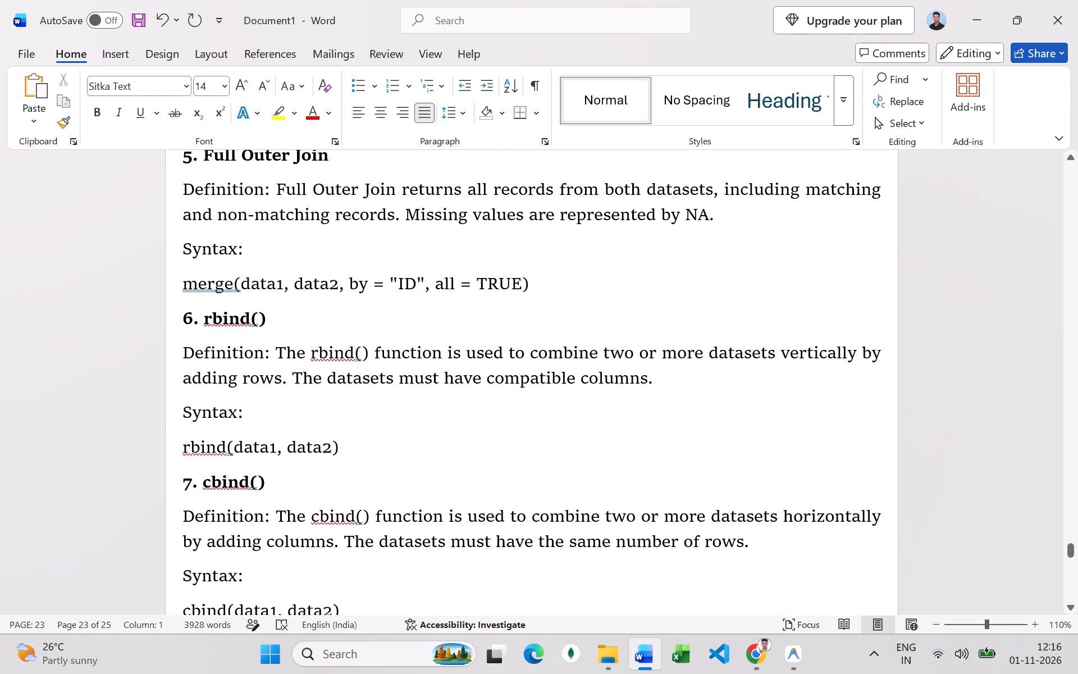
left_click_drag(184, 322, 305, 266)
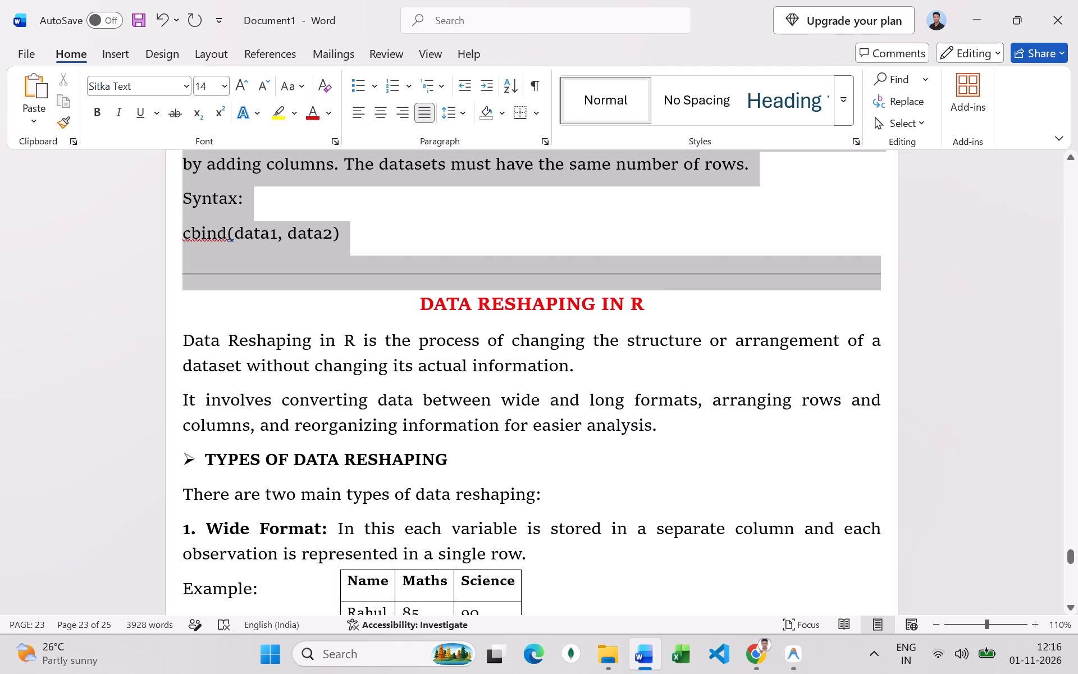
left_click_drag(305, 266, 340, 229)
key("BackSpace")
Join the Full Outer Join merge() line with all = TRUE onto its "Syntax:" label, separated by a space.
scroll(277, 312, "up", 6)
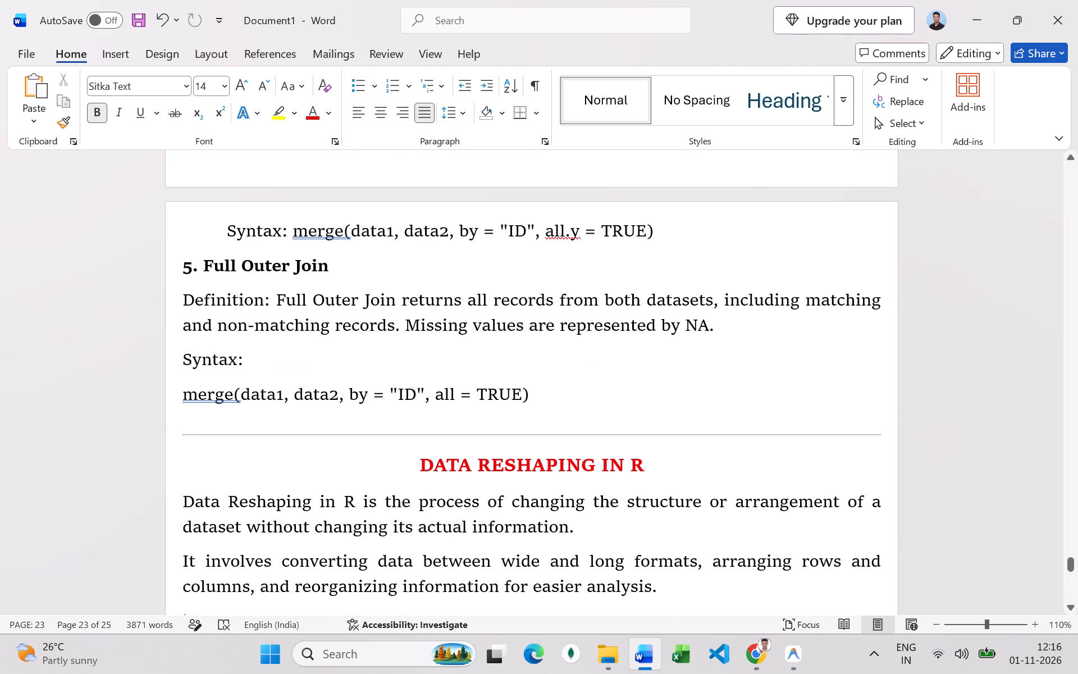
left_click(186, 392)
key("BackSpace")
key("space")
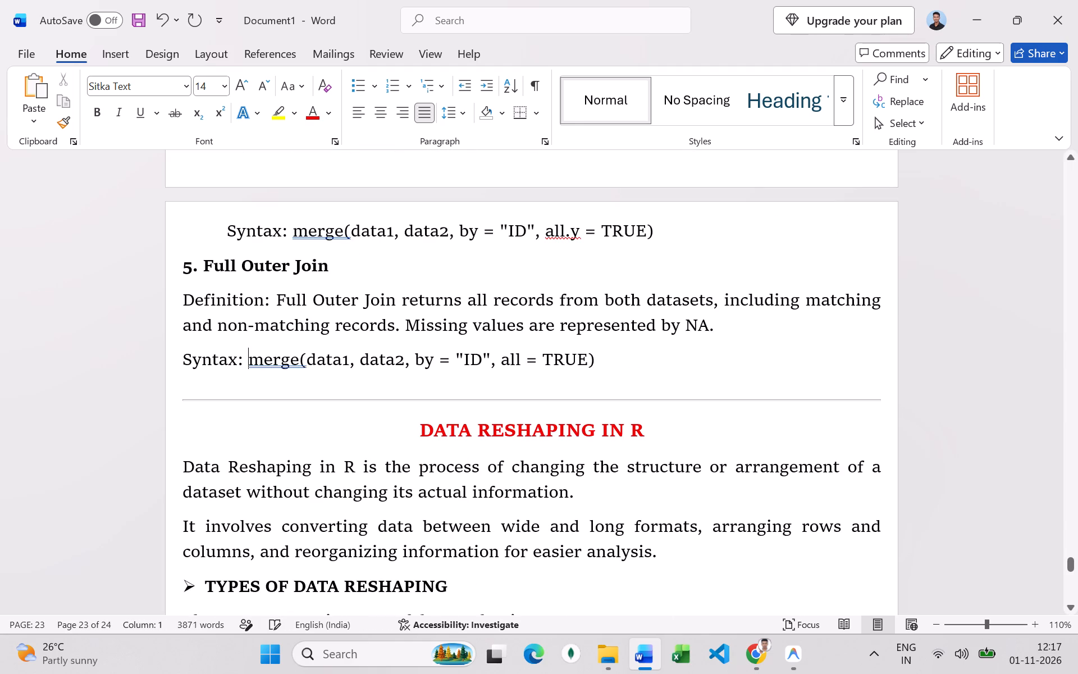
Delete the "Definition:" label from the Full Outer Join description.
left_click_drag(272, 297, 135, 308)
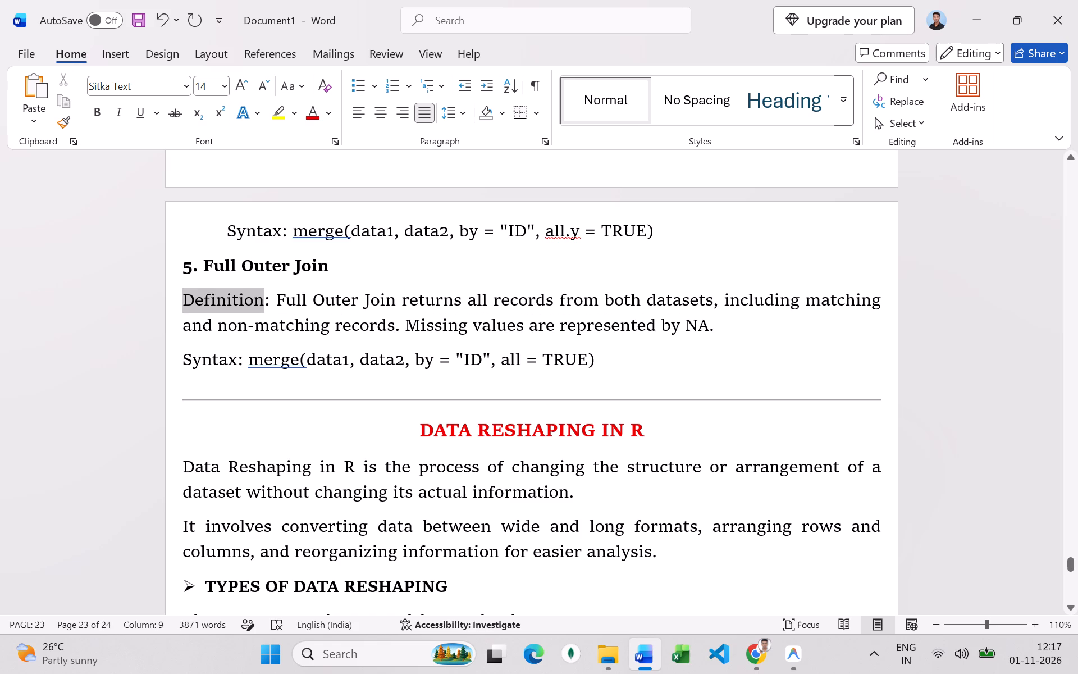
left_click_drag(135, 308, 130, 304)
key("BackSpace")
left_click(197, 299)
key("BackSpace")
key("BackSpace")
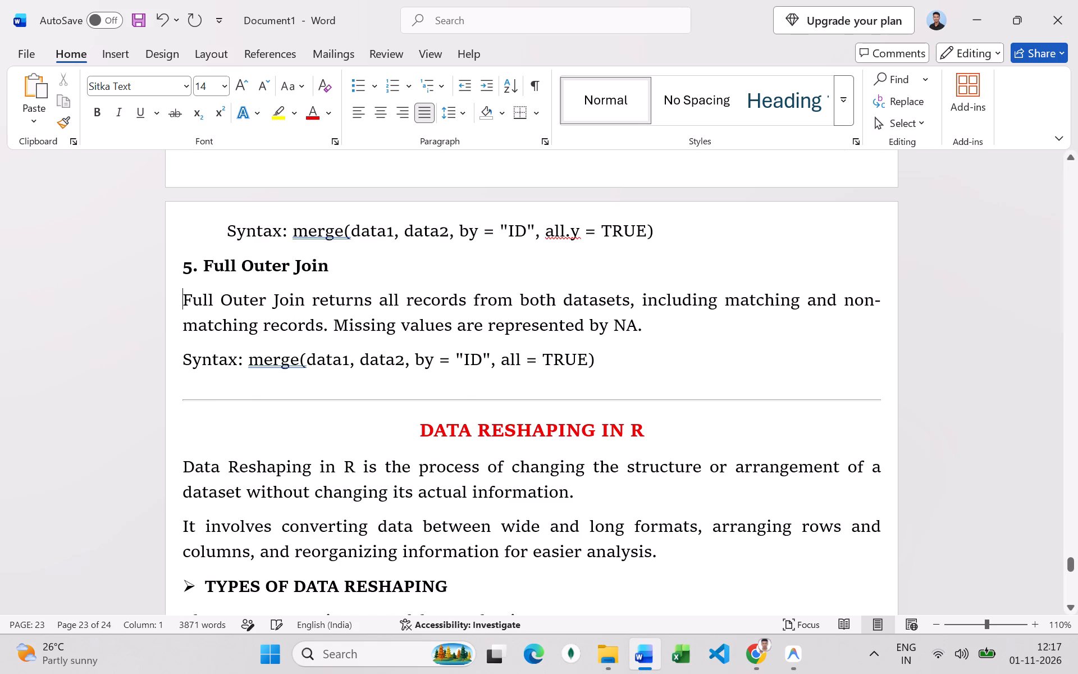
Delete the two-column numbered list of join types and the "Functions" heading under TYPES OF DATA MERGING.
scroll(284, 304, "up", 6)
scroll(275, 378, "up", 7)
scroll(275, 378, "down", 1)
scroll(275, 378, "up", 4)
left_click_drag(295, 380, 145, 318)
key("BackSpace")
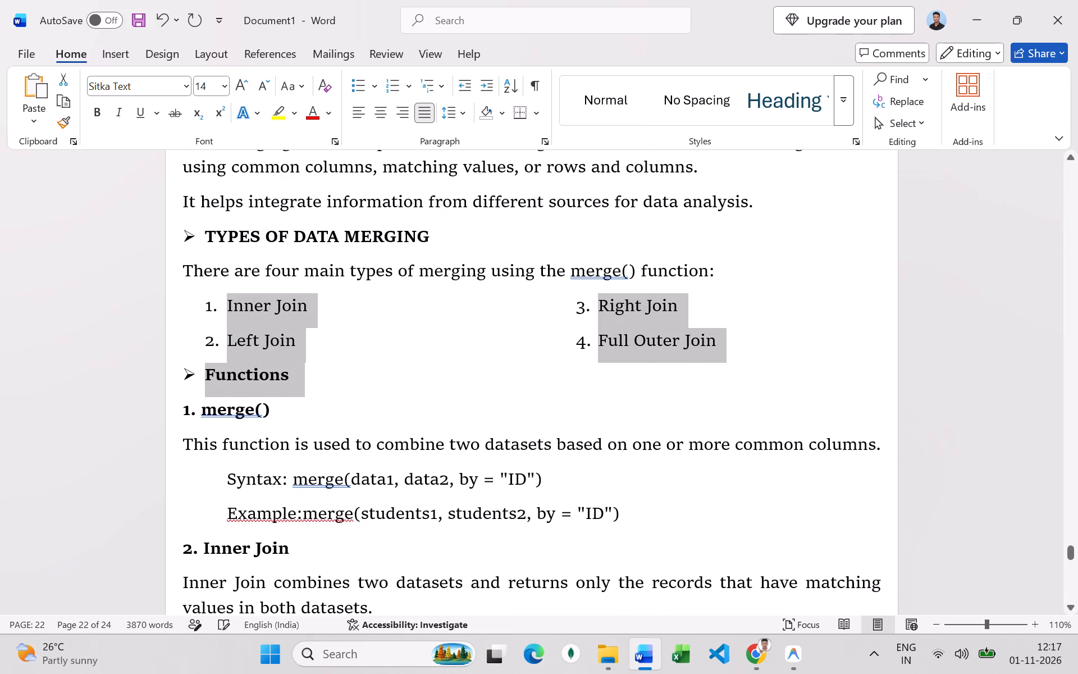
Remove the colon and space after the "4. Right Join" heading and start its description in a new paragraph.
scroll(290, 365, "up", 2)
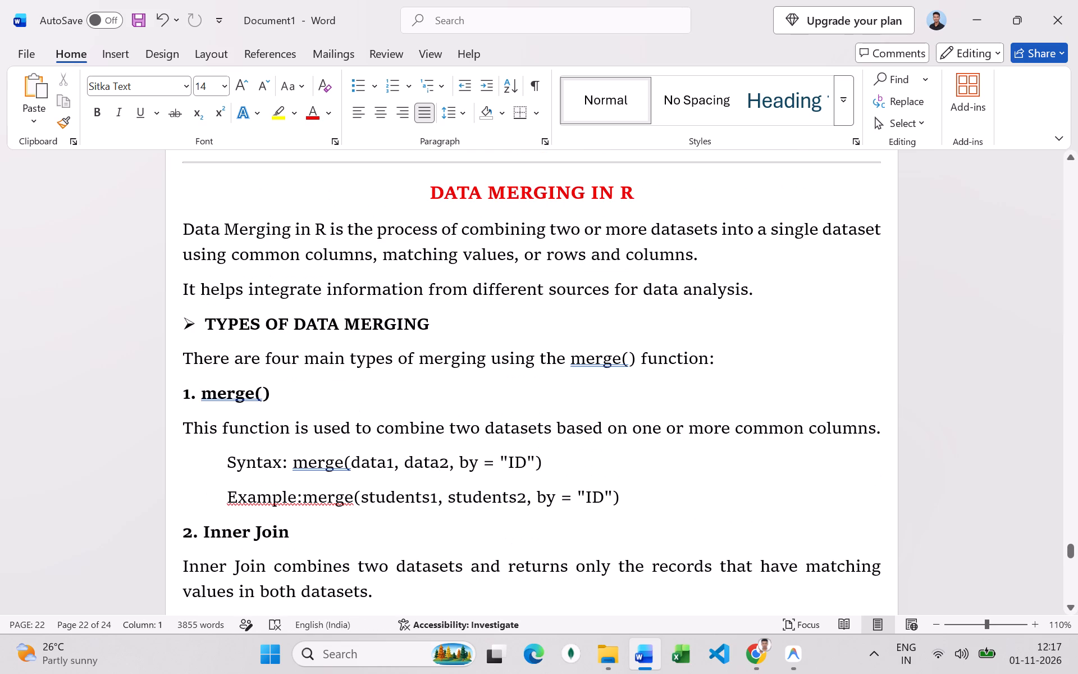
scroll(302, 418, "down", 5)
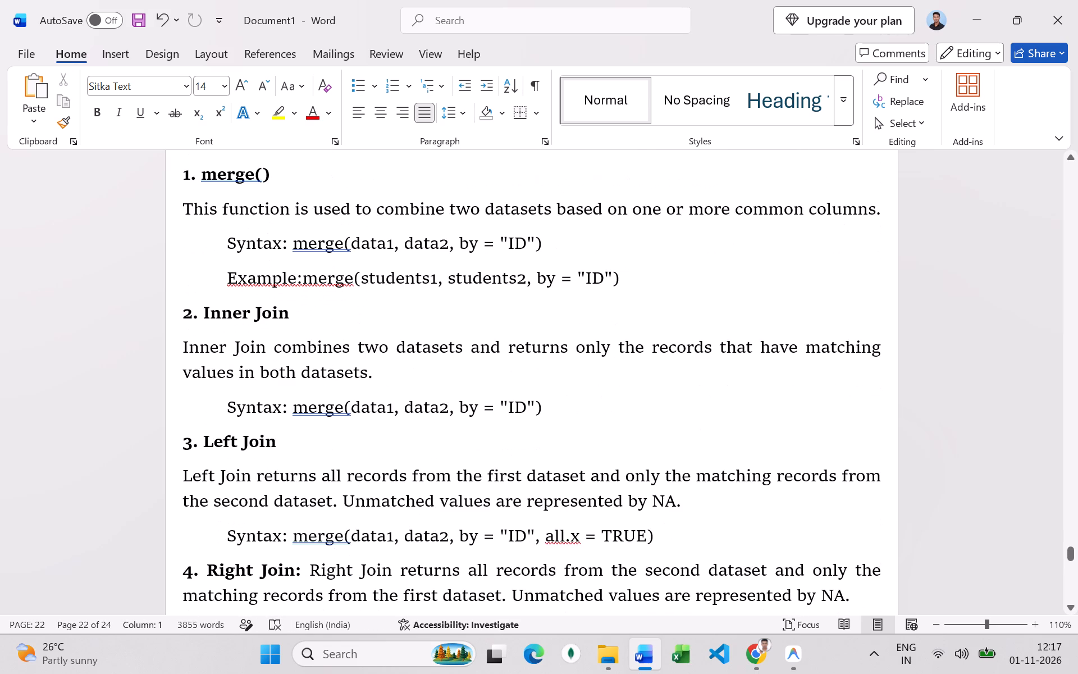
scroll(319, 426, "down", 3)
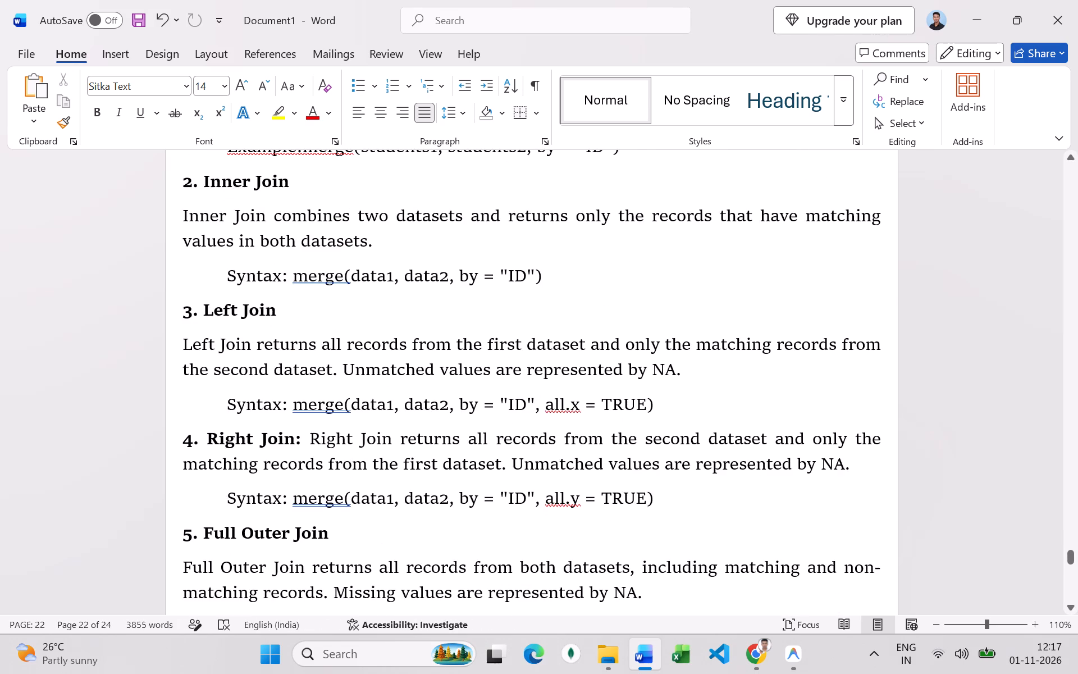
scroll(324, 427, "down", 2)
left_click(316, 351)
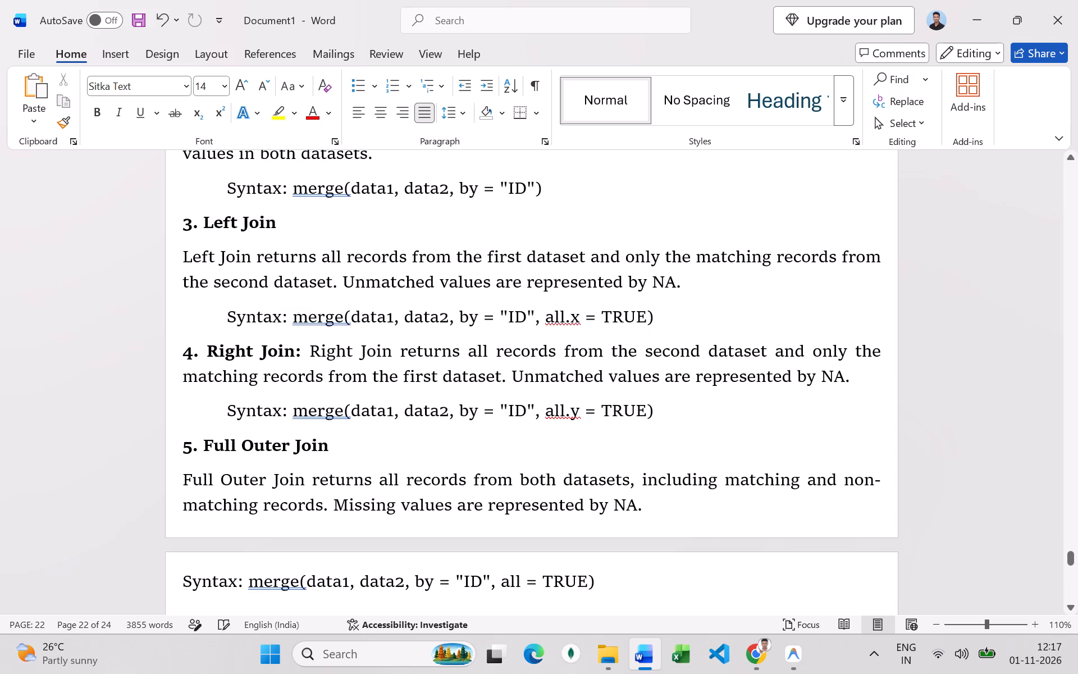
left_click(313, 350)
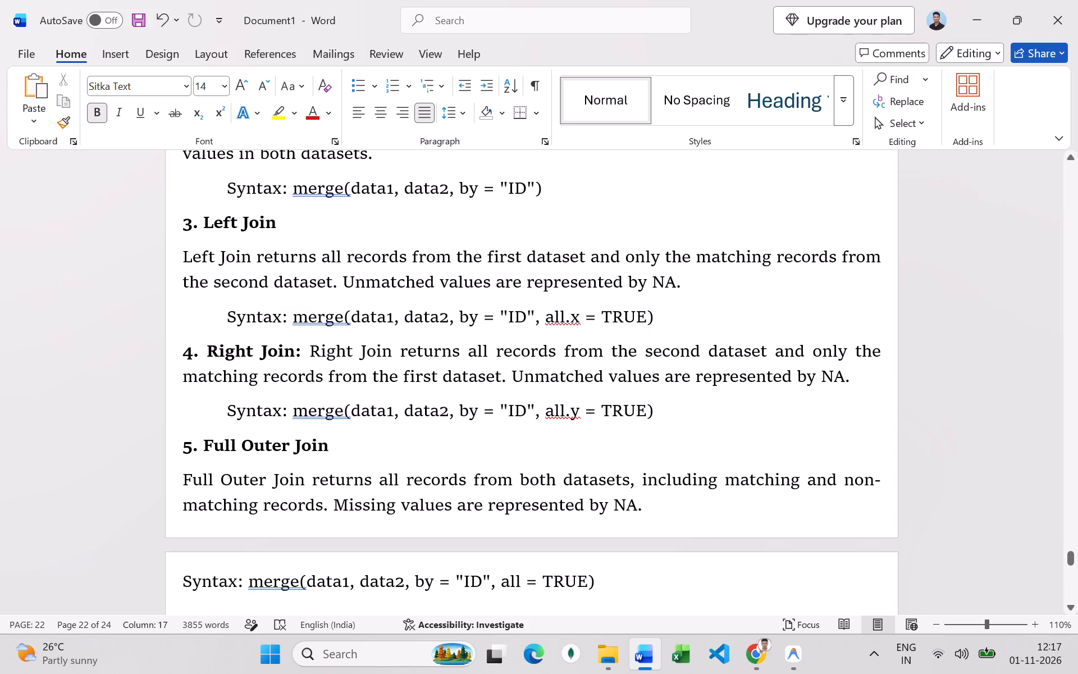
key("BackSpace")
key("BackSpace")
key("Return")
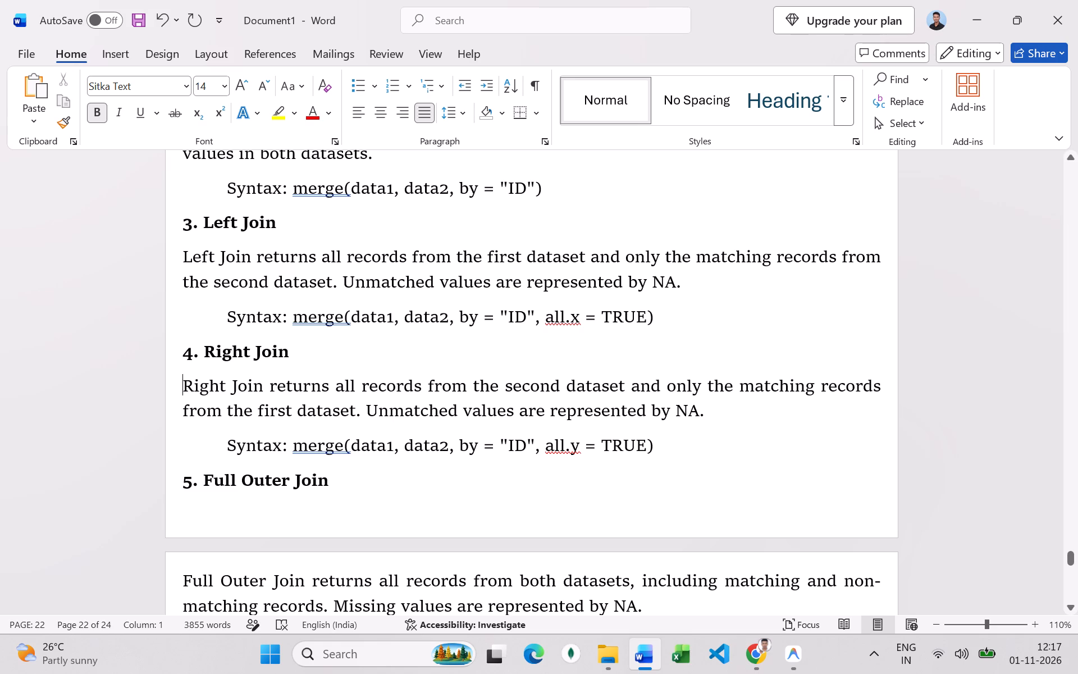
Delete the Filtering Datasets content from "3. Summary of Important Functions" through the "Important for examination" note, including the leftover period and its empty line.
scroll(489, 459, "down", 4)
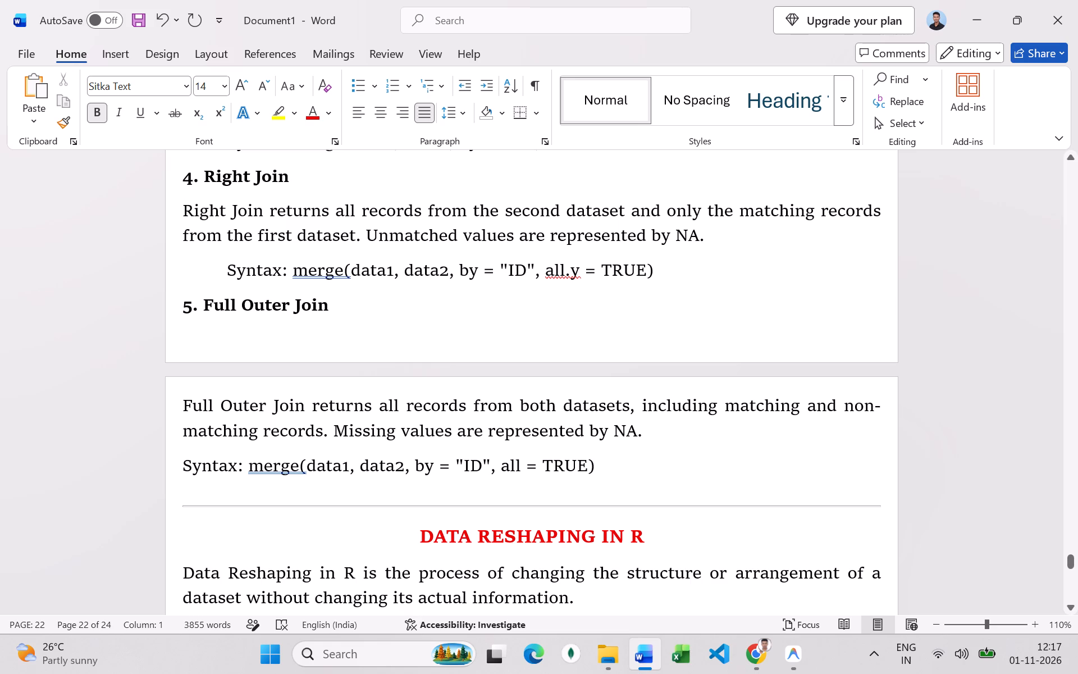
scroll(440, 422, "up", 7)
scroll(441, 422, "down", 1)
scroll(441, 422, "up", 5)
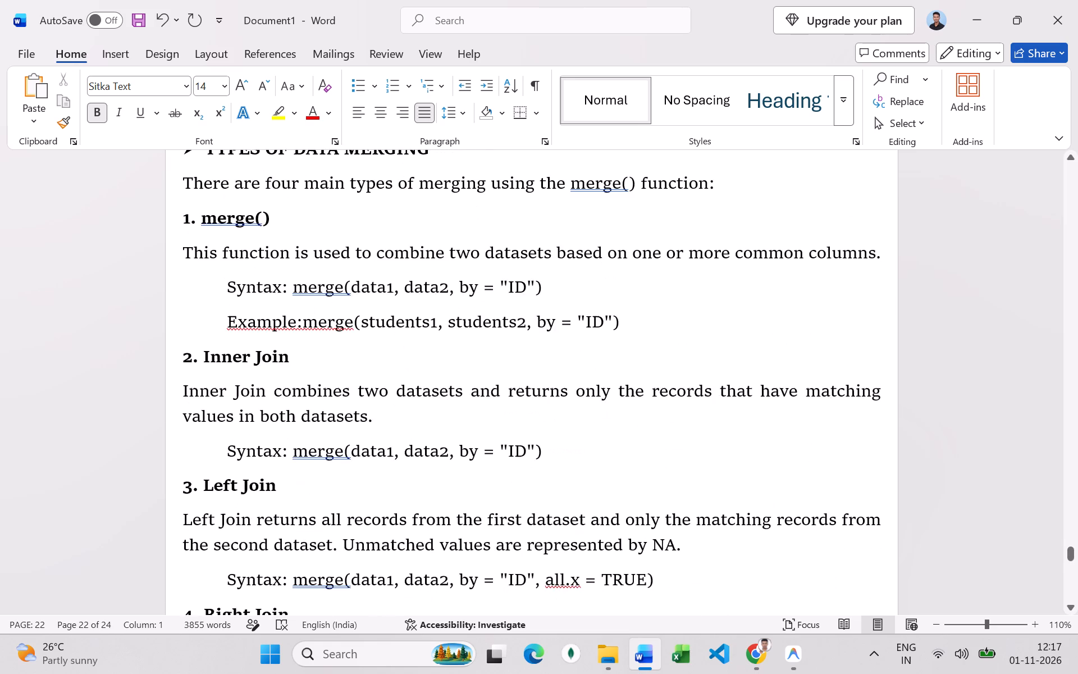
scroll(441, 422, "up", 12)
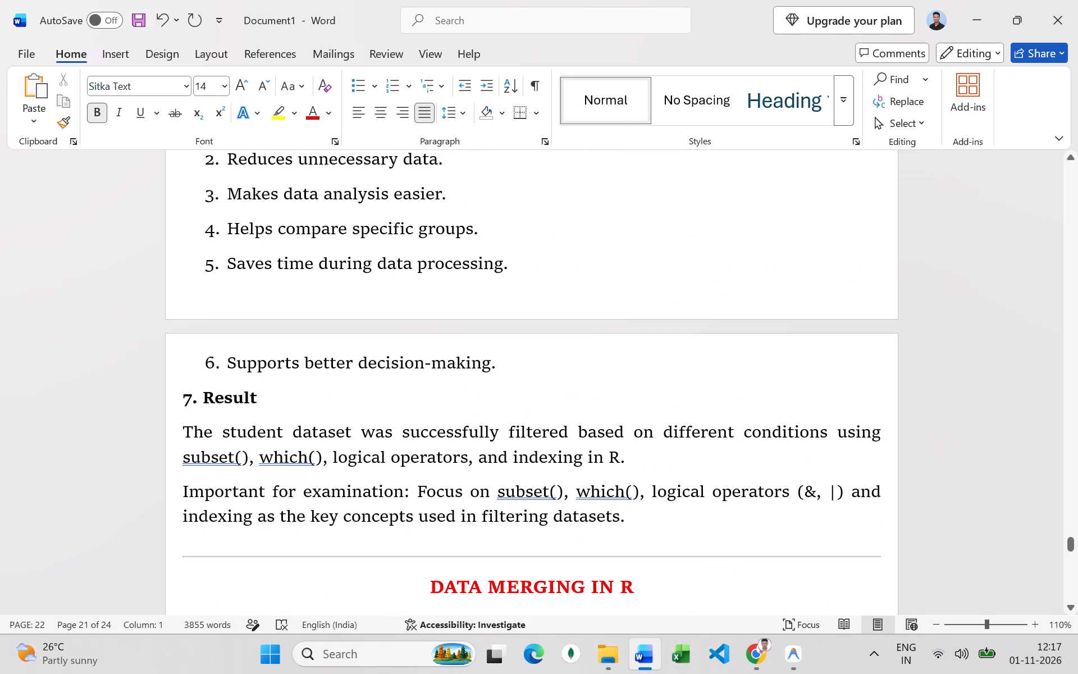
left_click_drag(622, 516, 128, 87)
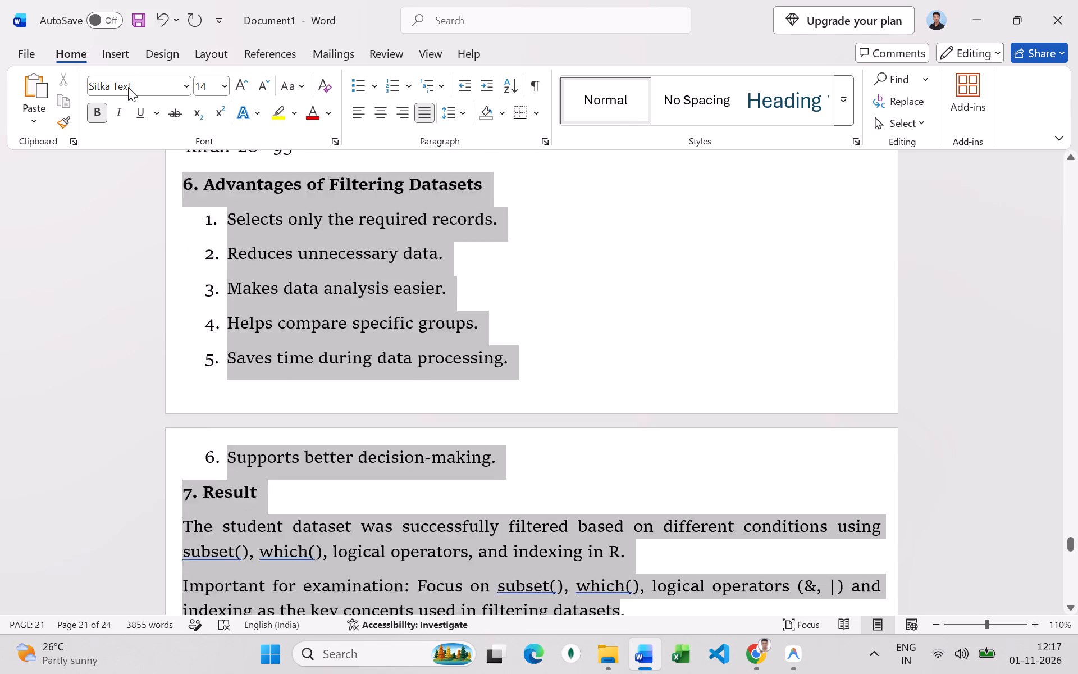
left_click_drag(128, 87, 213, 315)
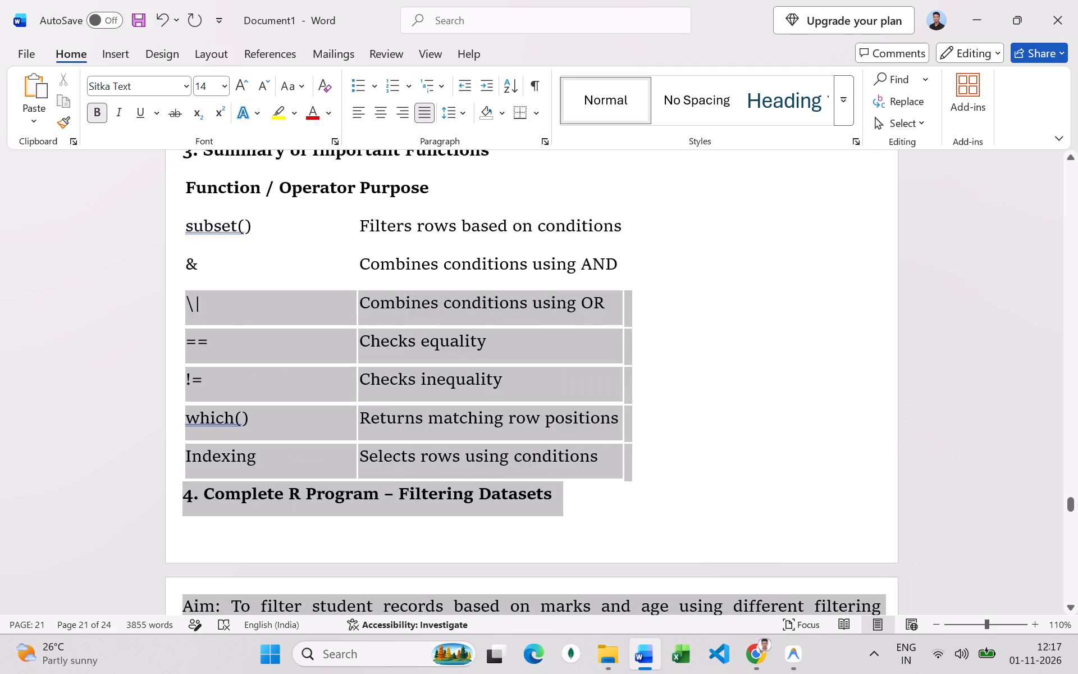
left_click_drag(213, 315, 203, 634)
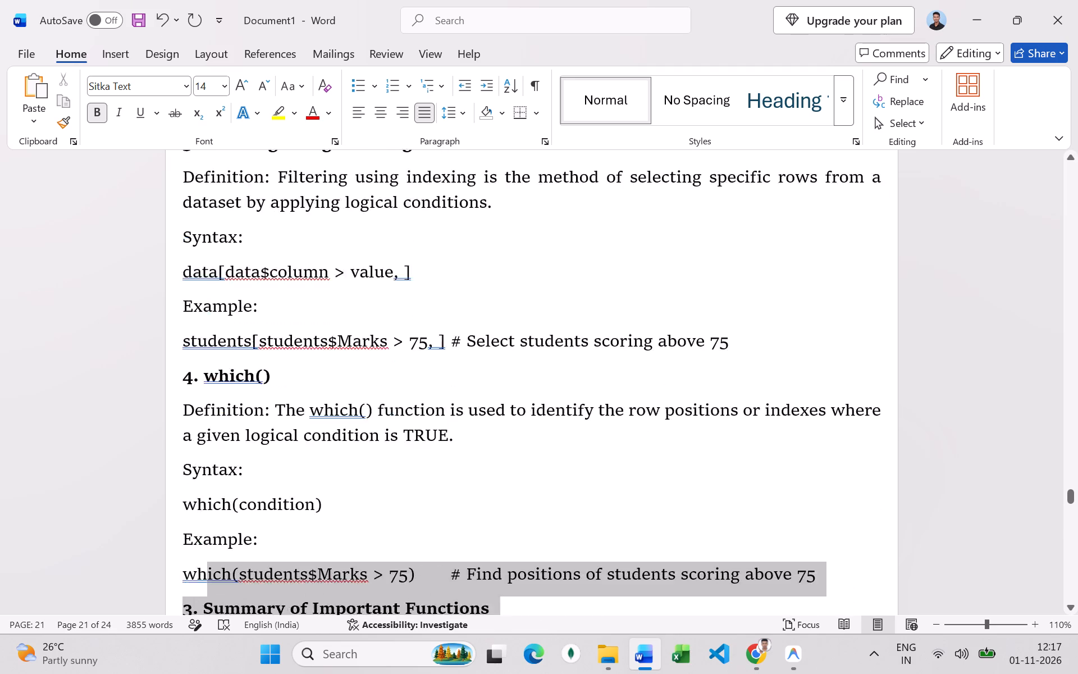
left_click_drag(203, 634, 175, 552)
key("BackSpace")
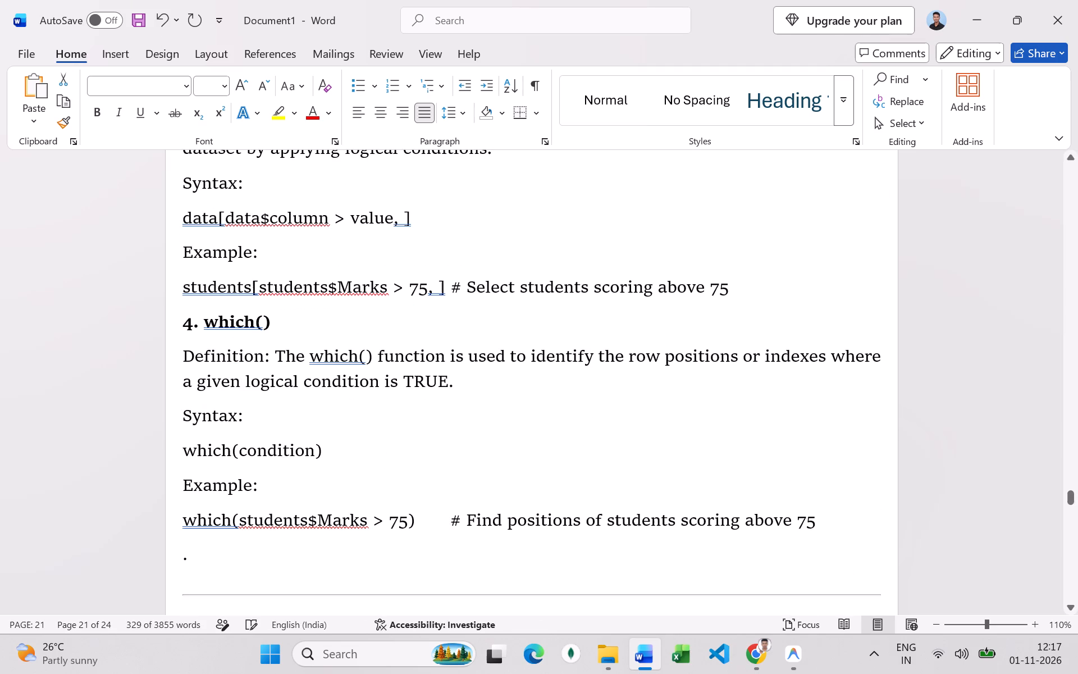
left_click(205, 573)
key("BackSpace")
key("BackSpace")
Format the "FILTERING DATASETS IN R" heading as centred, red, 16 pt text.
scroll(299, 499, "up", 4)
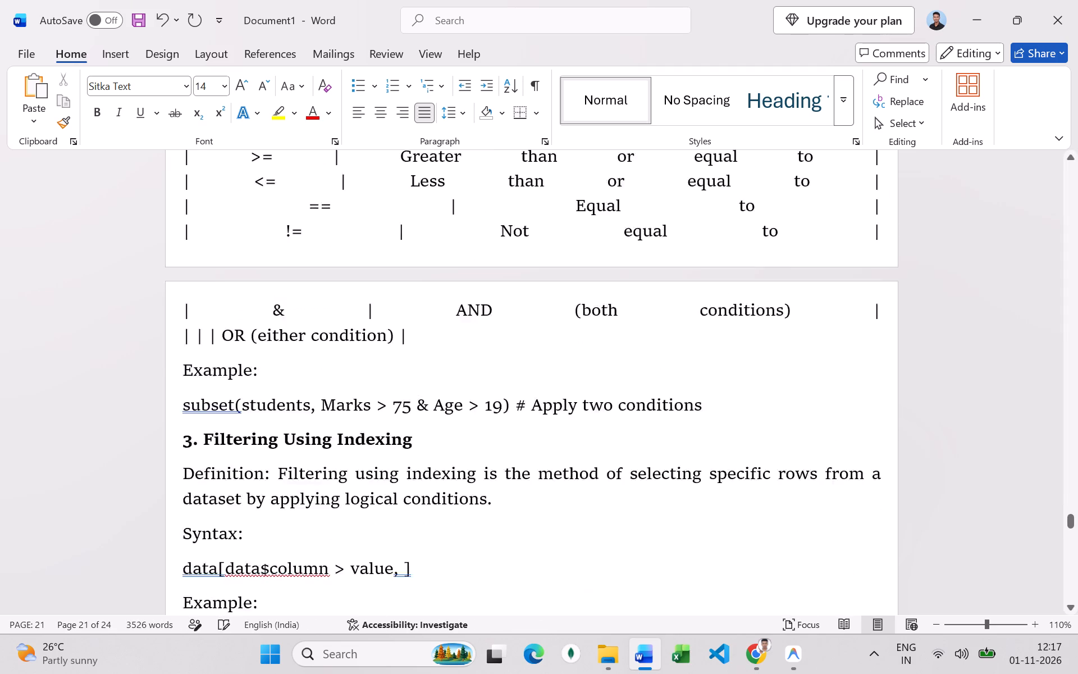
scroll(299, 499, "up", 7)
scroll(303, 499, "down", 1)
scroll(303, 499, "up", 4)
left_click(223, 388)
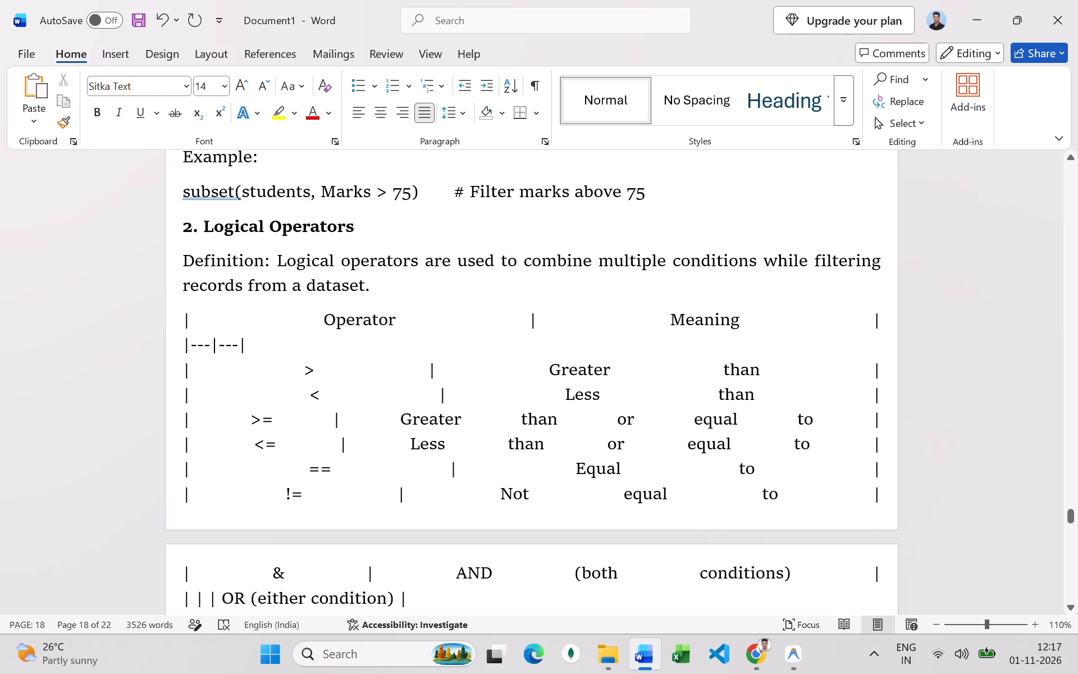
left_click(191, 322)
scroll(257, 349, "up", 9)
scroll(265, 400, "up", 2)
scroll(265, 400, "down", 1)
scroll(265, 400, "up", 5)
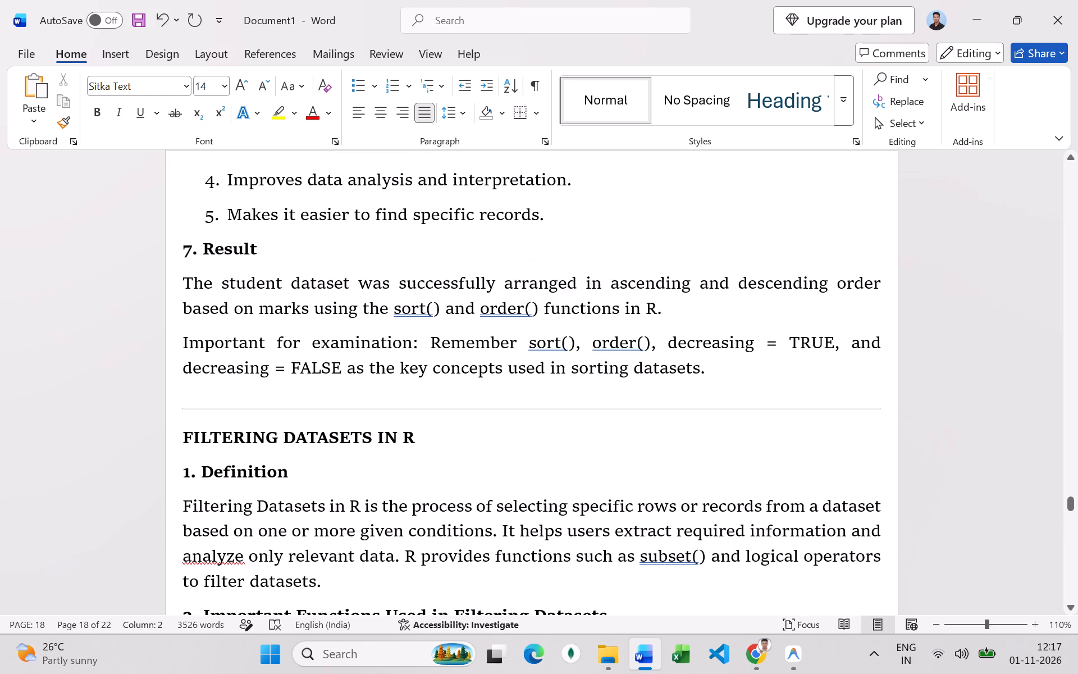
left_click_drag(432, 443, 181, 434)
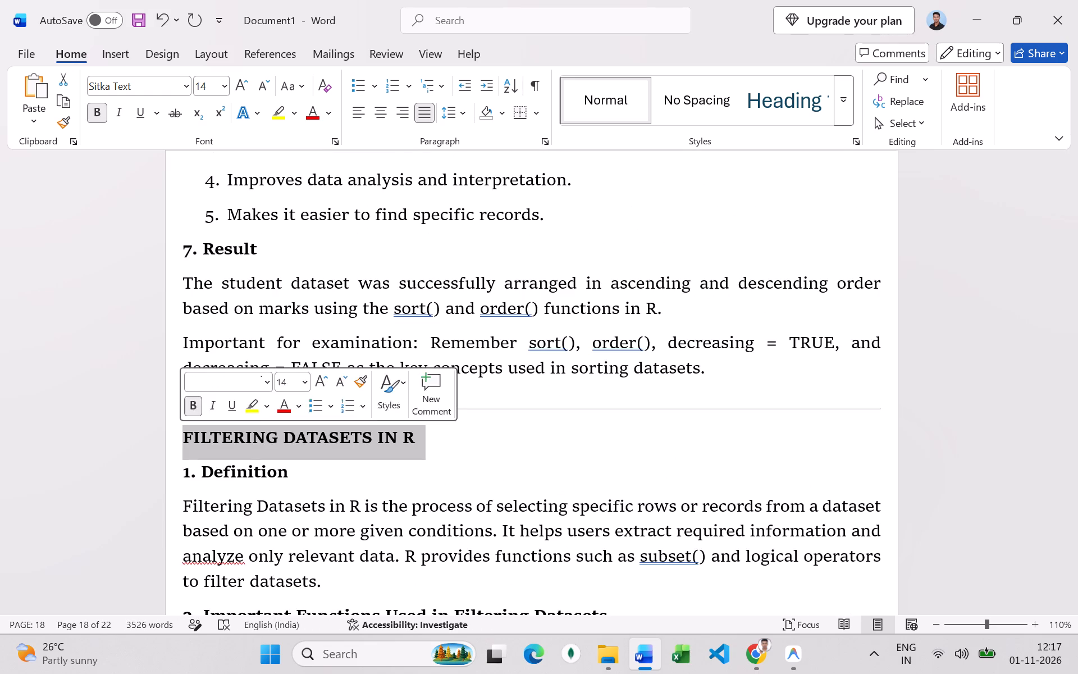
left_click(378, 113)
left_click(316, 115)
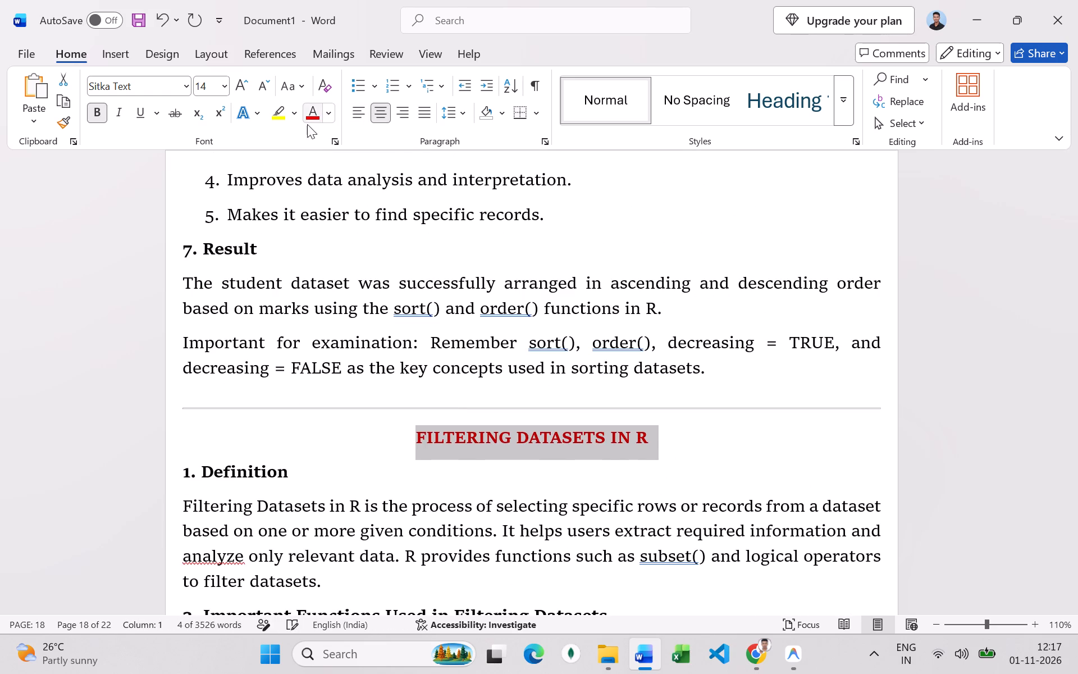
left_click(237, 83)
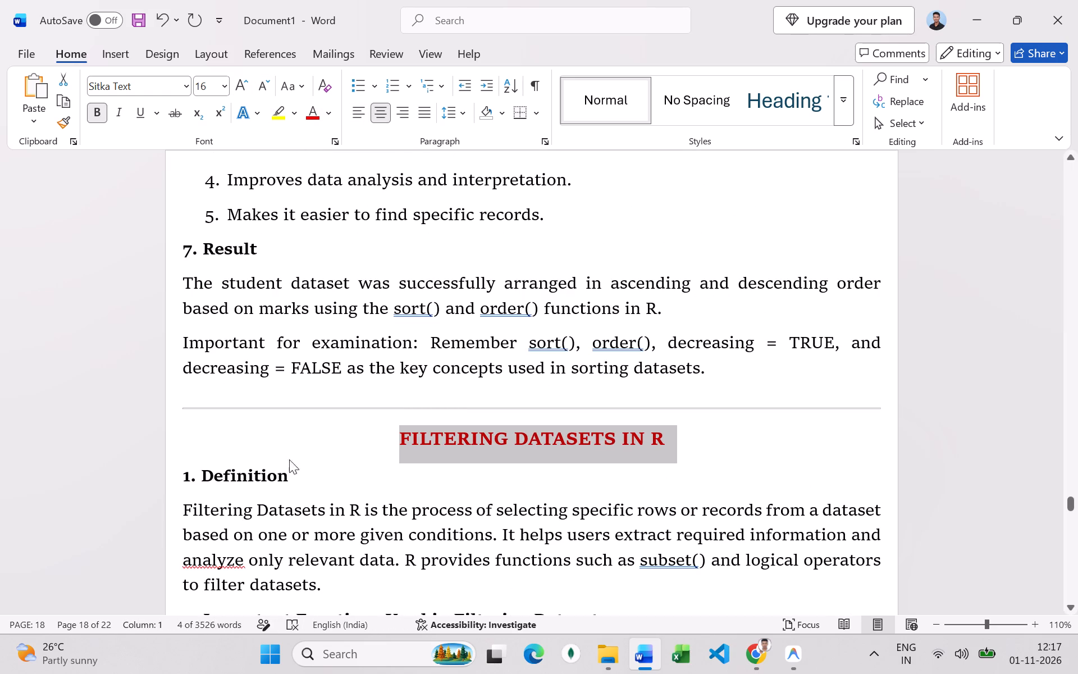
Delete the "1. Definition" heading below the Filtering Datasets title.
left_click_drag(303, 473, 179, 478)
key("BackSpace")
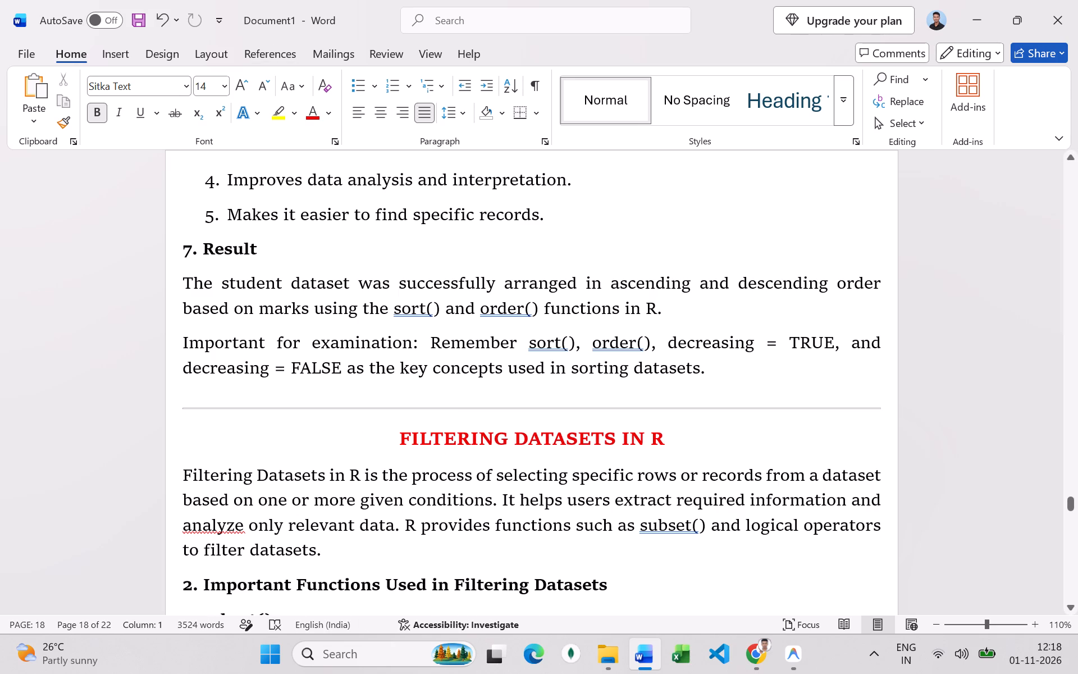
Split the Filtering Datasets introduction so that "It helps users extract required information" starts a new paragraph.
left_click(501, 502)
key("Return")
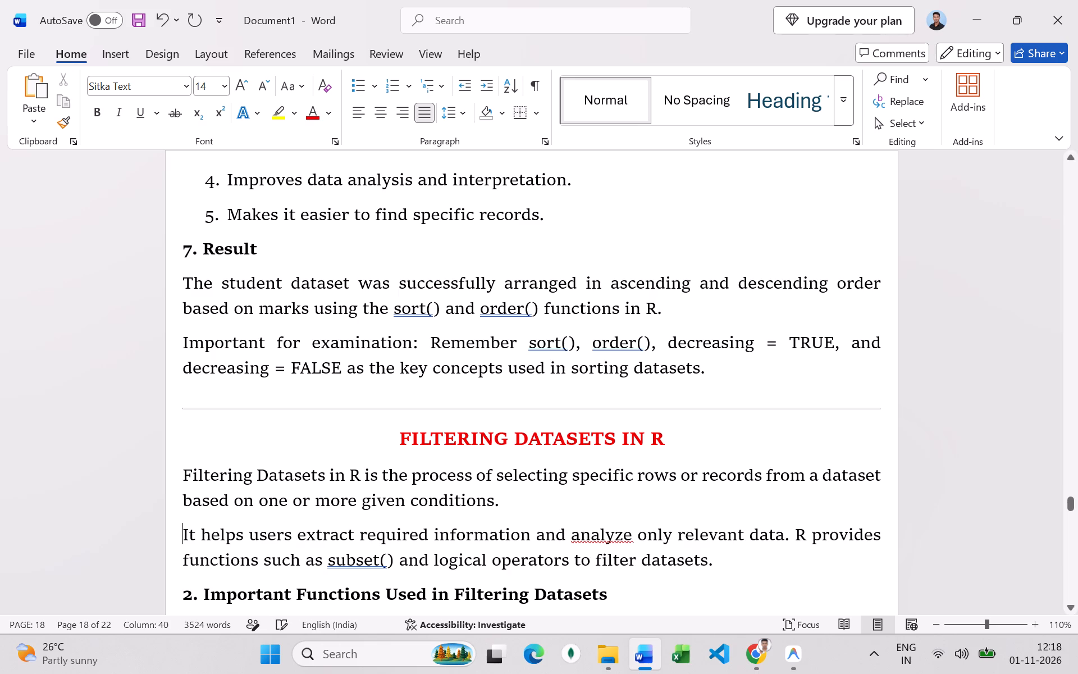
Delete the sentence beginning "R provides functions such as subset()" from the Filtering Datasets introduction.
left_click_drag(795, 541, 800, 549)
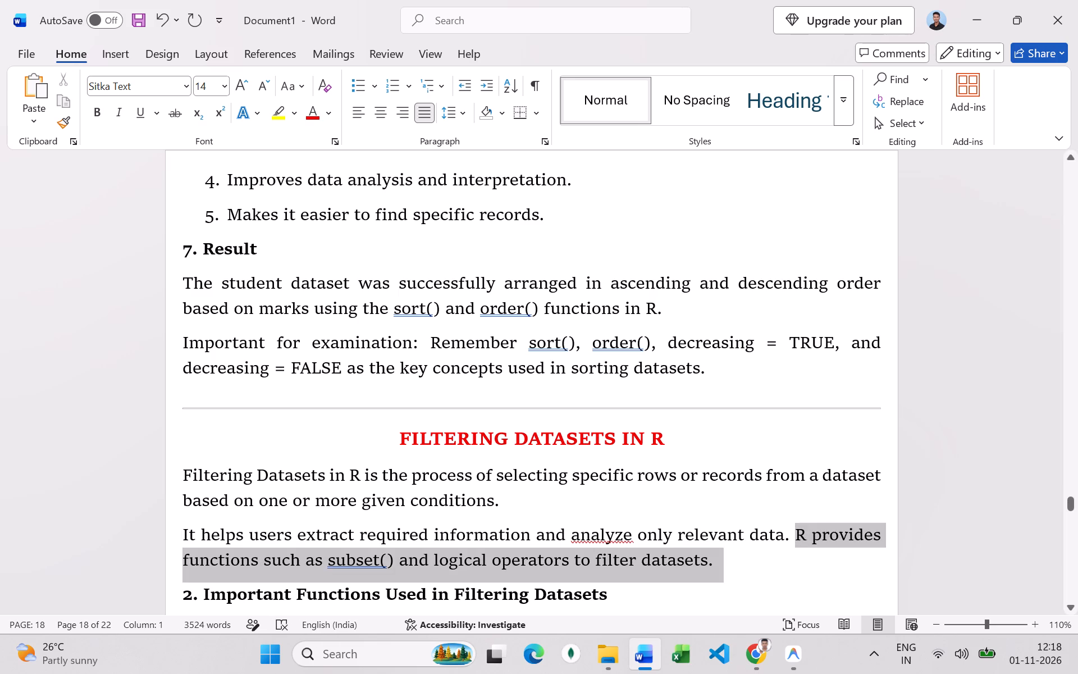
left_click_drag(800, 549, 802, 551)
key("BackSpace")
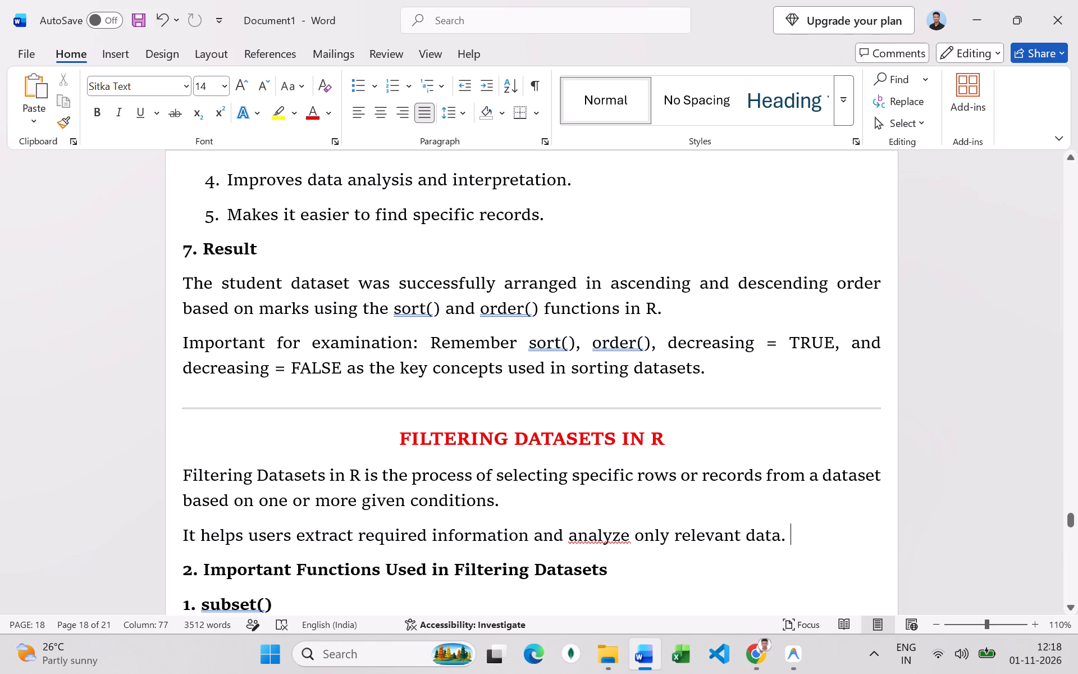
Correct the spelling of "analyze" to "analyse" in the Filtering Datasets introduction.
right_click(581, 541)
left_click(511, 108)
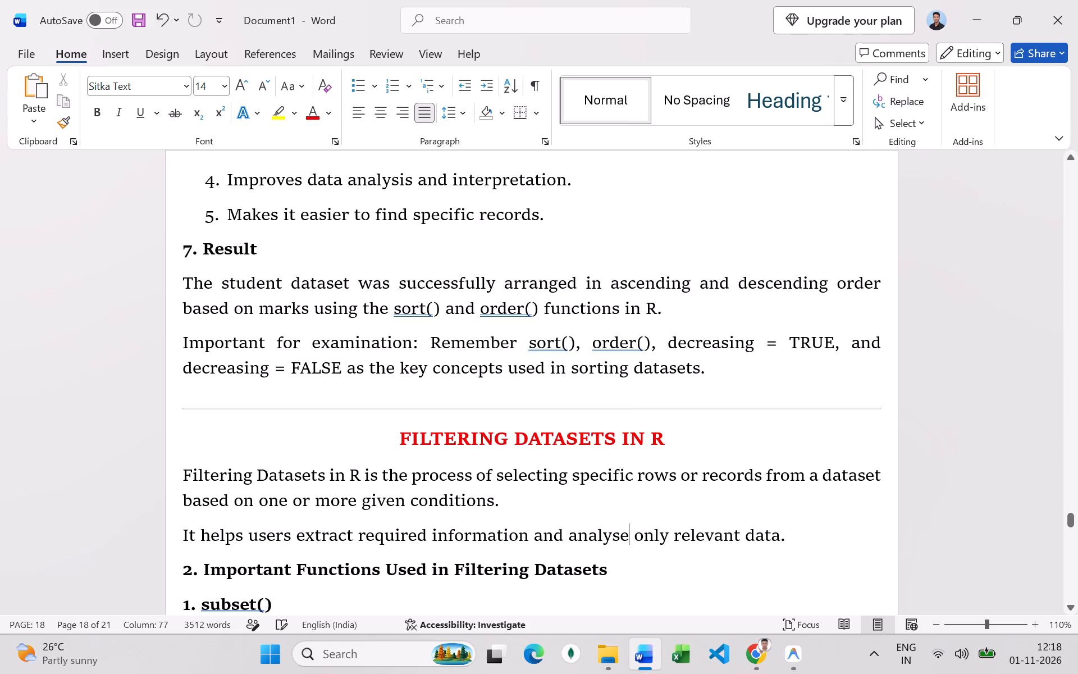
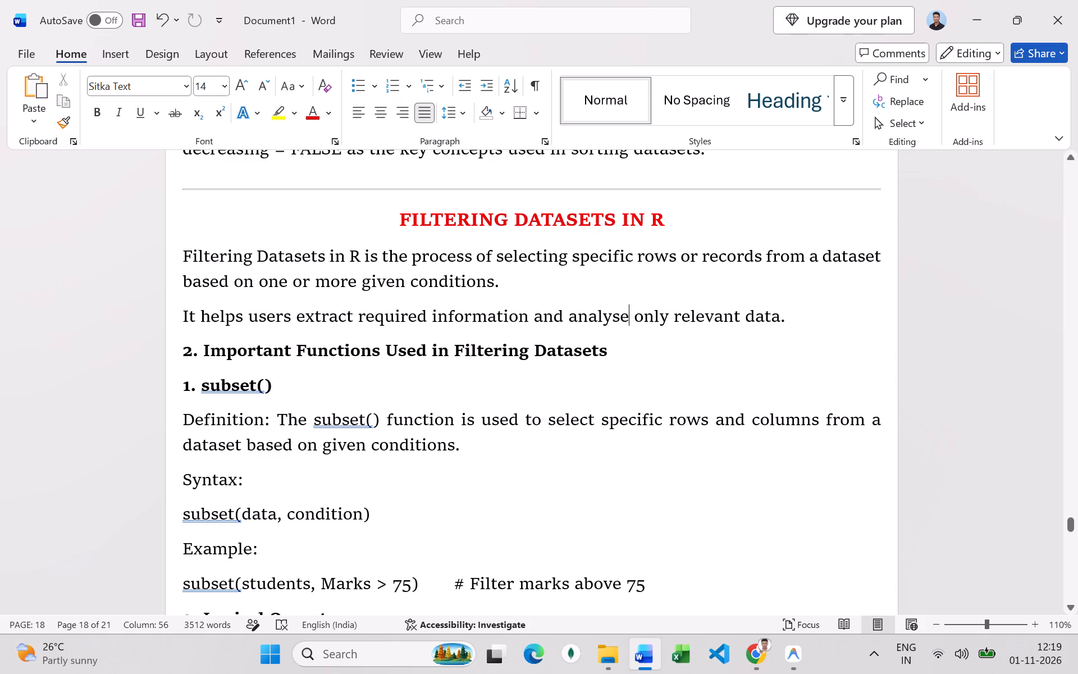
Remove "2. Important" from the start of the "Functions Used in Filtering Datasets" heading.
left_click_drag(300, 349, 167, 362)
key("BackSpace")
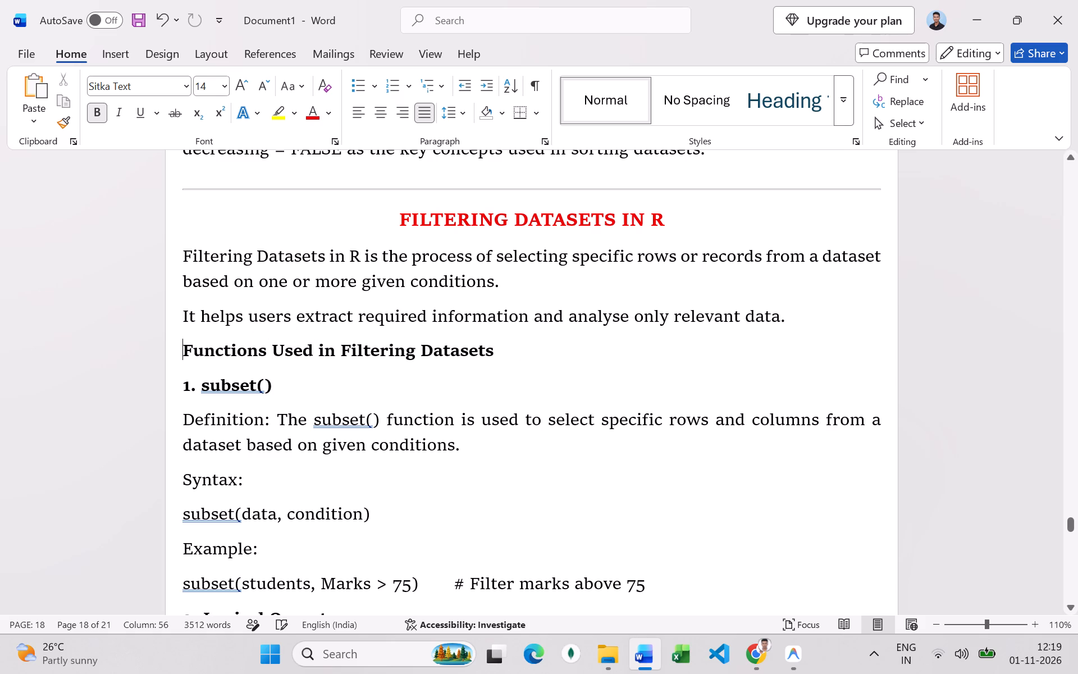
Format the "Functions Used in Filtering Datasets" heading as uppercase with an arrow bullet aligned to the text margin.
left_click_drag(504, 357, 136, 361)
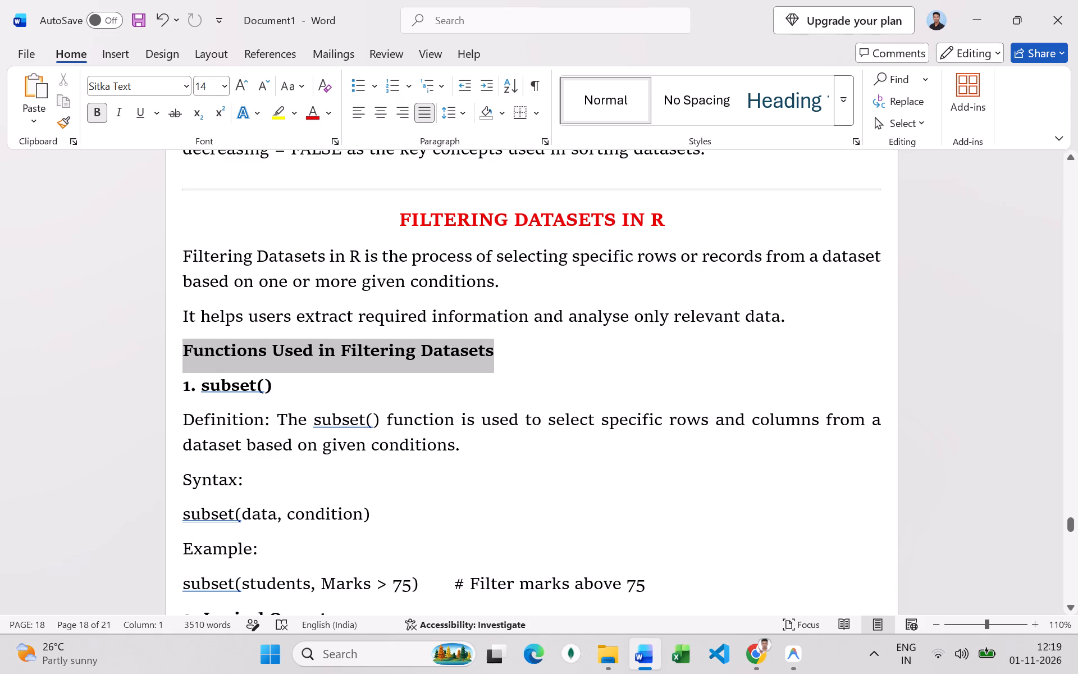
left_click(290, 92)
left_click(321, 151)
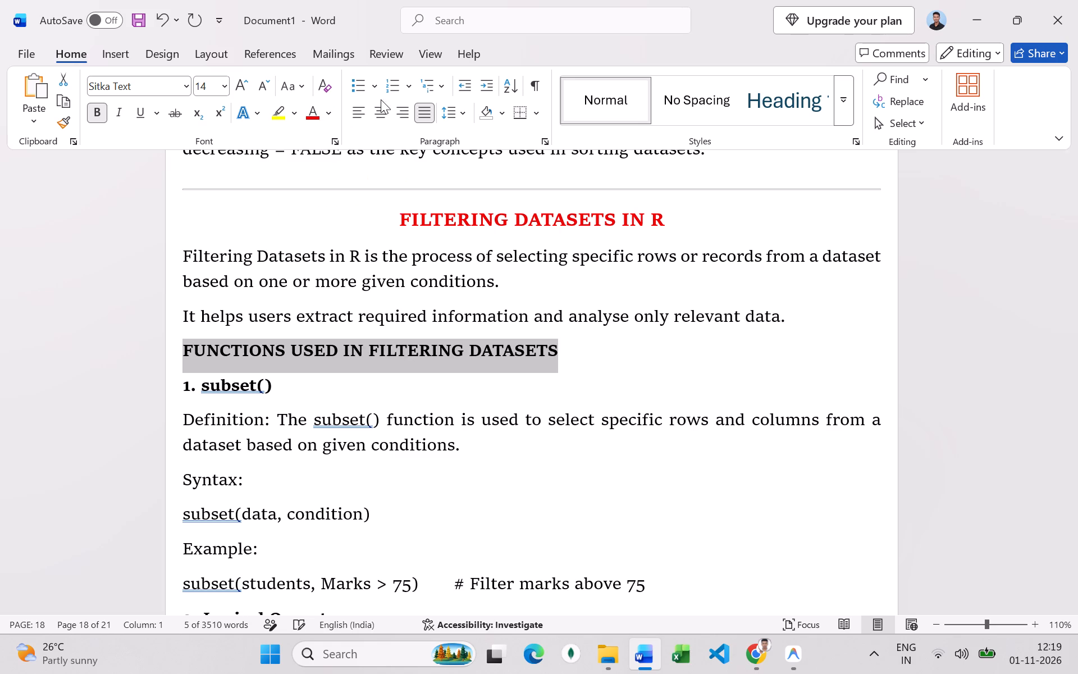
left_click(378, 90)
left_click(380, 134)
triple_click(455, 87)
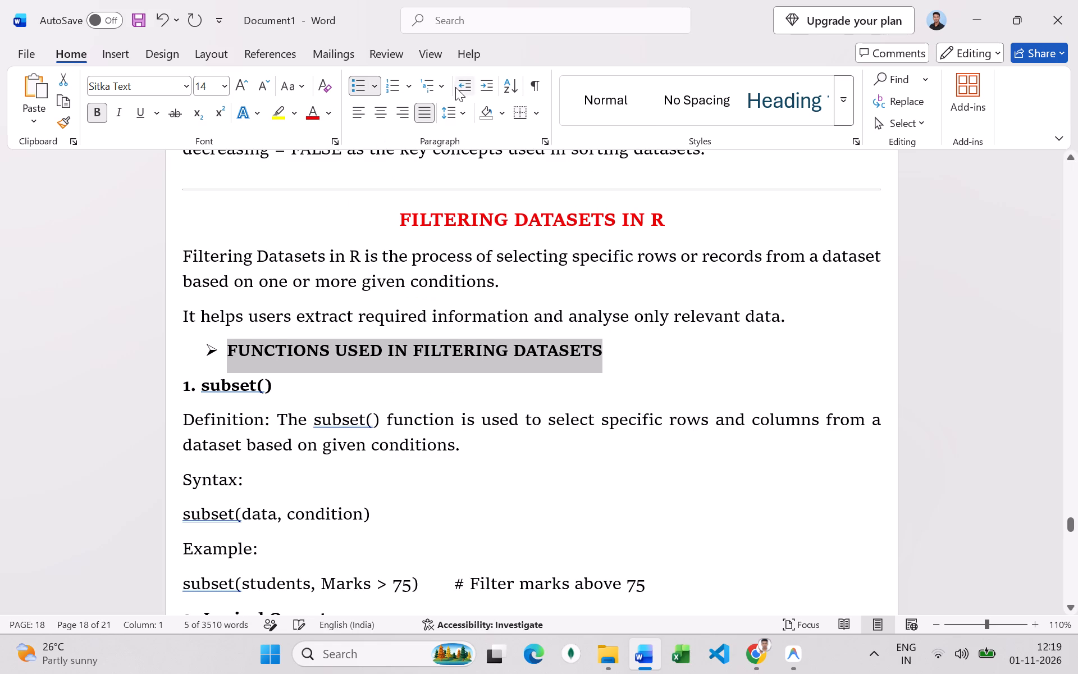
Delete the "Definition:" label from the subset() description.
left_click_drag(279, 416, 206, 421)
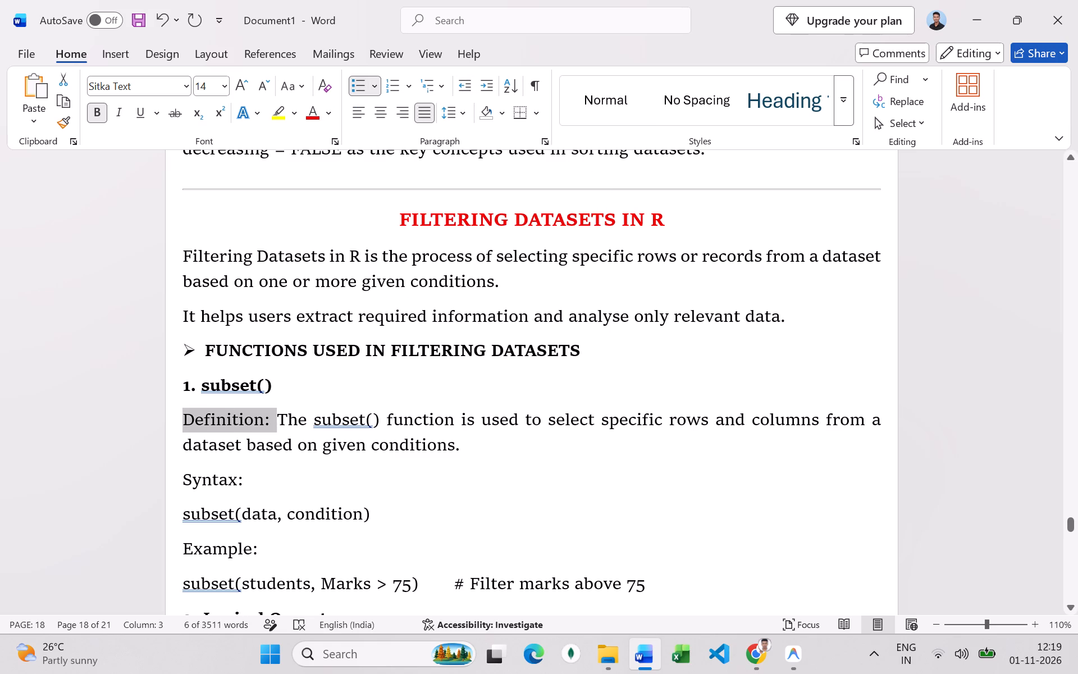
left_click_drag(206, 421, 159, 421)
key("BackSpace")
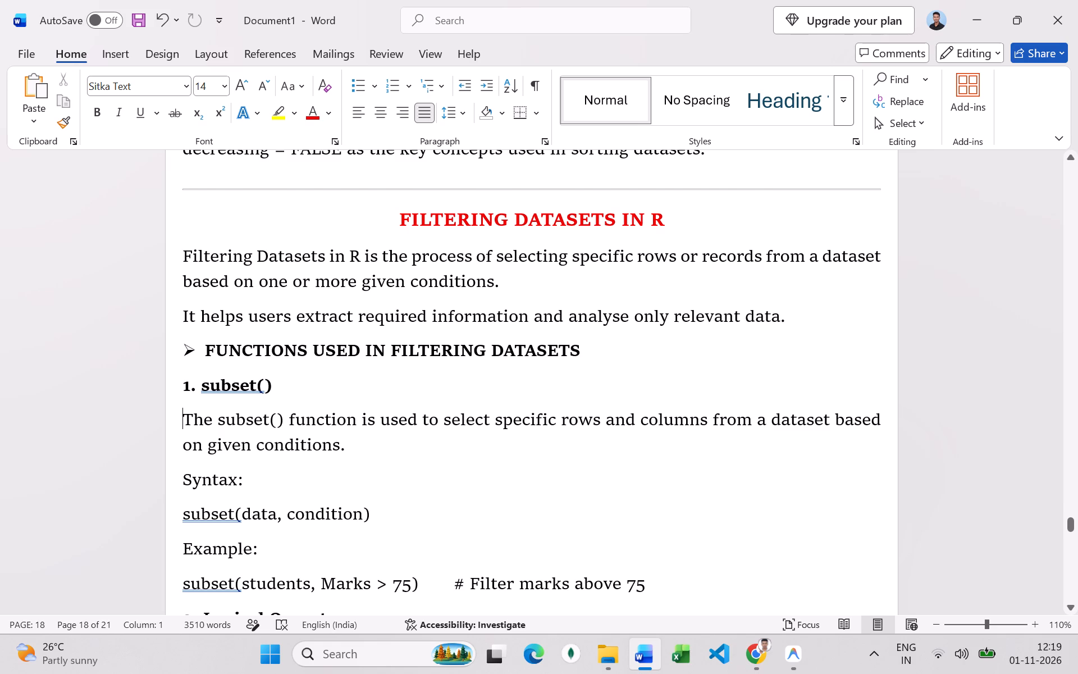
Join the subset() syntax and example code onto the same lines as their "Syntax:" and "Example:" labels.
scroll(335, 448, "down", 3)
left_click(179, 381)
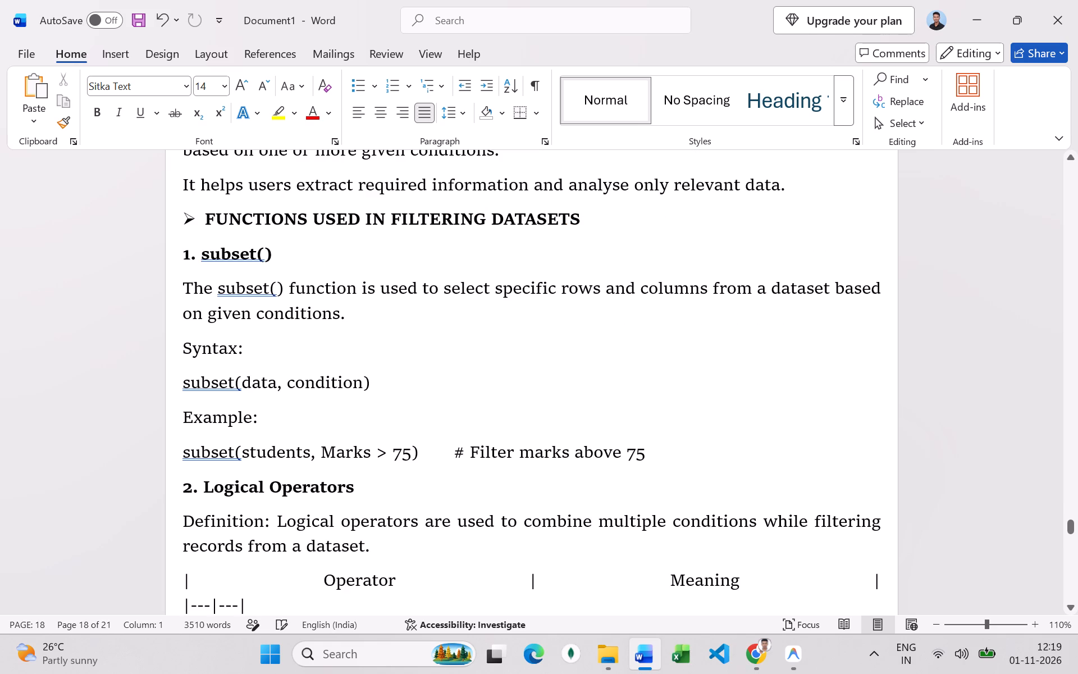
key("BackSpace")
key("space")
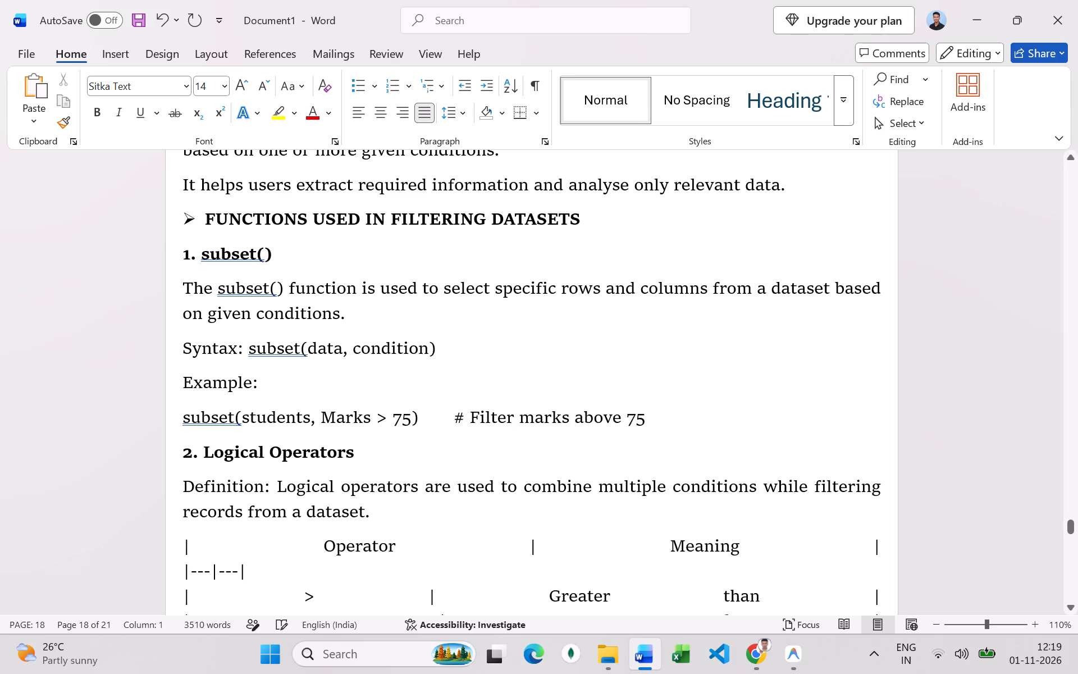
left_click(182, 440)
left_click(179, 416)
key("BackSpace")
key("space")
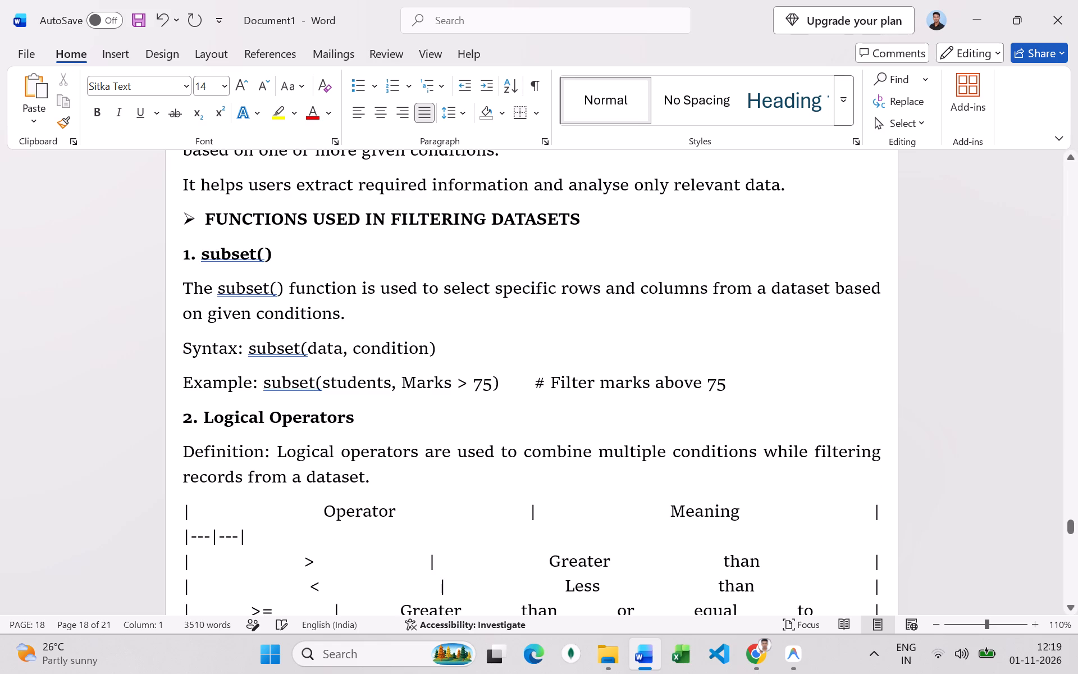
Indent the subset() Syntax and Example lines by one level.
left_click_drag(185, 350, 456, 391)
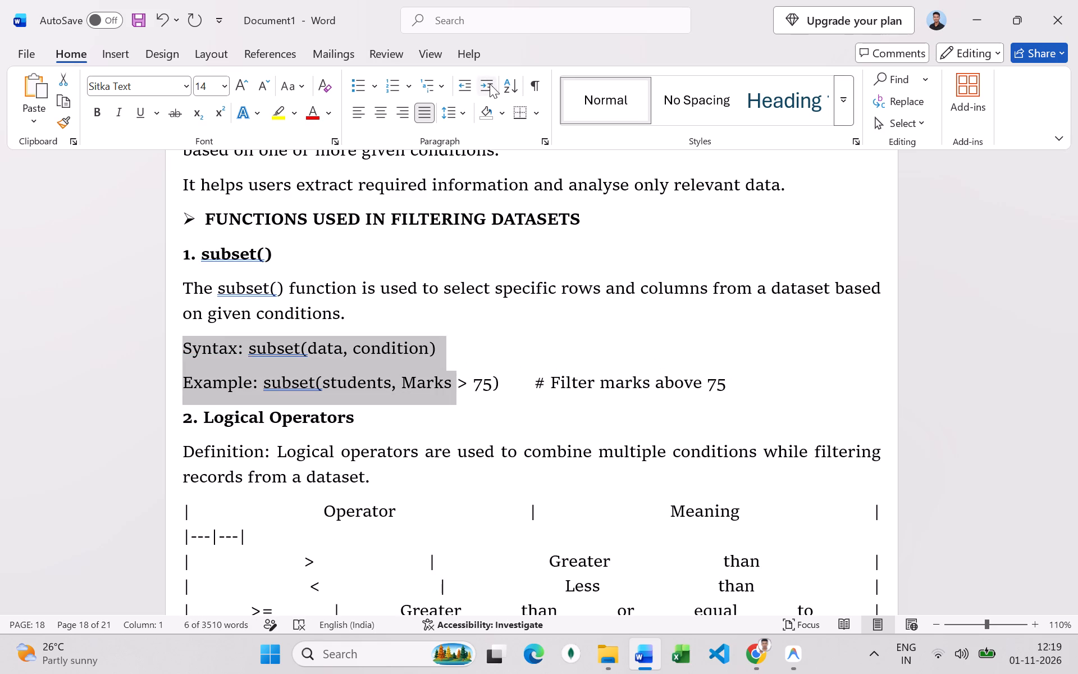
left_click(490, 84)
left_click(366, 317)
Delete the "Definition:" label from the which() description in the Filtering Datasets section.
scroll(364, 322, "down", 6)
scroll(317, 352, "down", 2)
scroll(314, 361, "up", 1)
scroll(314, 361, "down", 4)
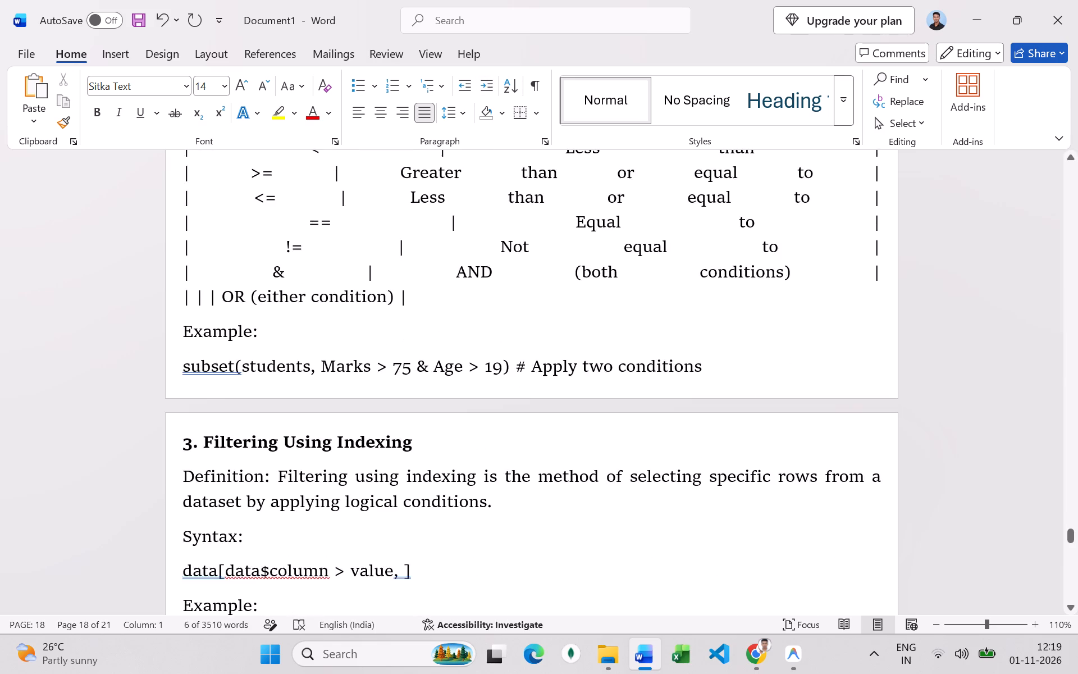
scroll(314, 361, "down", 18)
scroll(308, 359, "up", 6)
scroll(307, 360, "down", 1)
scroll(307, 360, "up", 2)
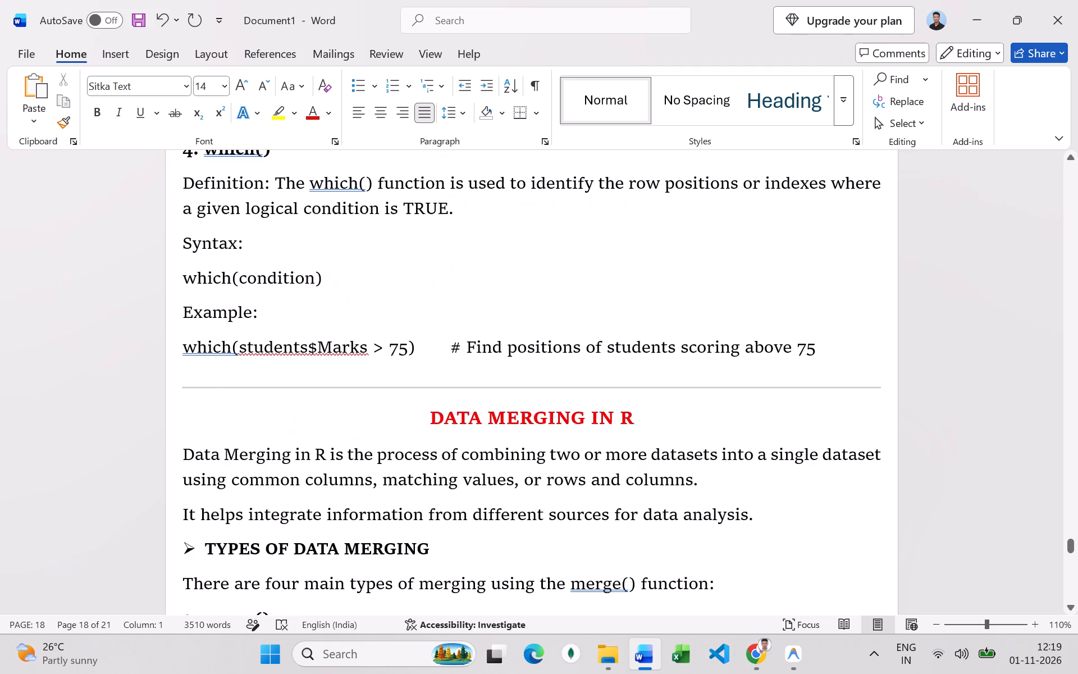
scroll(305, 359, "up", 3)
left_click_drag(275, 322, 162, 329)
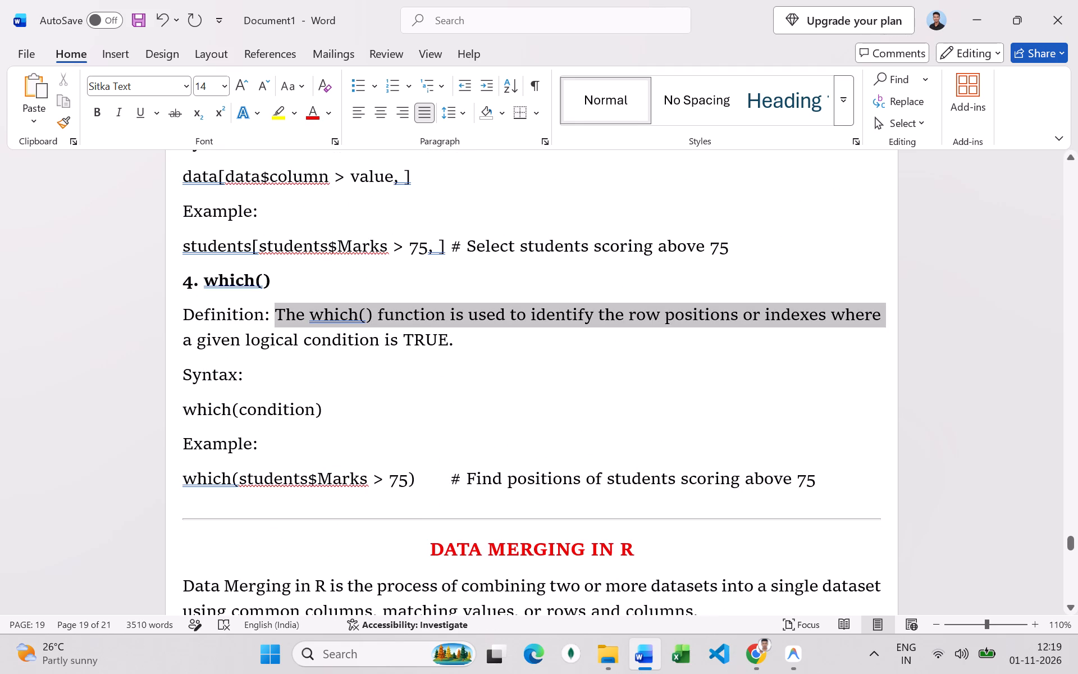
left_click_drag(162, 329, 133, 309)
key("BackSpace")
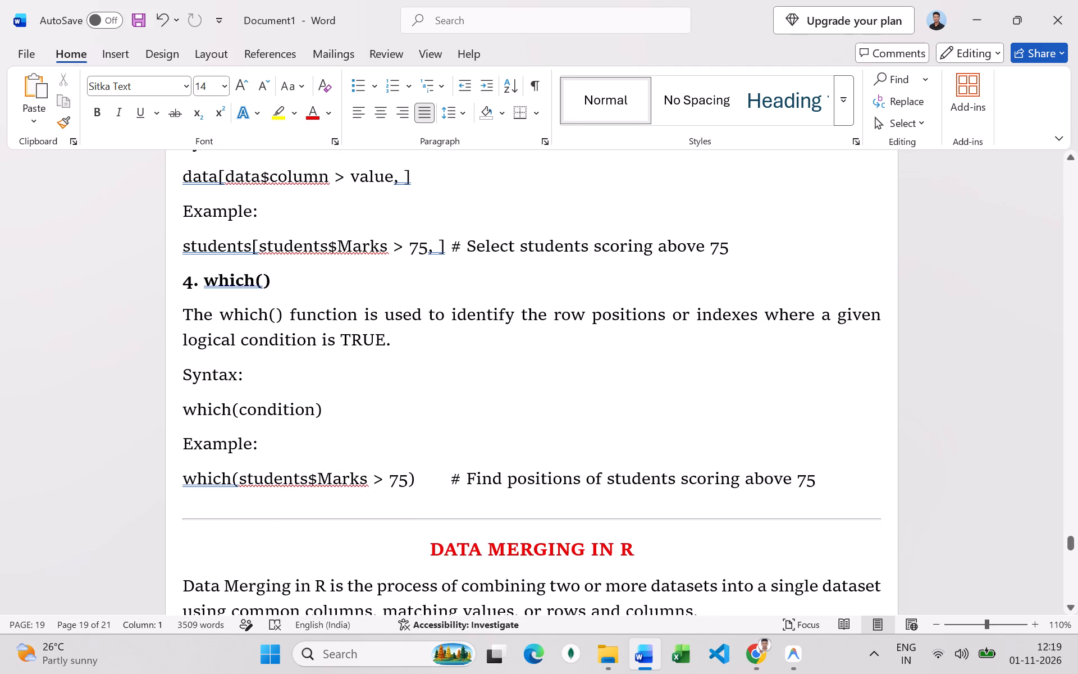
Join the which() syntax and example code onto their label lines, shortening the "Example" label to "Ex:".
left_click(181, 416)
key("BackSpace")
key("space")
left_click(185, 441)
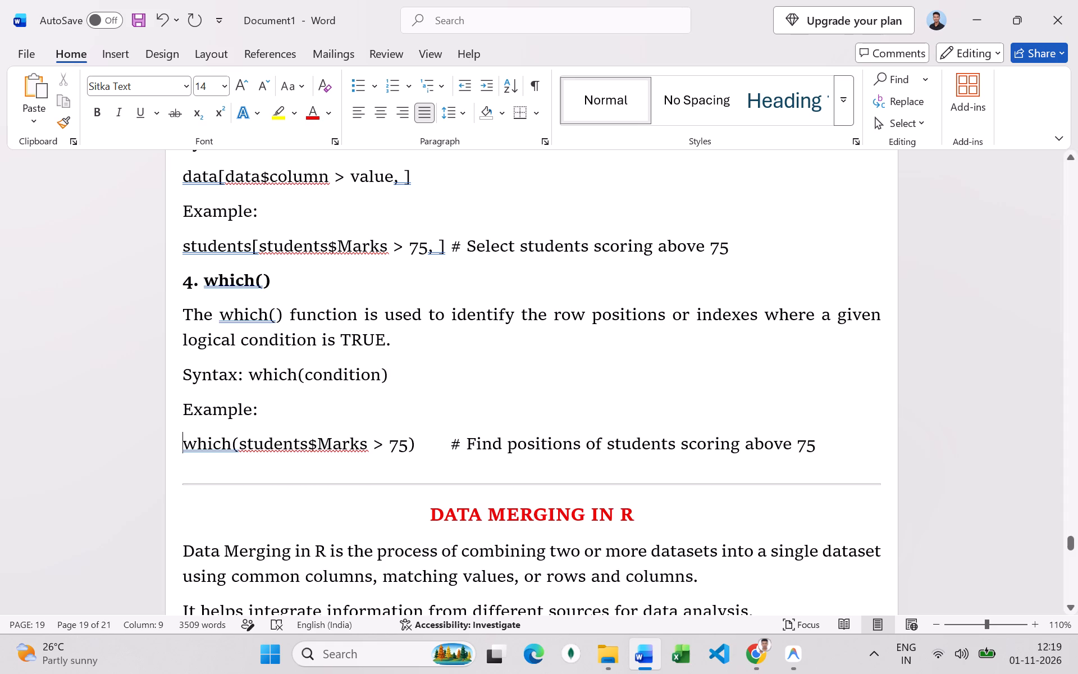
key("BackSpace")
key("BackSpace")
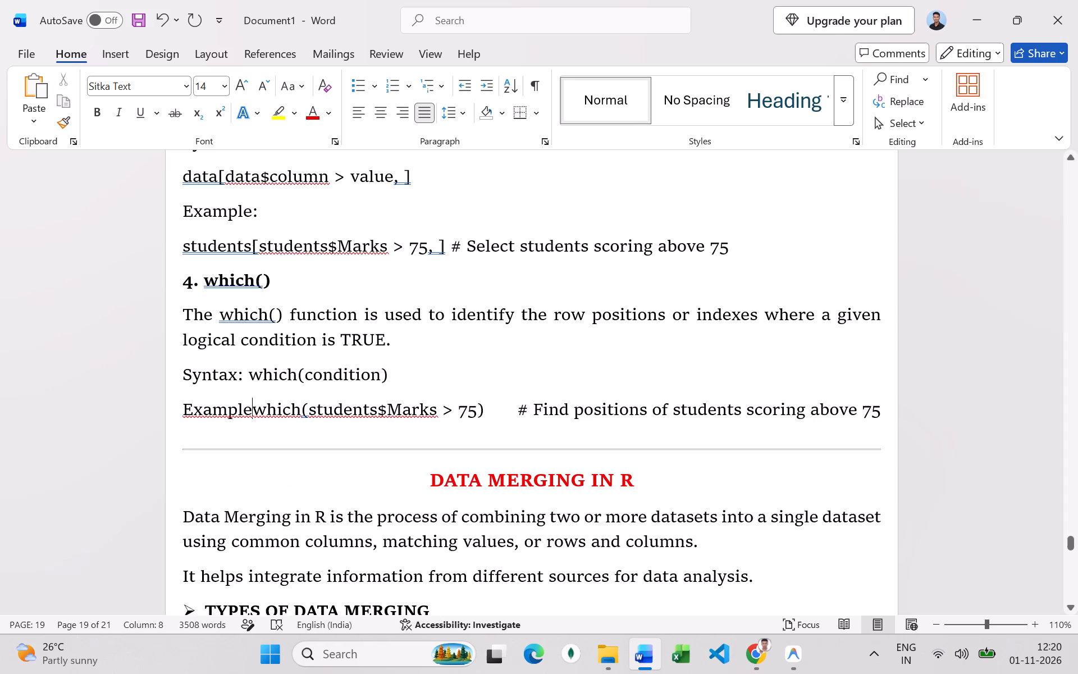
key("BackSpace")
key("BackSpace")
key("BackSpace")
key("BackSpace")
key("BackSpace")
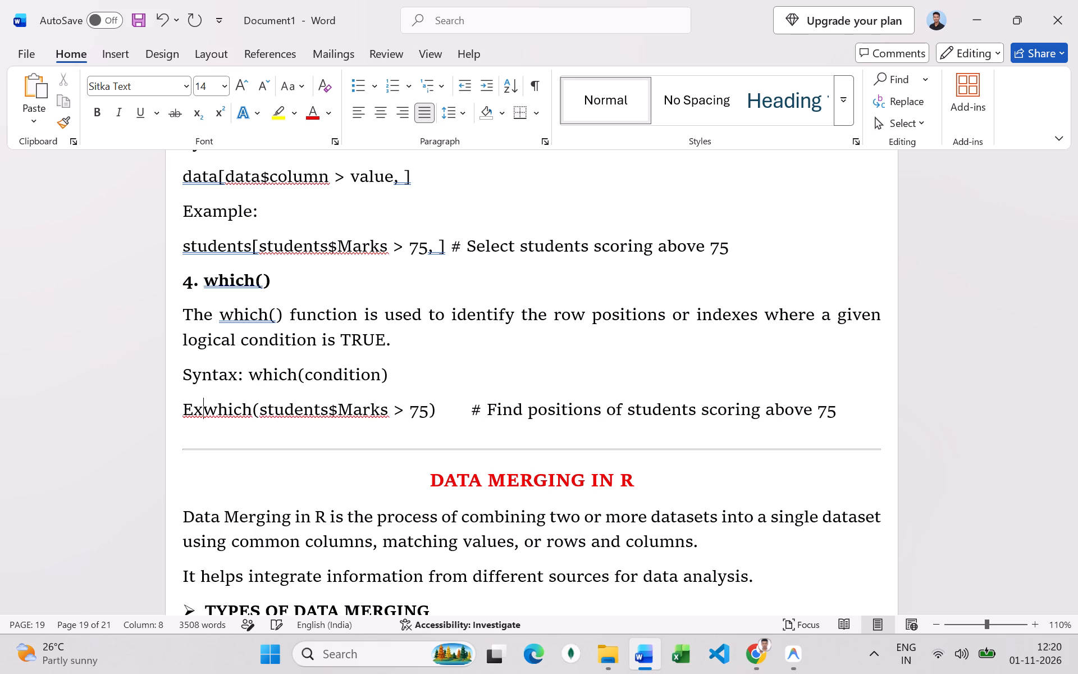
key("shift+colon")
key("space")
Indent the which() Syntax and Ex lines by one level.
left_click_drag(181, 380, 226, 422)
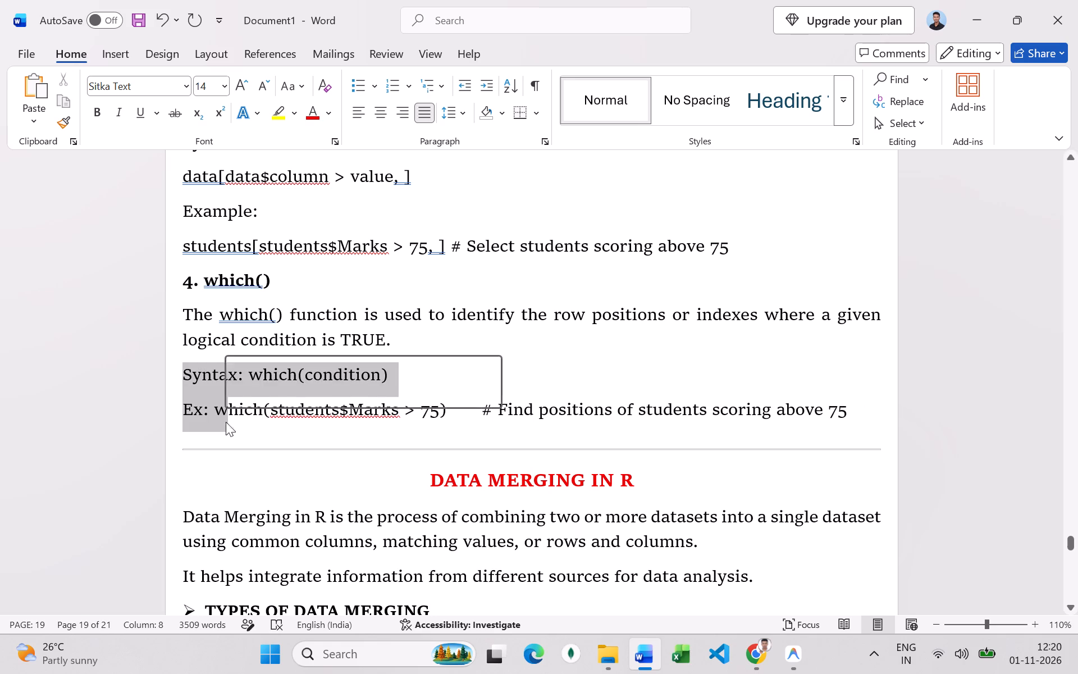
left_click(481, 85)
left_click_drag(493, 404, 498, 406)
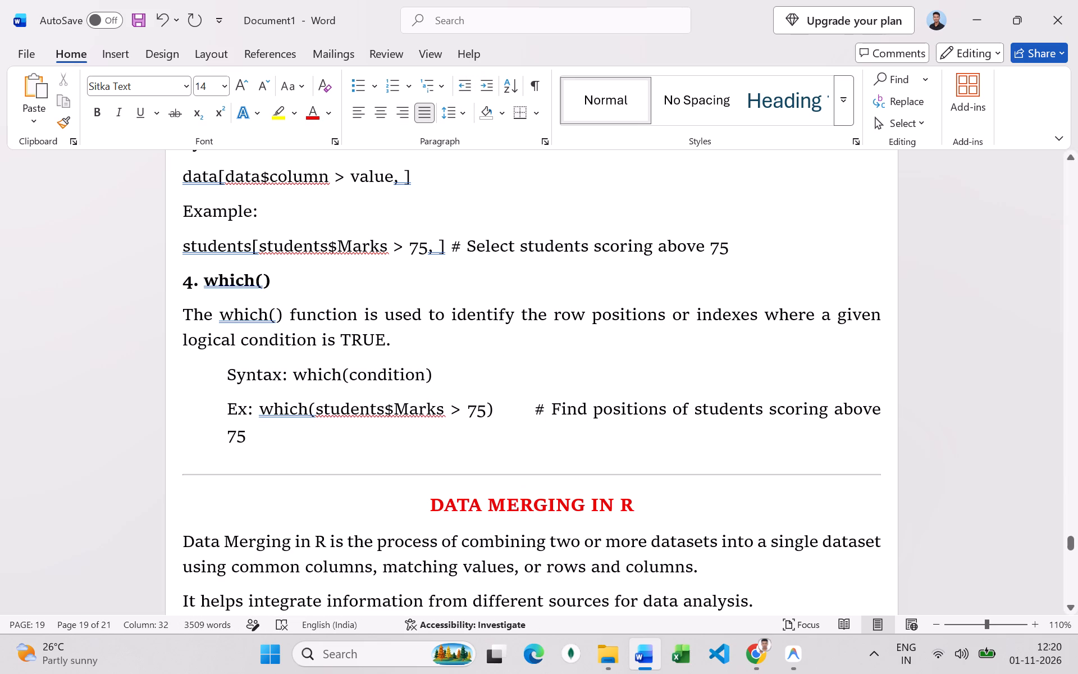
Shorten "students" to "stu" in the comment of the which() example.
left_click(762, 410)
key("BackSpace")
key("BackSpace")
key("BackSpace")
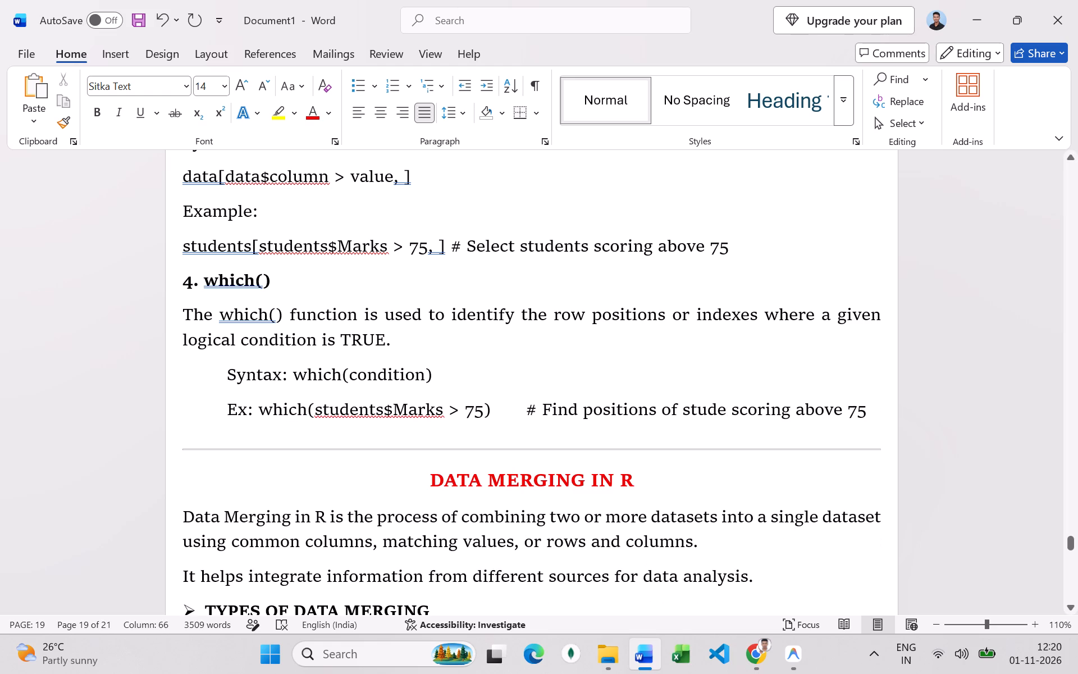
key("BackSpace")
key("BackSpace")
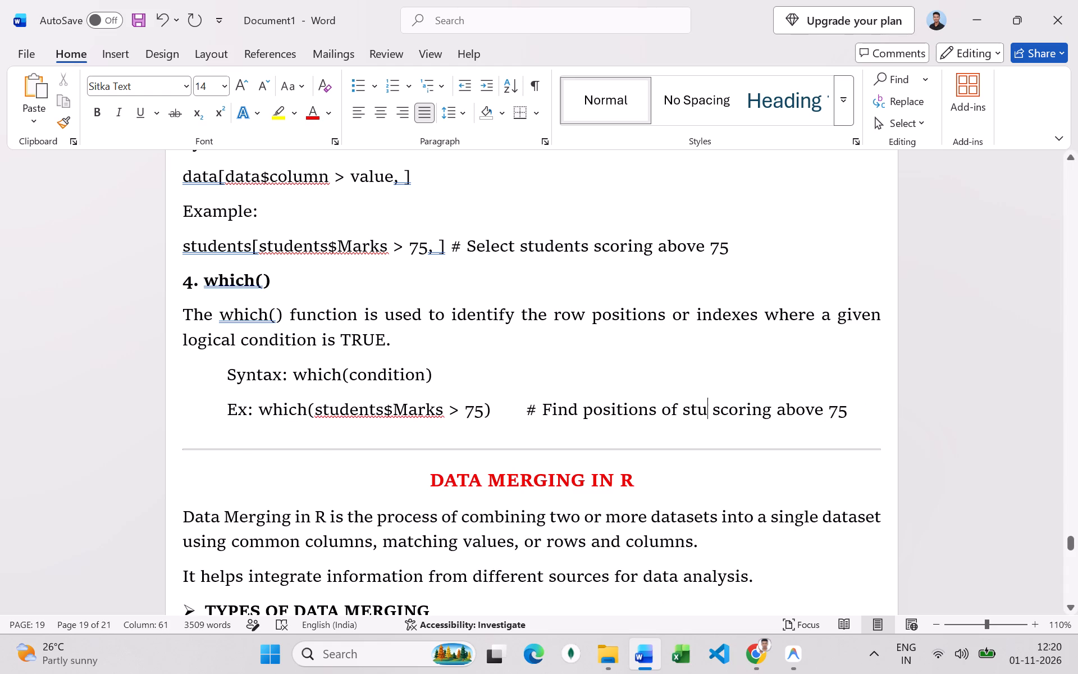
Join the Filtering Using Indexing syntax and example code onto the same lines as their "Syntax:" and "Example:" labels.
scroll(364, 389, "up", 2)
scroll(286, 397, "down", 1)
scroll(286, 397, "up", 1)
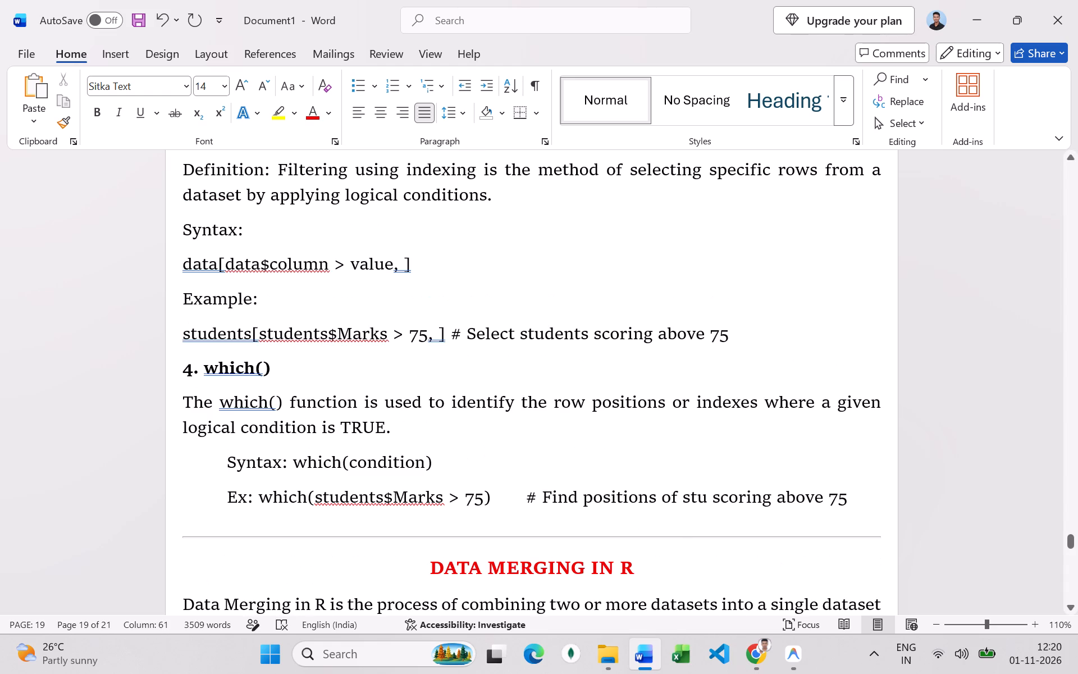
left_click(185, 338)
key("BackSpace")
key("space")
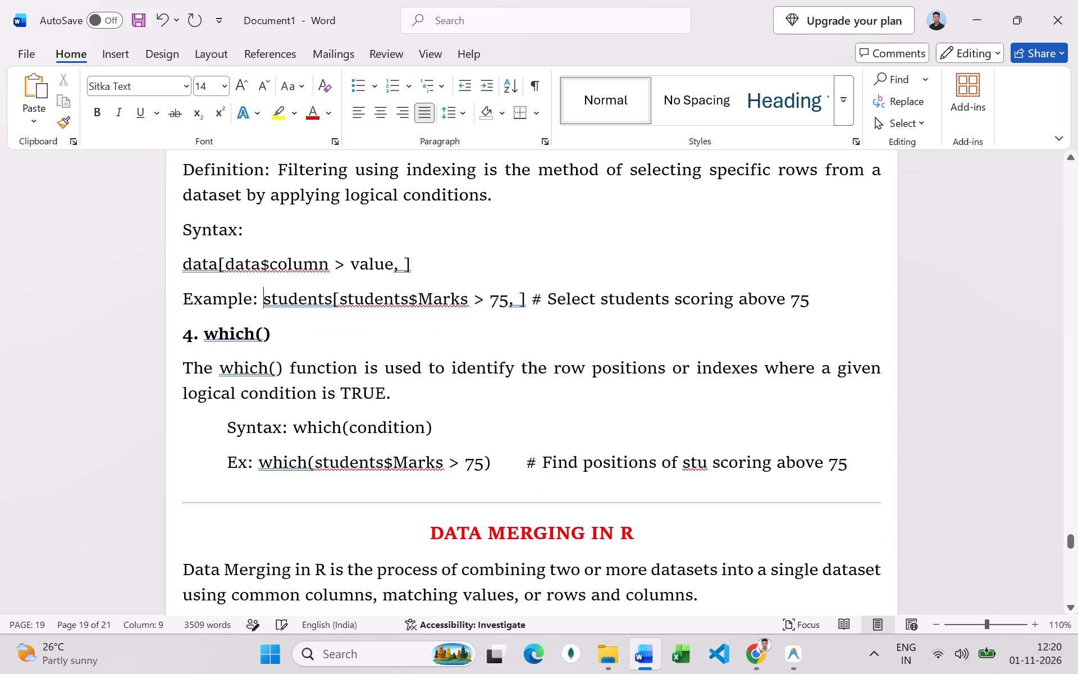
left_click(185, 269)
key("BackSpace")
key("BackSpace")
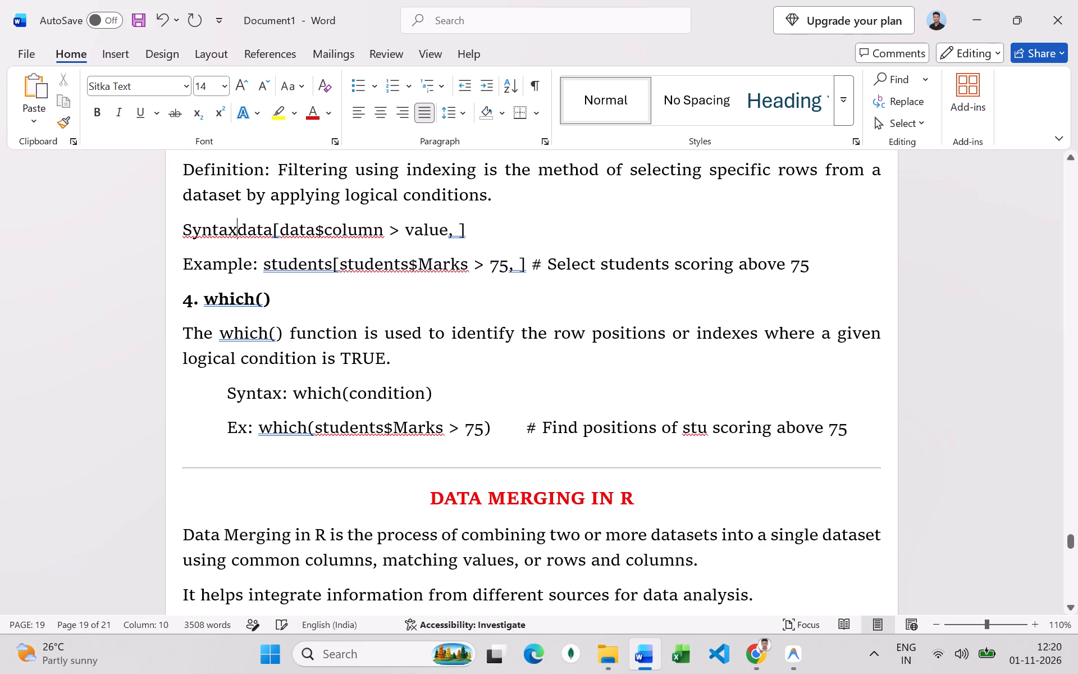
key("shift+colon")
key("space")
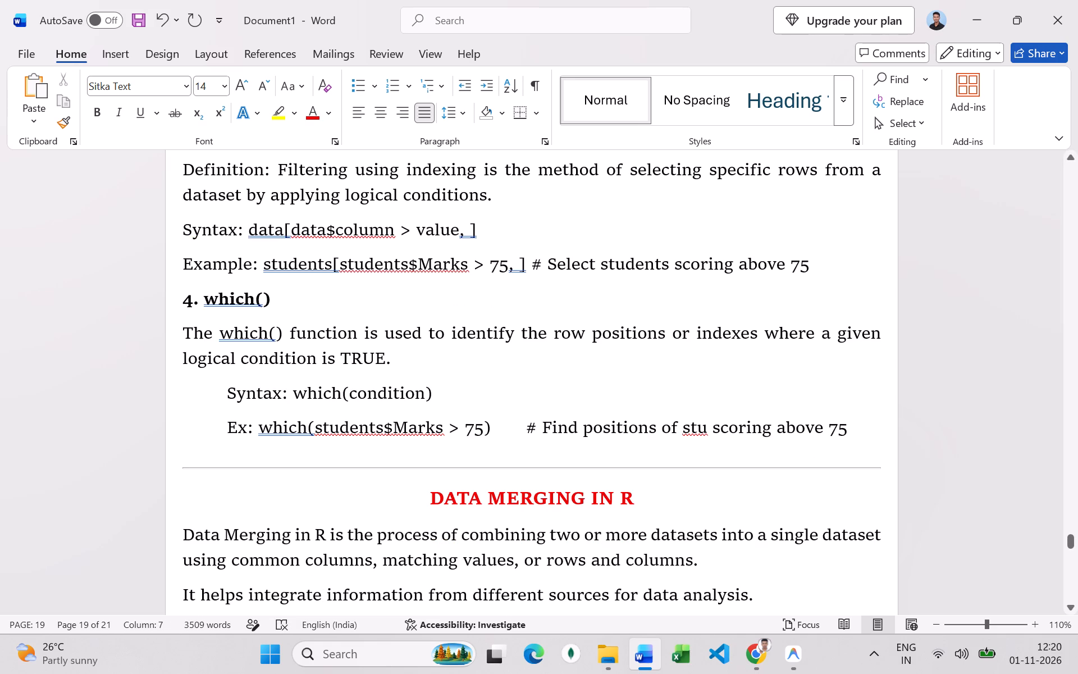
Indent the Syntax and Example lines under Filtering Using Indexing by one level.
left_click_drag(184, 227, 201, 259)
left_click(491, 85)
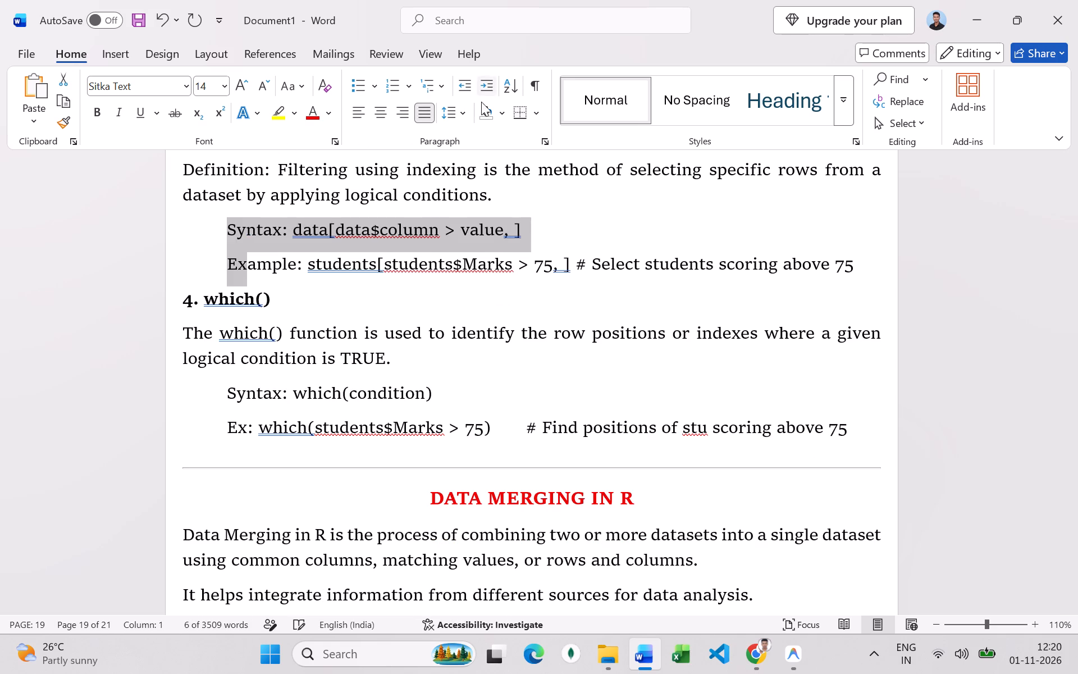
left_click(398, 273)
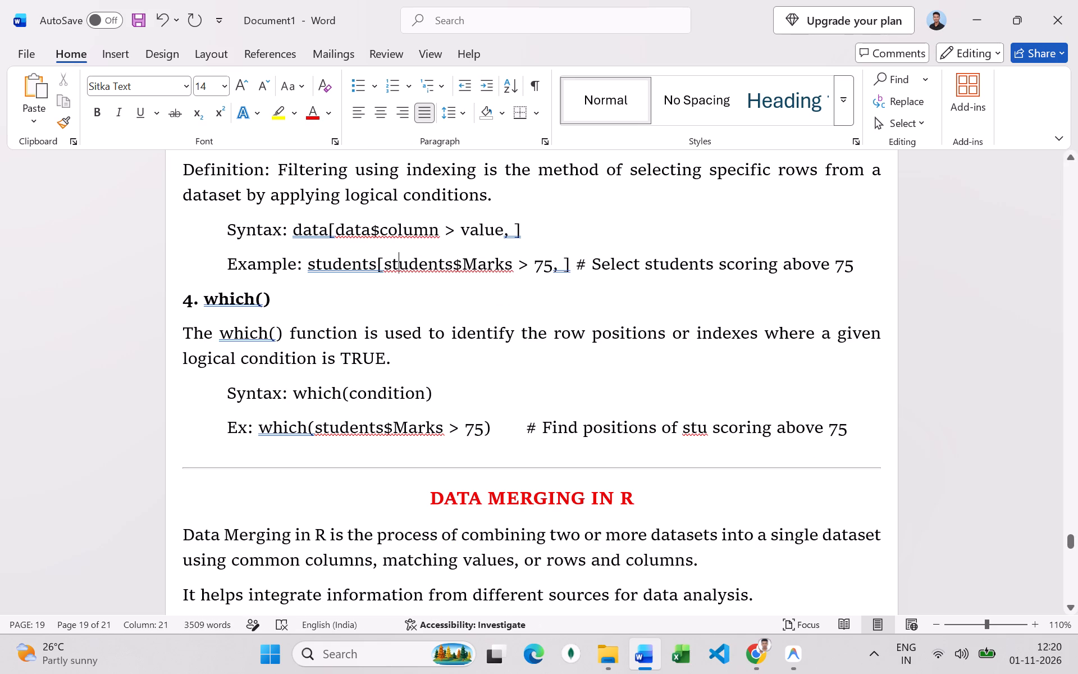
Select the "Definition:" label at the start of the Filtering Using Indexing description.
scroll(427, 327, "up", 3)
left_click_drag(273, 294, 182, 298)
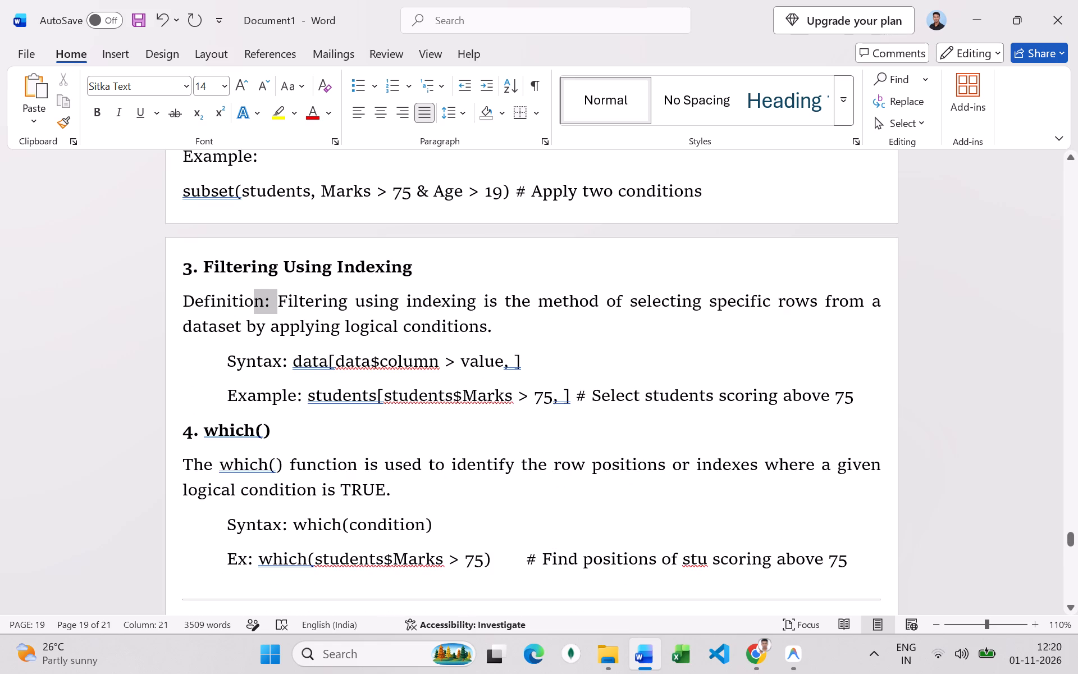
Delete the "Definition:" label at the start of the Filtering Using Indexing description.
left_click_drag(182, 298, 159, 300)
key("BackSpace")
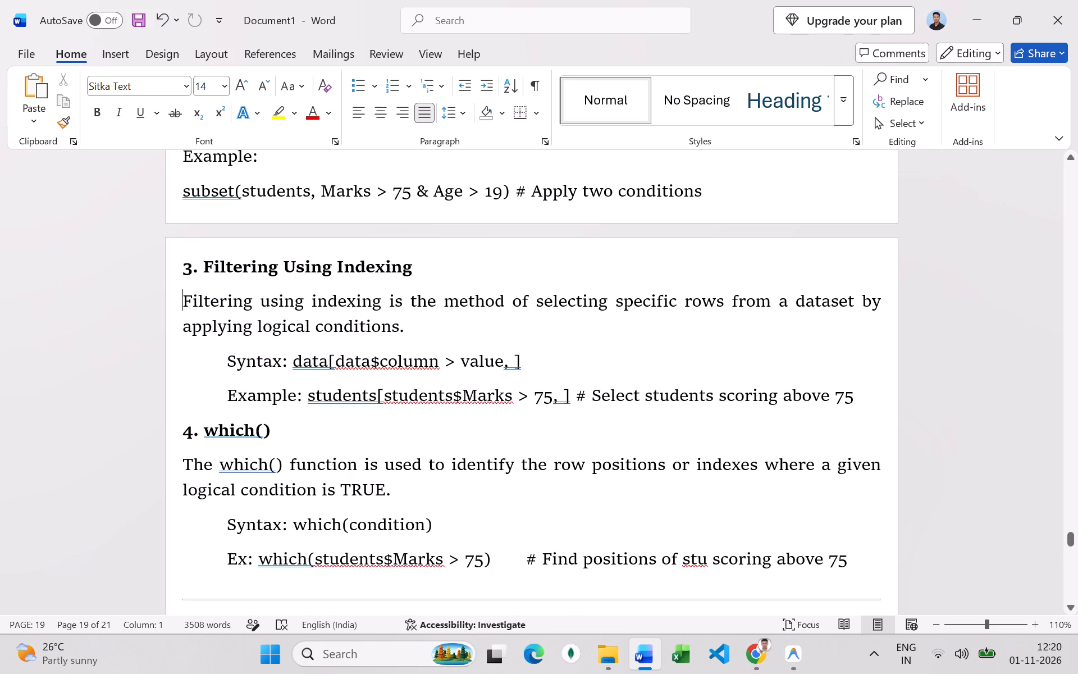
Copy the whole pipe-delimited Operator and Meaning table text under the Logical Operators heading.
scroll(366, 350, "up", 5)
scroll(388, 399, "up", 2)
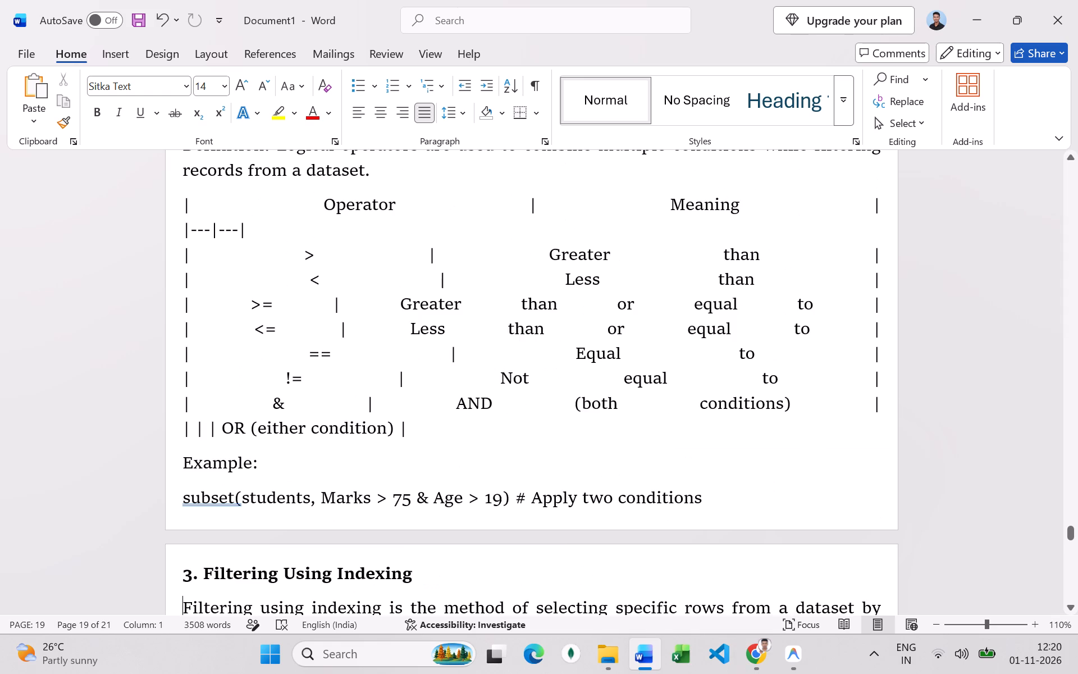
scroll(358, 418, "up", 3)
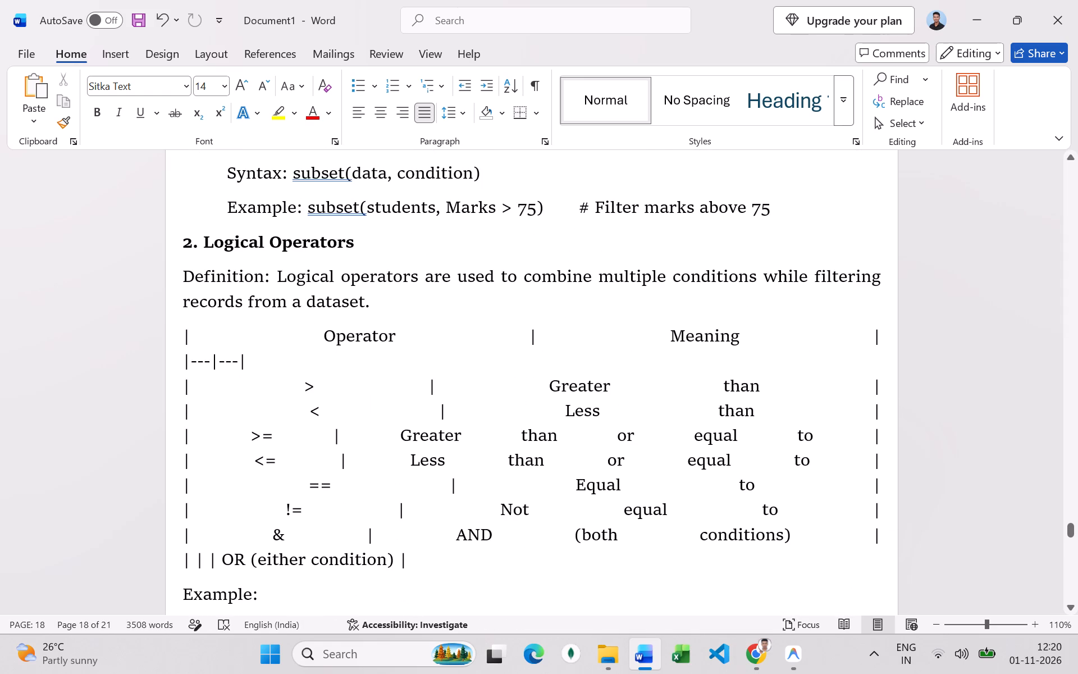
left_click_drag(183, 326, 761, 513)
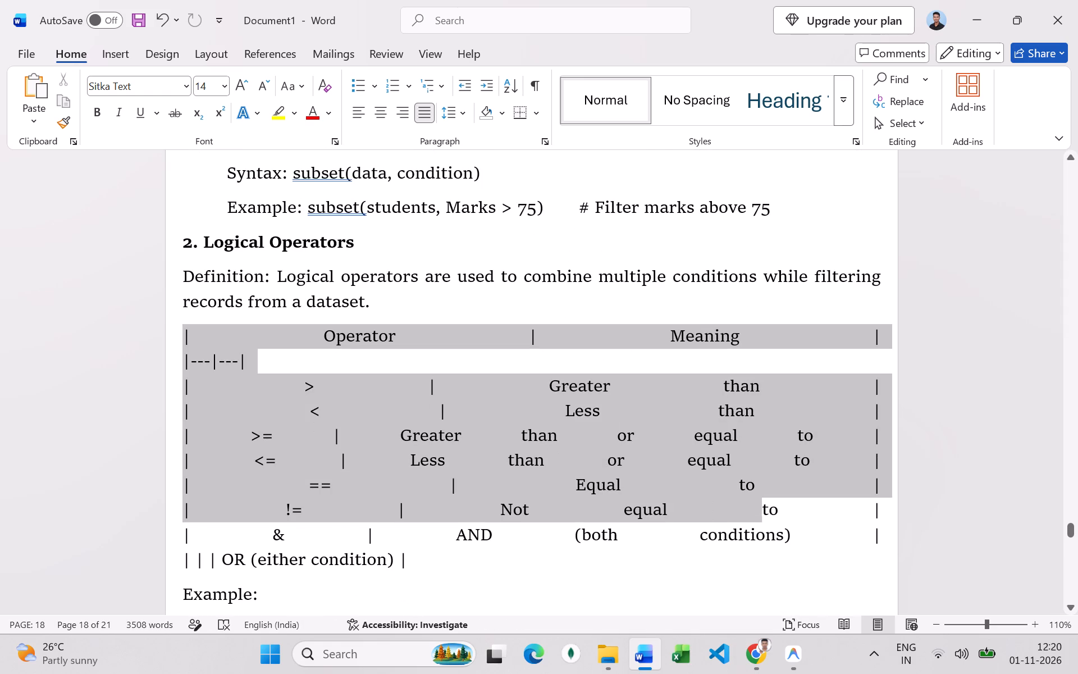
left_click_drag(761, 513, 817, 558)
key("ctrl+c")
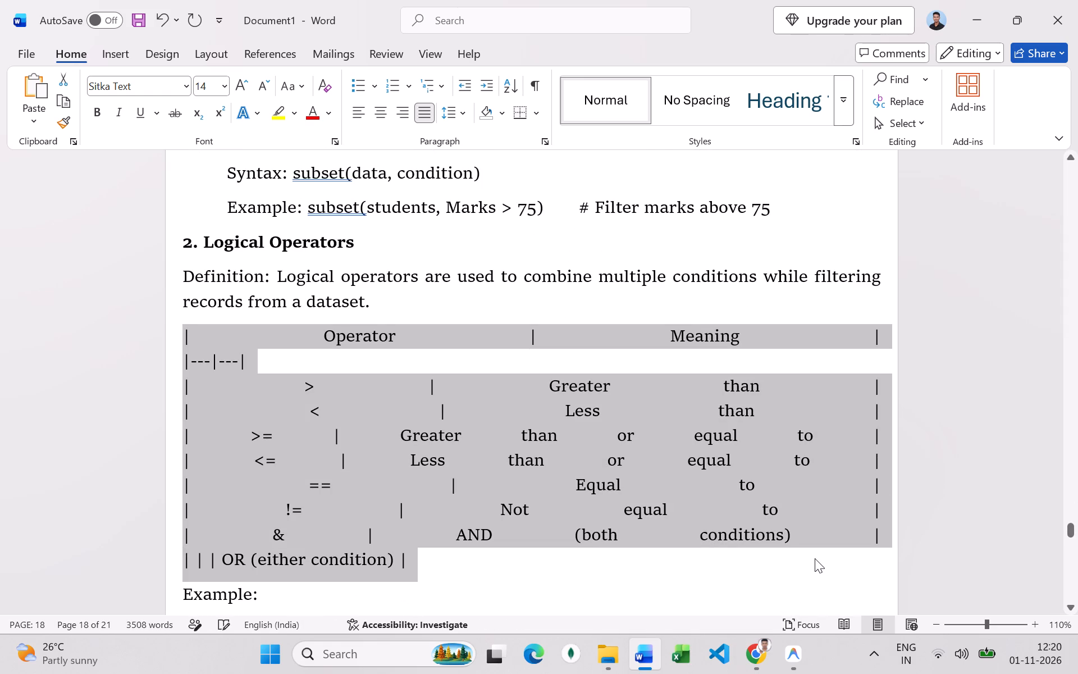
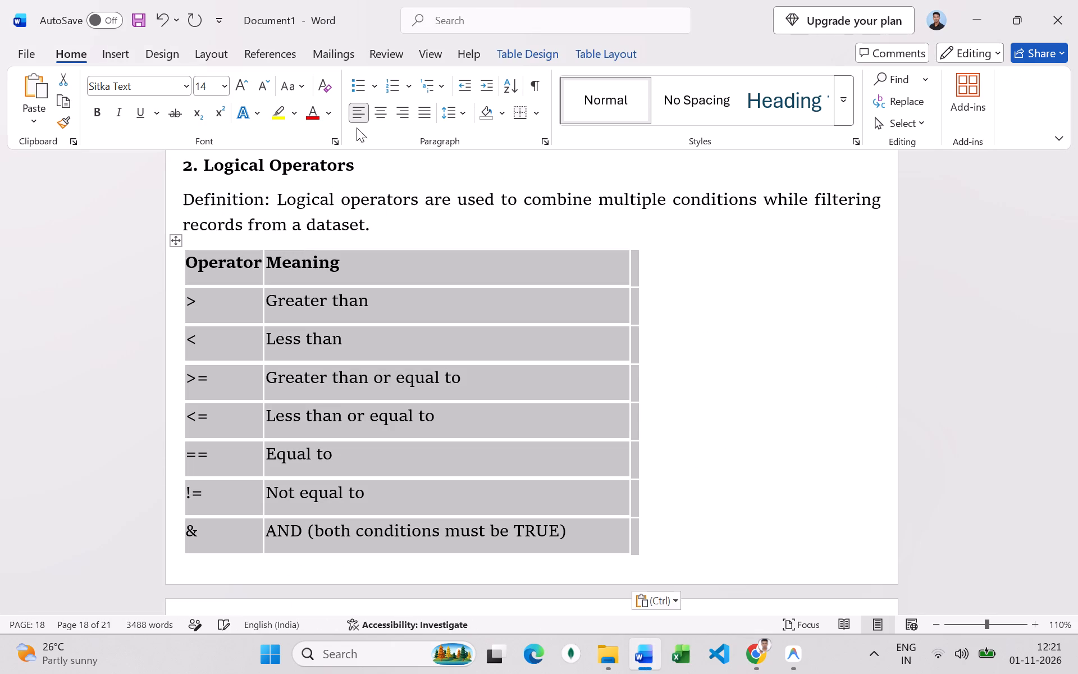
left_click(528, 54)
left_click(246, 110)
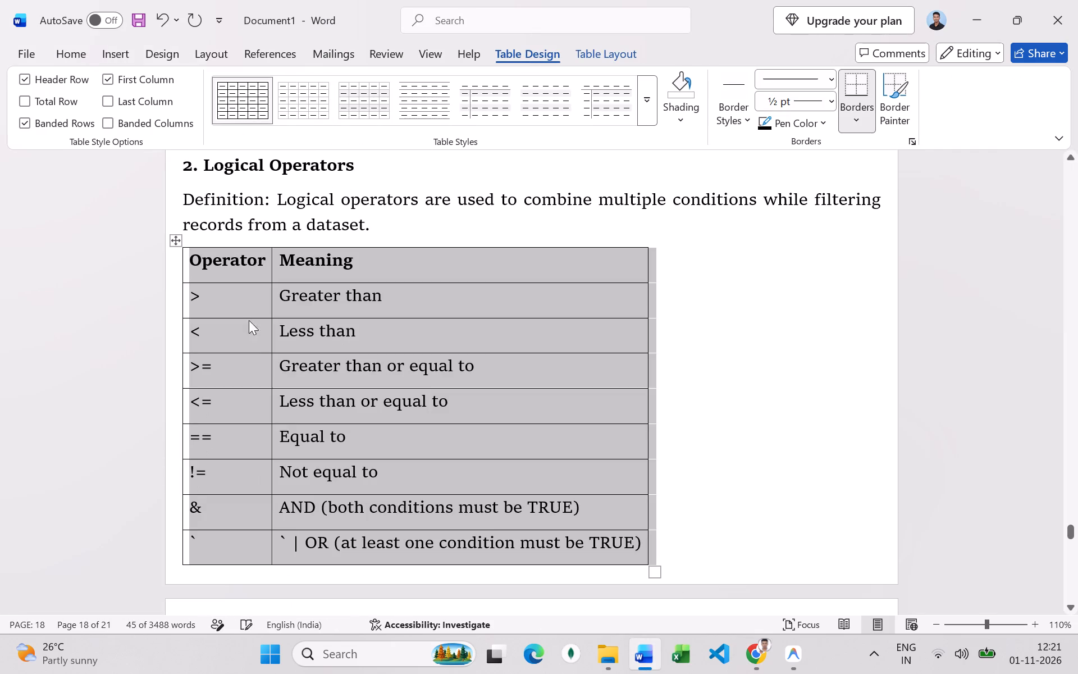
Move the Logical Operators table across so it sits centred between the page margins.
left_click_drag(172, 240, 273, 258)
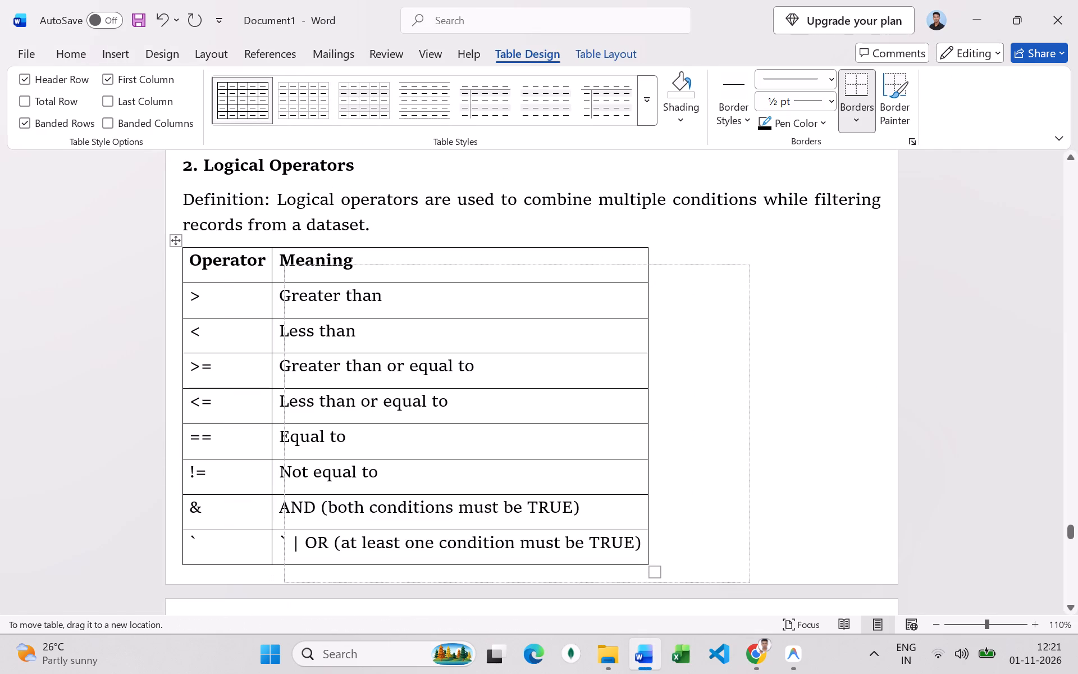
left_click_drag(273, 258, 274, 243)
Join the two-condition subset() code onto its "Example:" line below the operator table and indent that line one level.
scroll(282, 272, "down", 5)
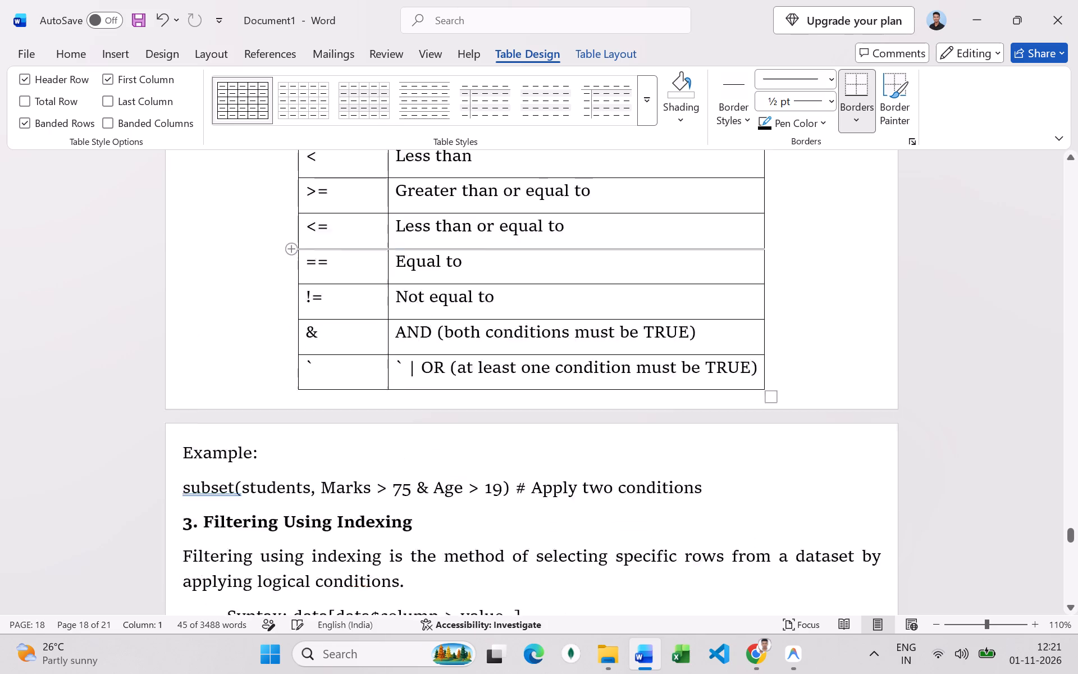
scroll(285, 283, "down", 2)
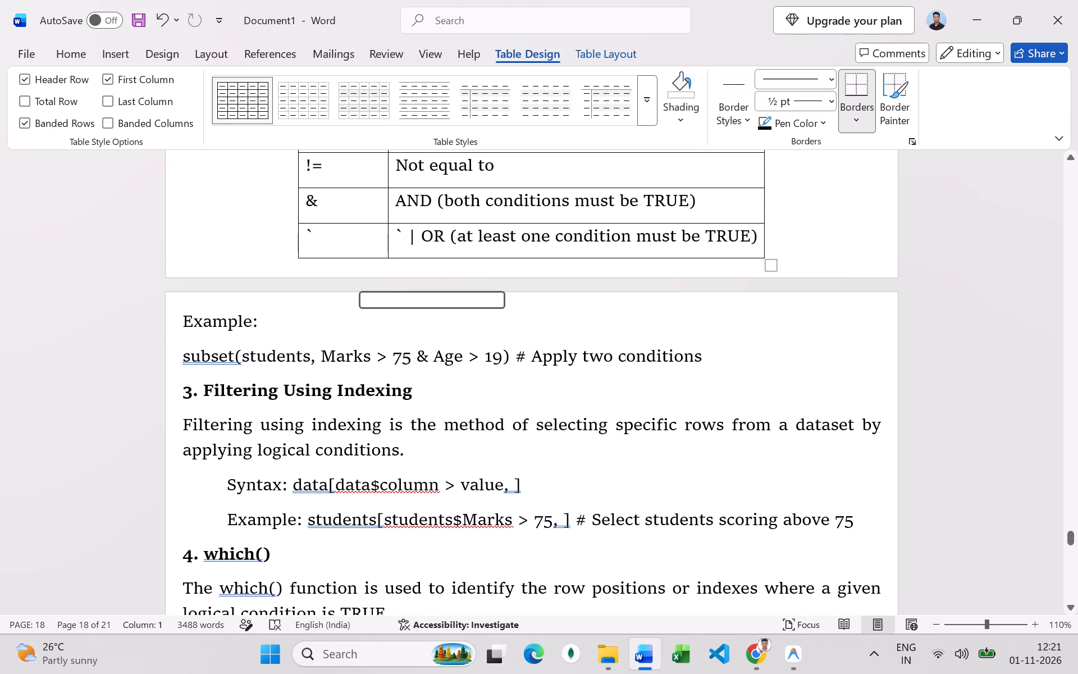
left_click_drag(713, 359, 242, 336)
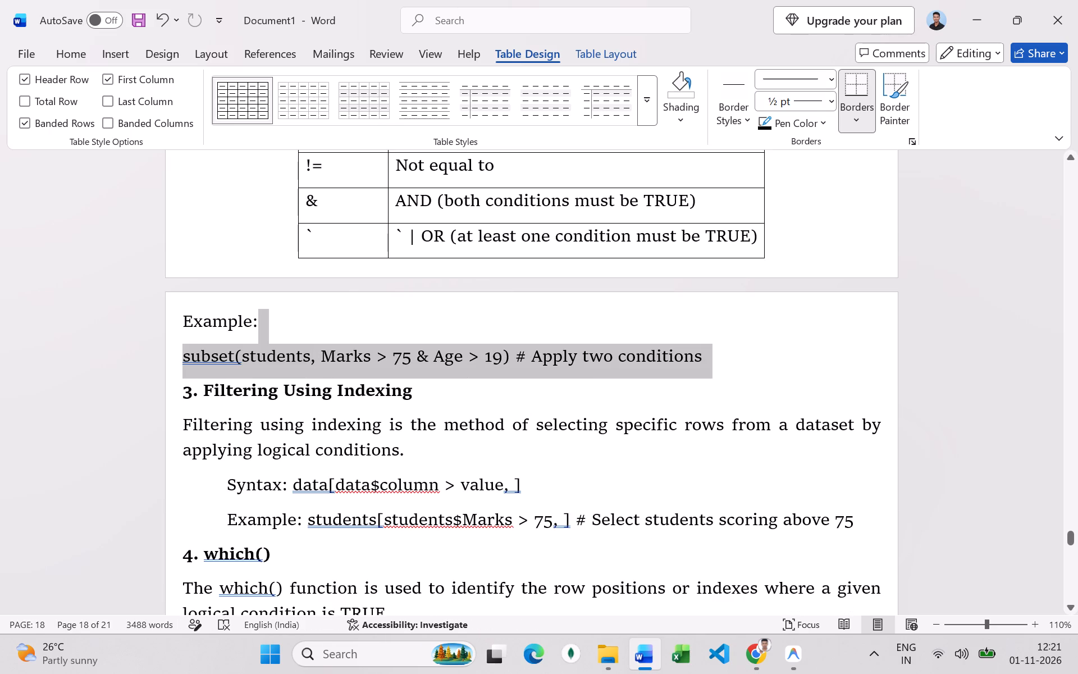
left_click_drag(242, 336, 173, 317)
left_click(183, 349)
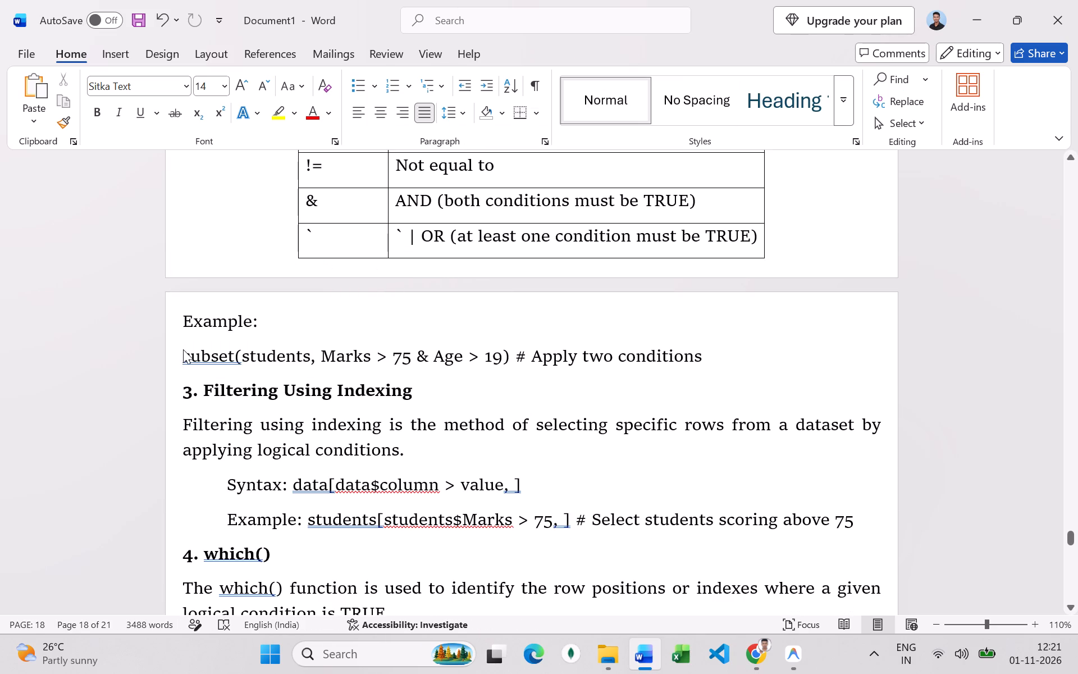
key("BackSpace")
key("space")
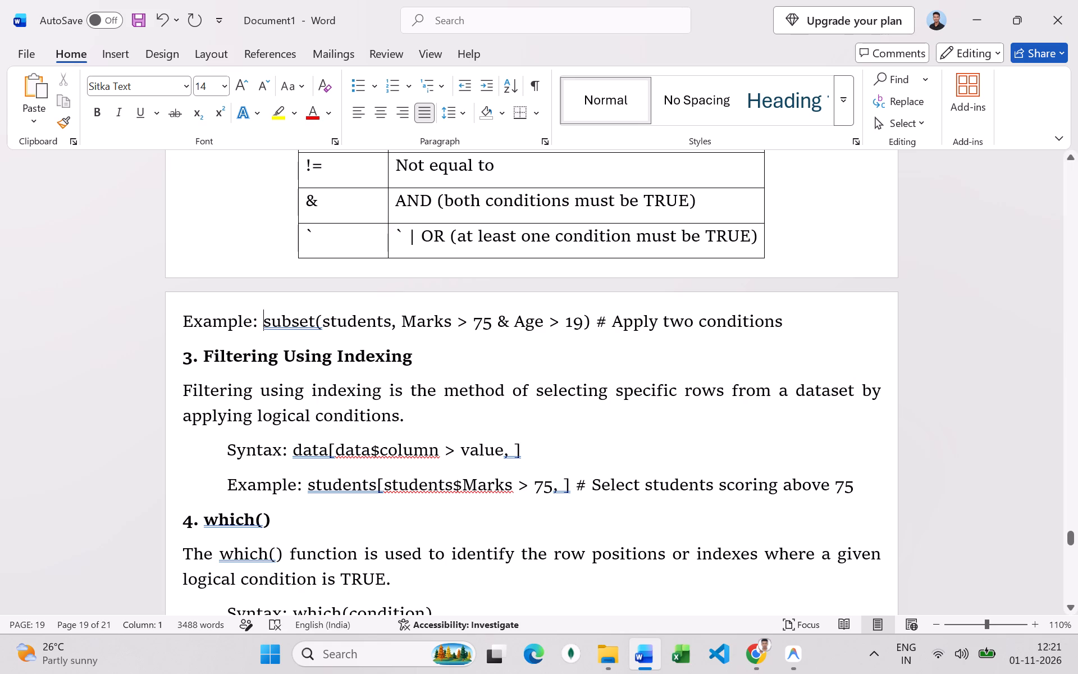
left_click(177, 327)
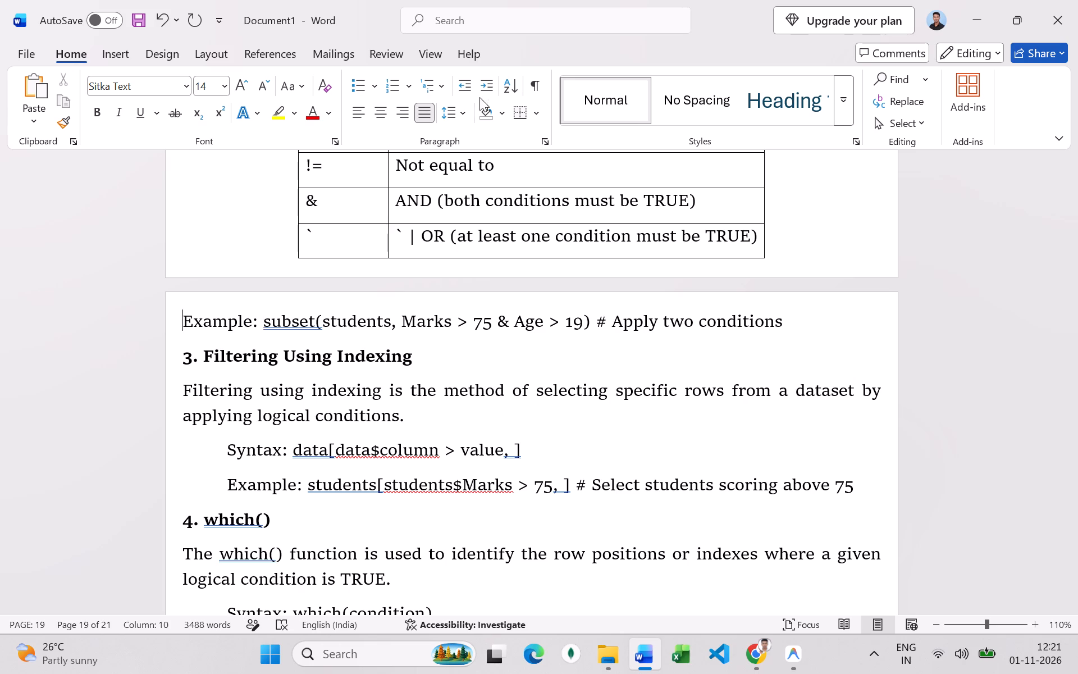
left_click(487, 89)
Remove the "Definition:" label from the start of the Logical Operators description.
scroll(400, 329, "up", 8)
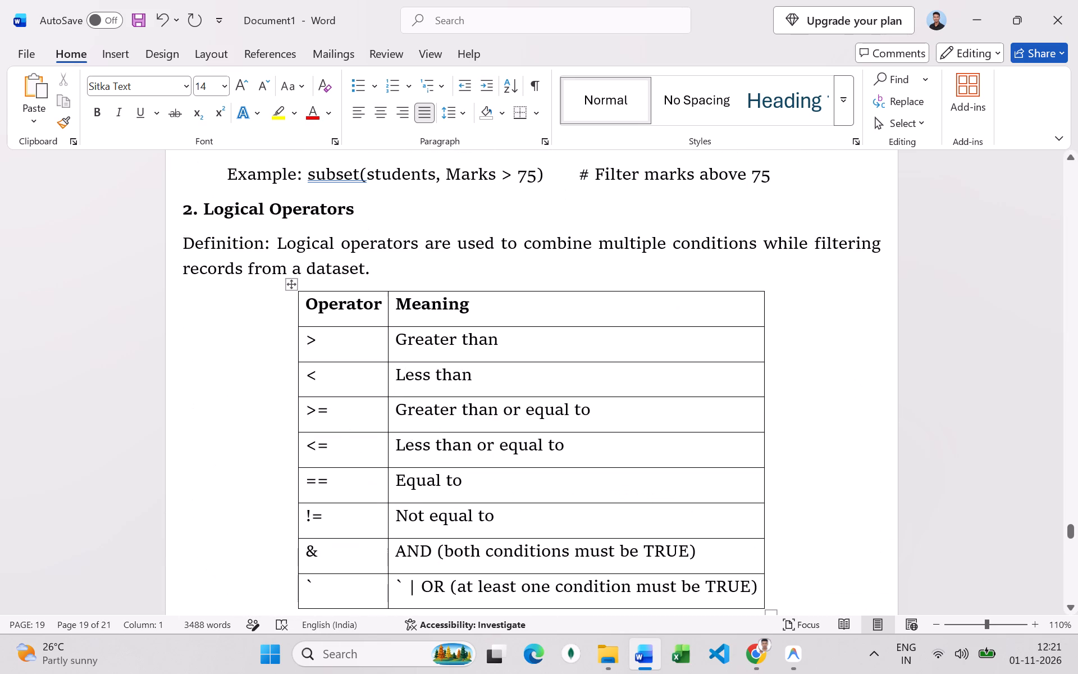
left_click_drag(272, 243, 125, 259)
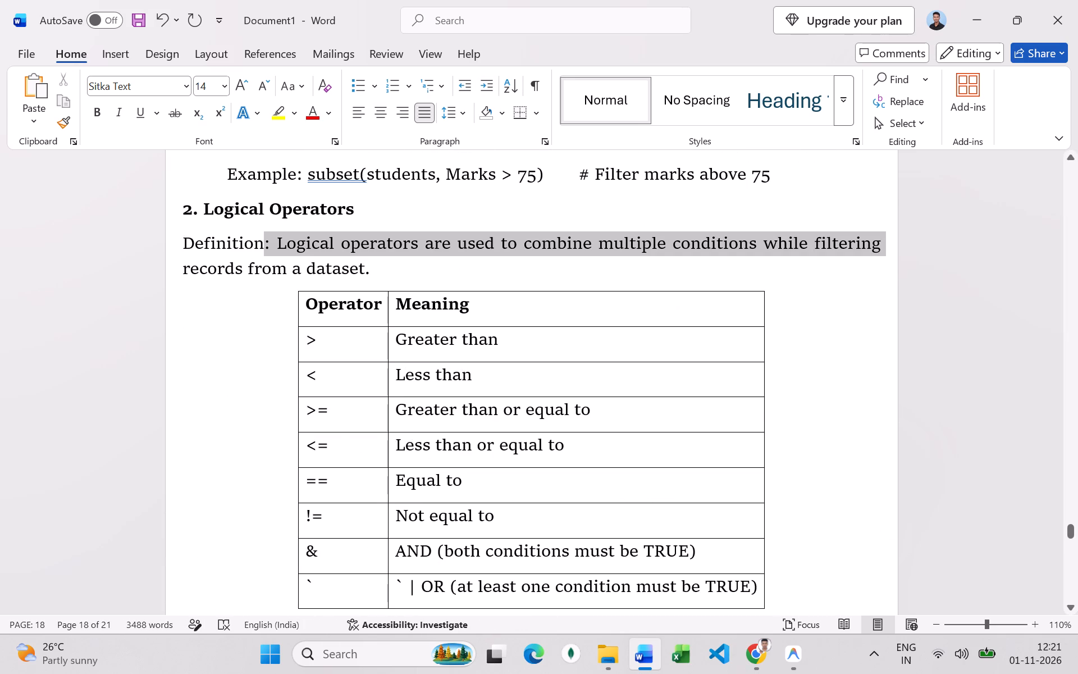
left_click_drag(125, 259, 115, 248)
key("BackSpace")
key("Right")
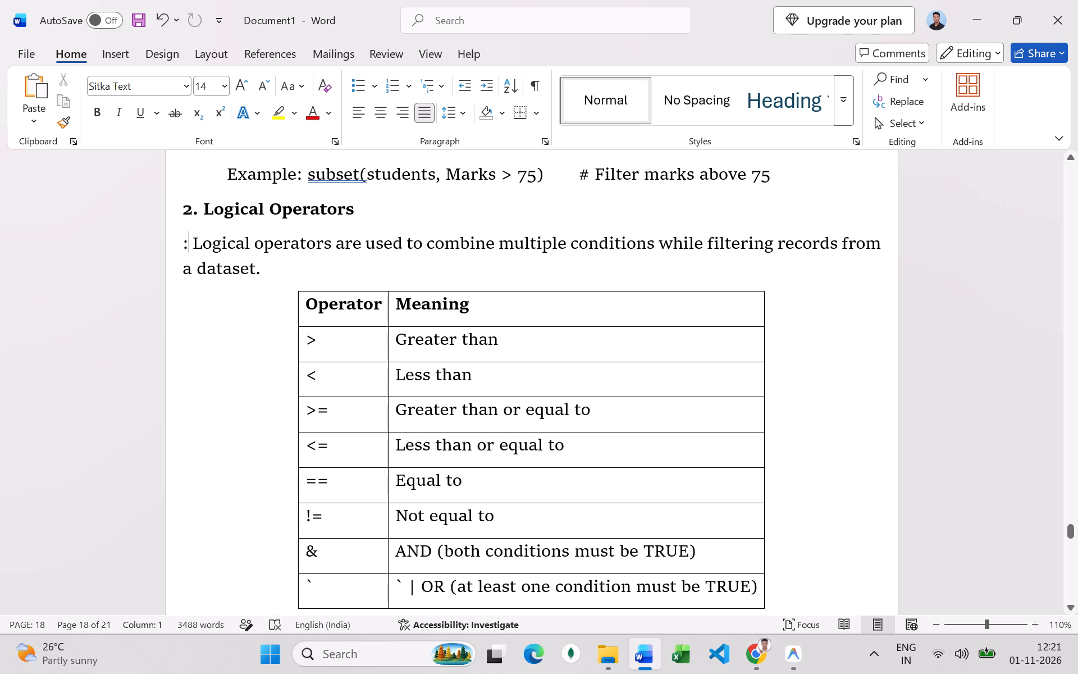
key("Right")
key("BackSpace")
key("BackSpace")
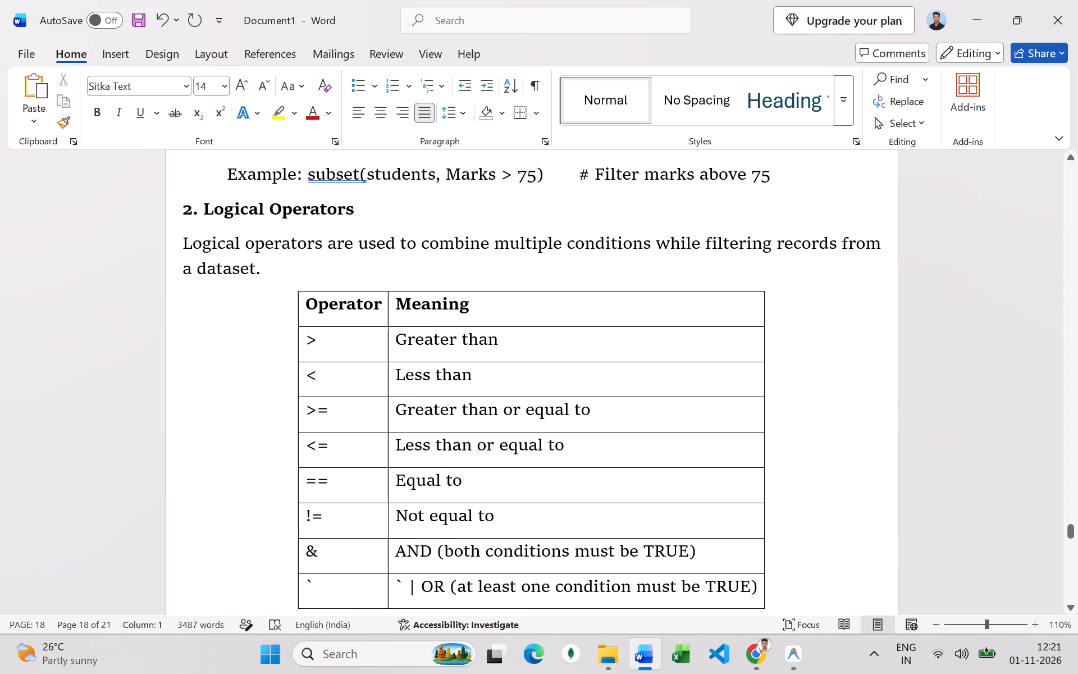
Review the layout of the Filtering Datasets section from subset() through Filtering Using Indexing.
scroll(253, 273, "up", 4)
scroll(204, 300, "up", 5)
scroll(195, 317, "down", 2)
scroll(198, 324, "up", 1)
scroll(198, 325, "down", 6)
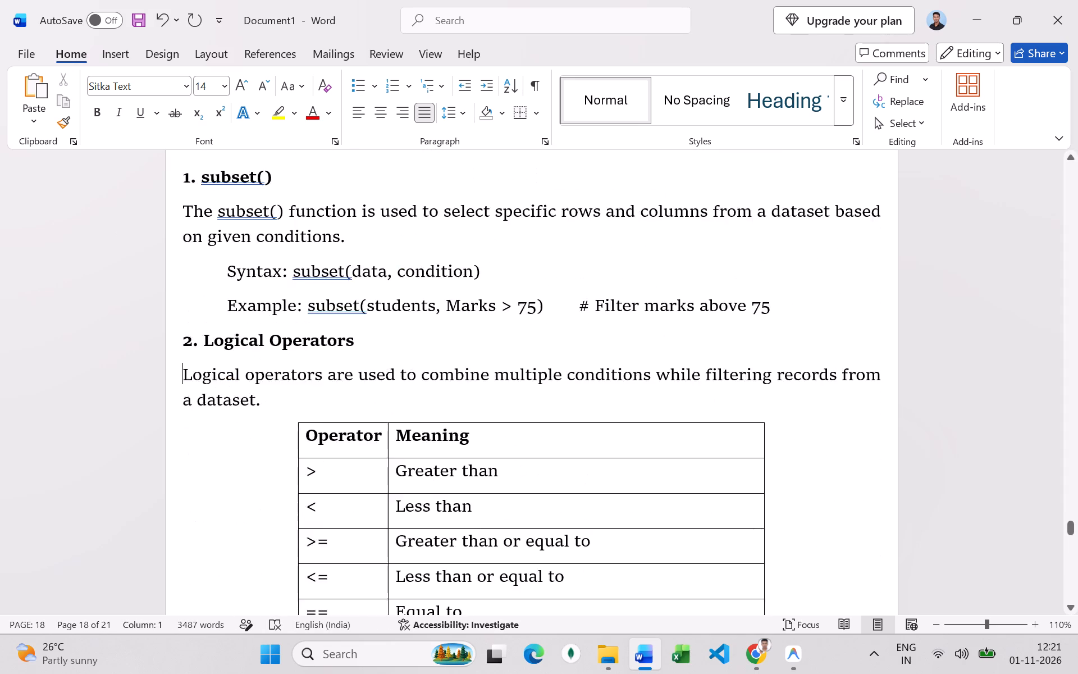
scroll(198, 326, "down", 15)
scroll(244, 356, "up", 1)
scroll(244, 356, "down", 1)
scroll(244, 356, "up", 4)
scroll(244, 356, "down", 5)
scroll(290, 349, "up", 9)
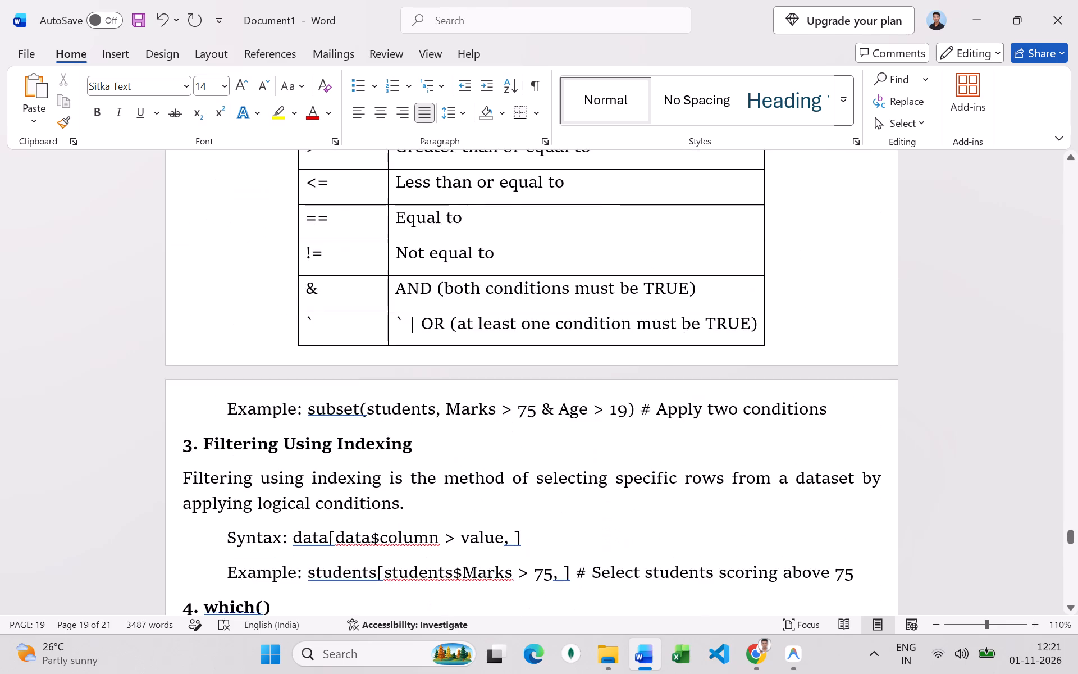
Delete the end of the Sorting Datasets section, from "3. Summary of Important Functions" through the "Important for examination" note.
scroll(298, 352, "up", 15)
scroll(305, 359, "down", 2)
scroll(305, 359, "up", 8)
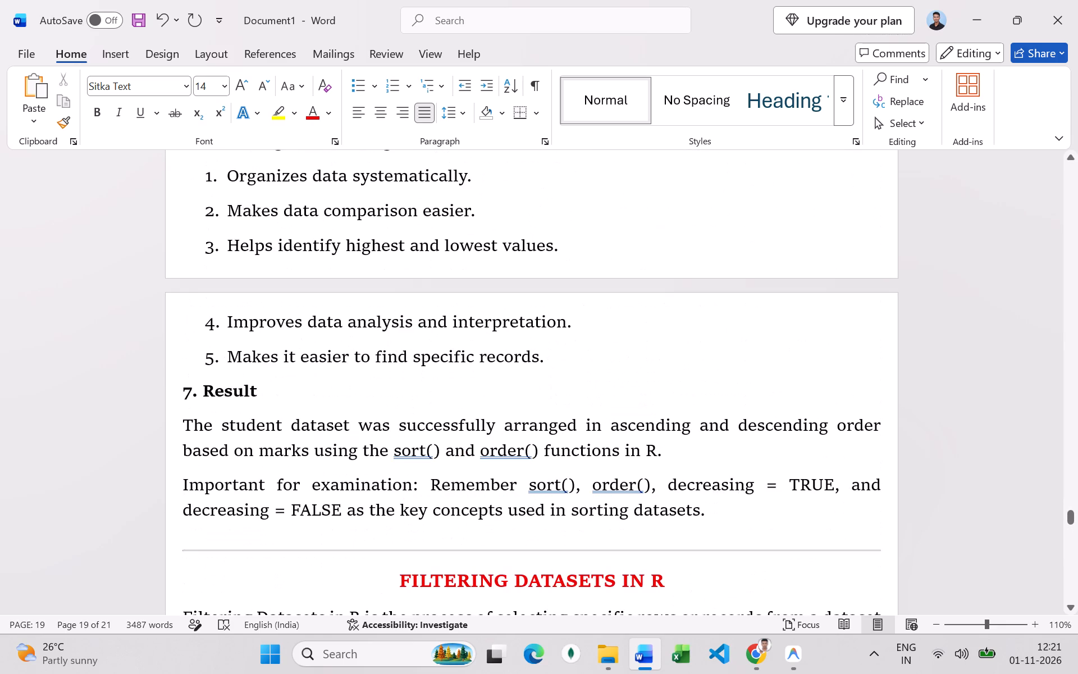
left_click_drag(734, 511, 630, 506)
left_click_drag(630, 506, 236, 263)
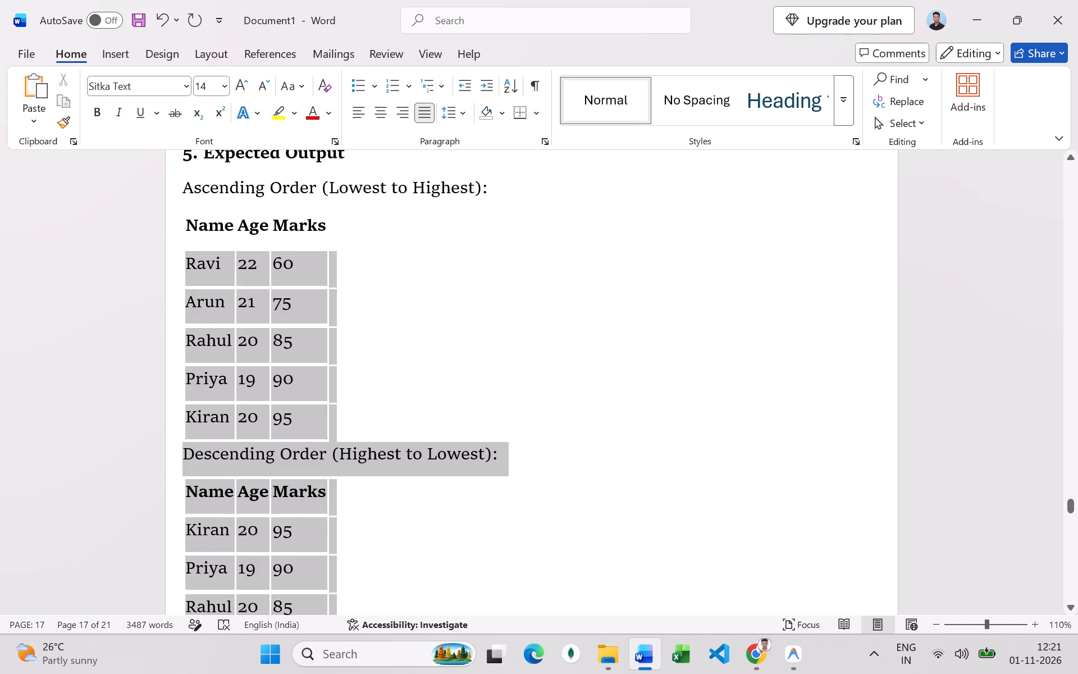
left_click_drag(236, 263, 140, 247)
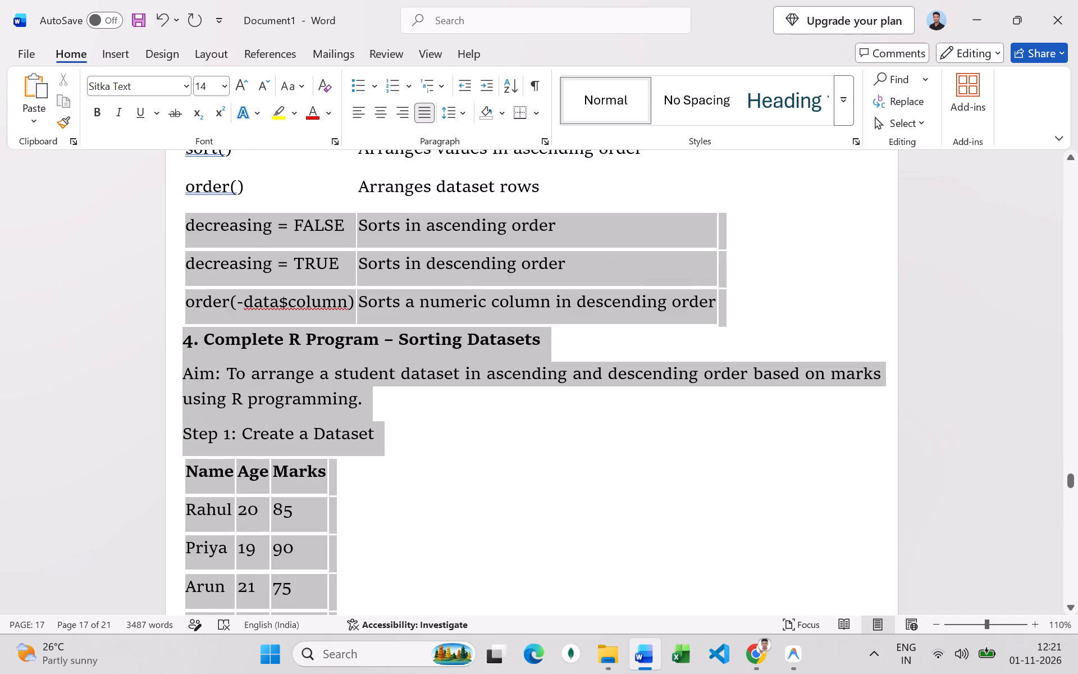
left_click_drag(140, 247, 164, 512)
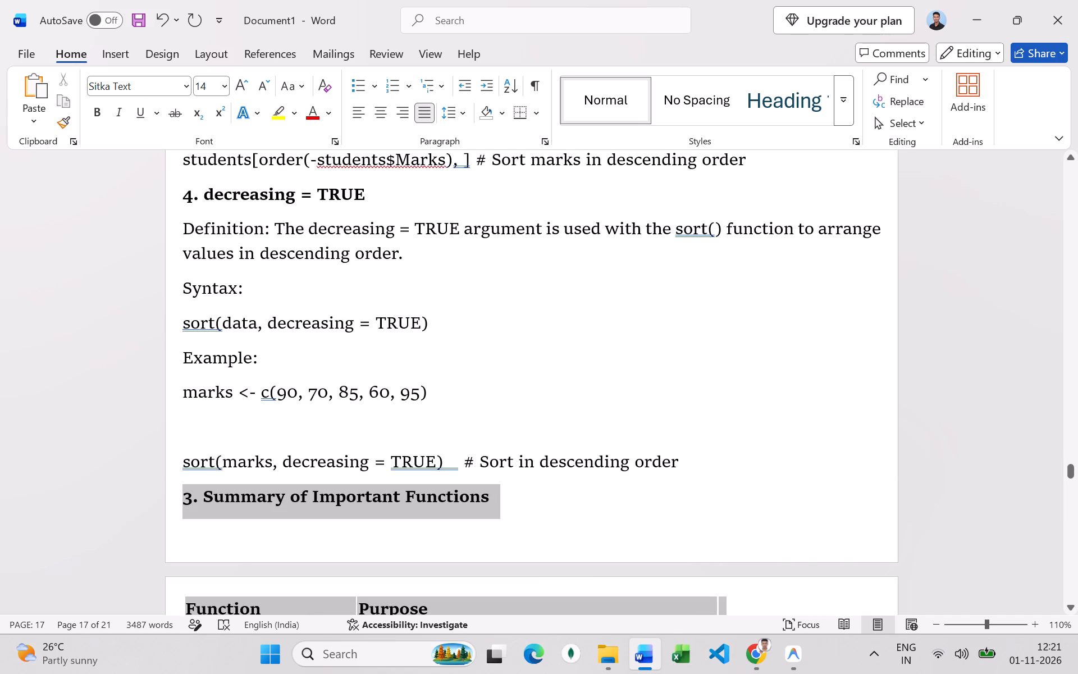
left_click_drag(164, 512, 162, 509)
key("BackSpace")
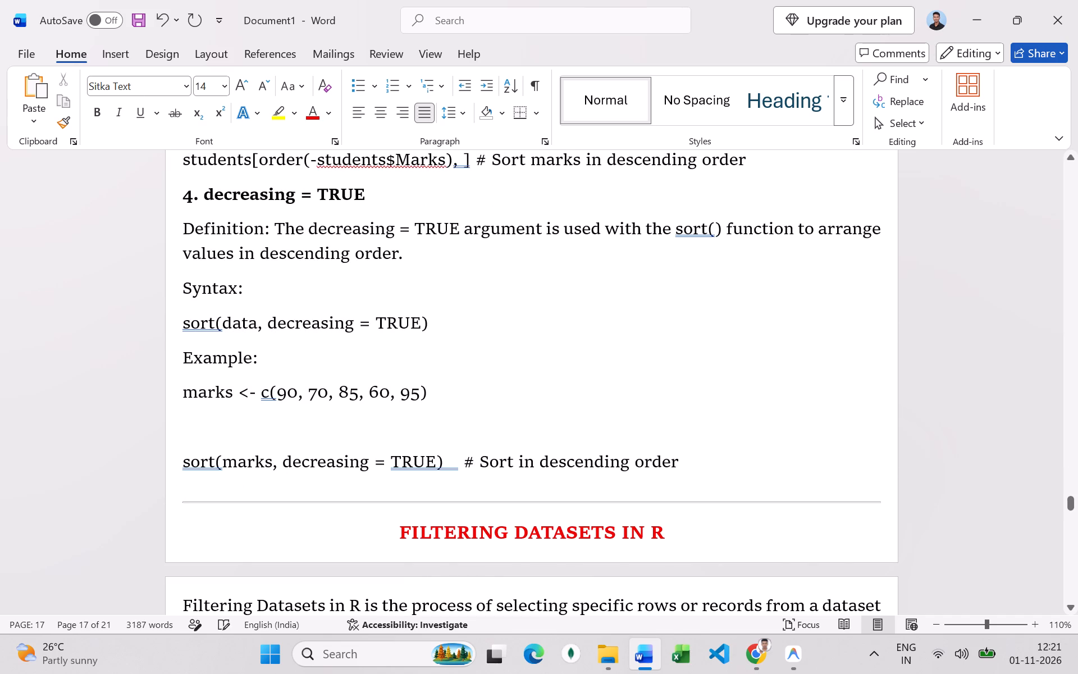
Format the "SORTING DATASETS IN R" heading as 16 pt, centred and red.
scroll(216, 443, "up", 2)
scroll(216, 441, "down", 1)
scroll(210, 441, "up", 20)
scroll(210, 441, "up", 4)
scroll(217, 442, "down", 1)
scroll(216, 442, "up", 2)
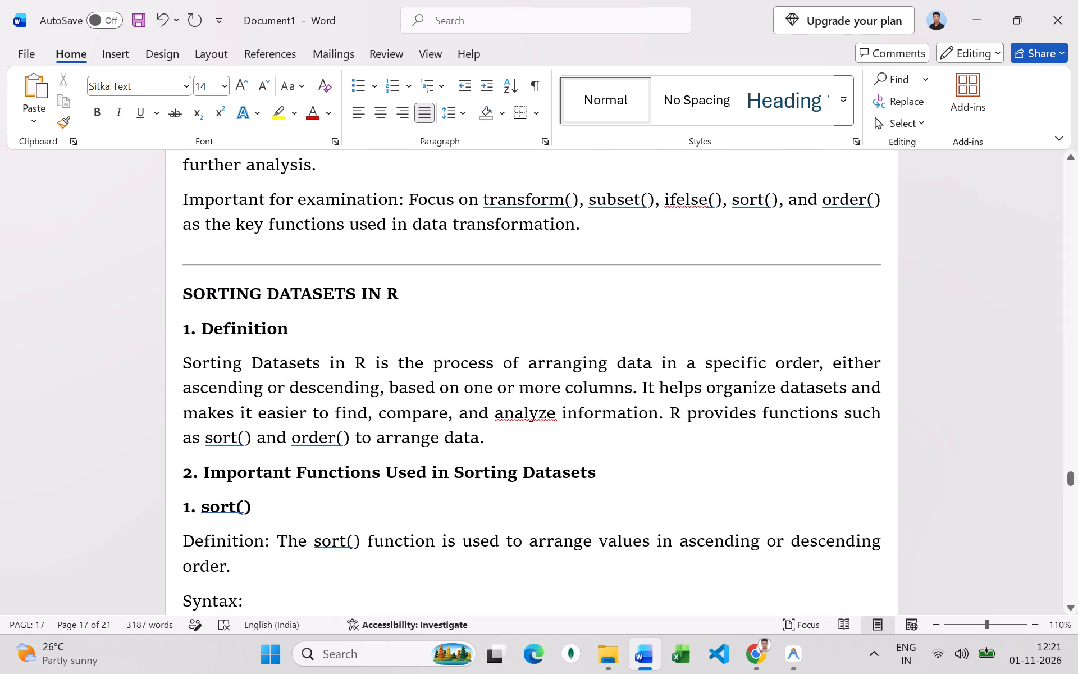
left_click_drag(400, 294, 182, 304)
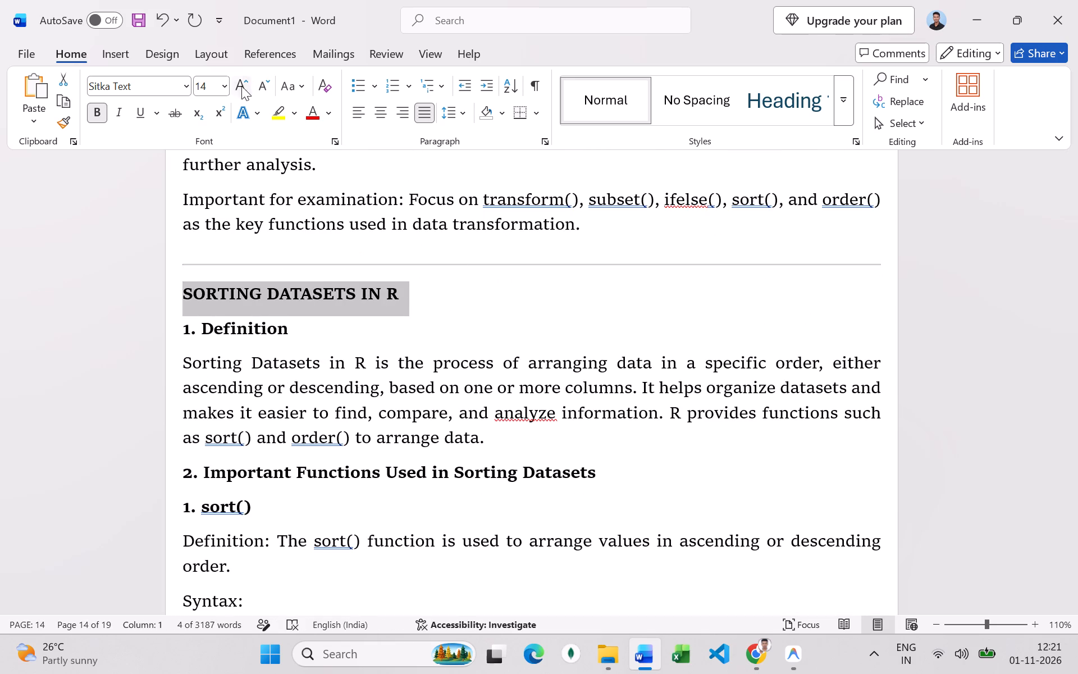
left_click(239, 85)
left_click(381, 116)
left_click(315, 108)
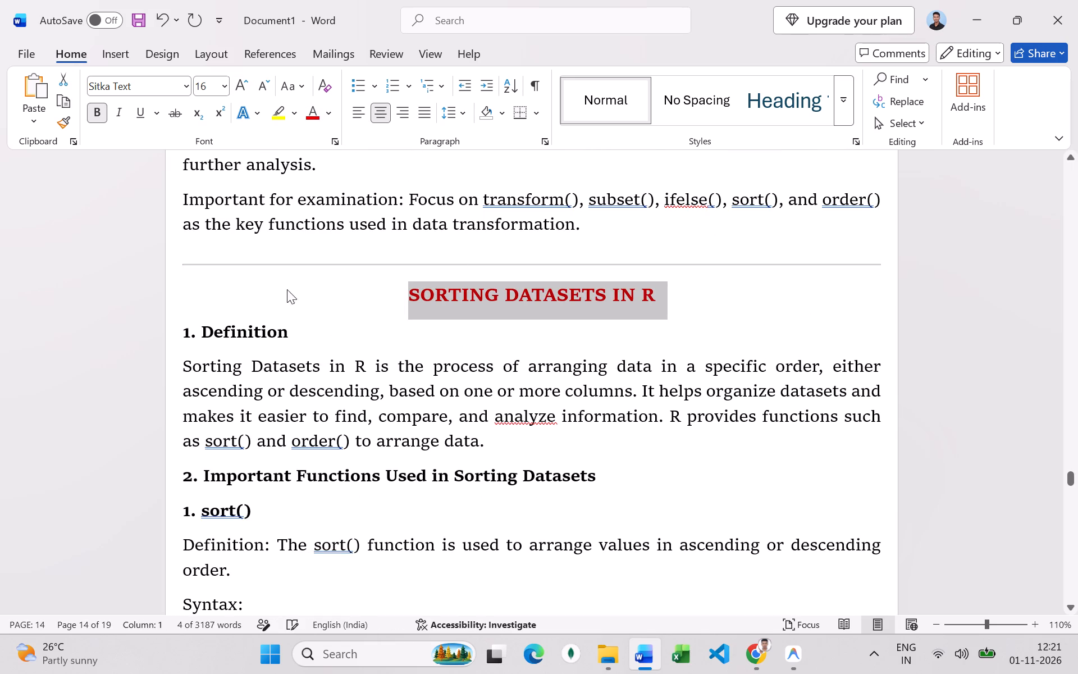
Delete the "1. Definition" subheading under SORTING DATASETS IN R.
left_click_drag(302, 340, 122, 345)
key("BackSpace")
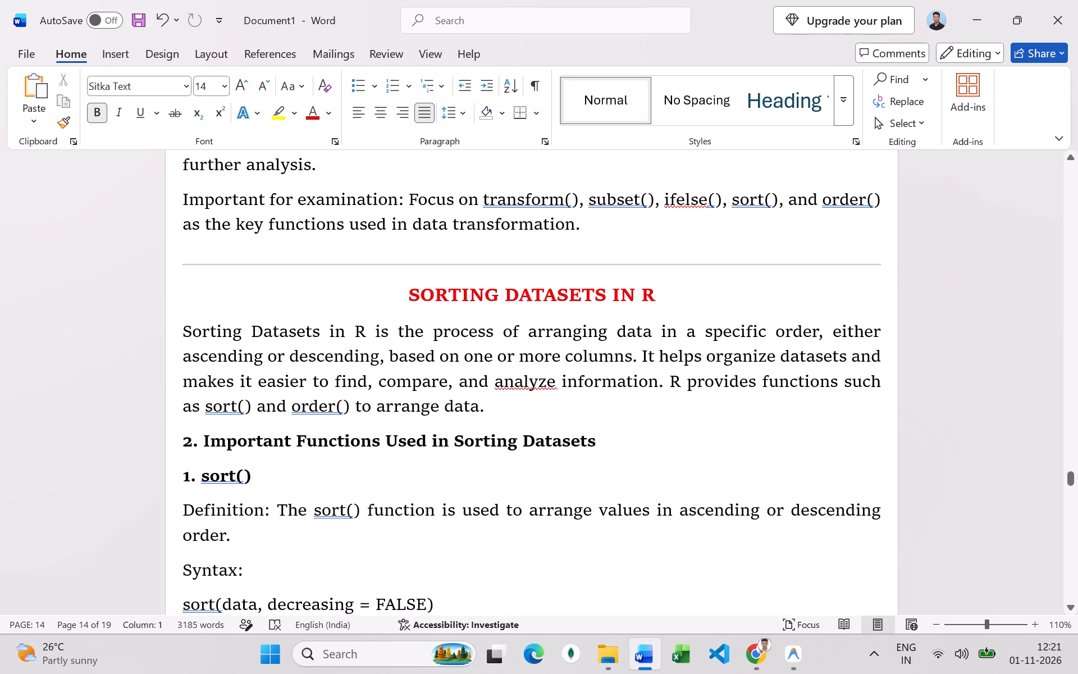
Start a new paragraph at "It helps organize datasets" and delete the sentence beginning "R provides functions such as sort()".
left_click(640, 354)
key("Return")
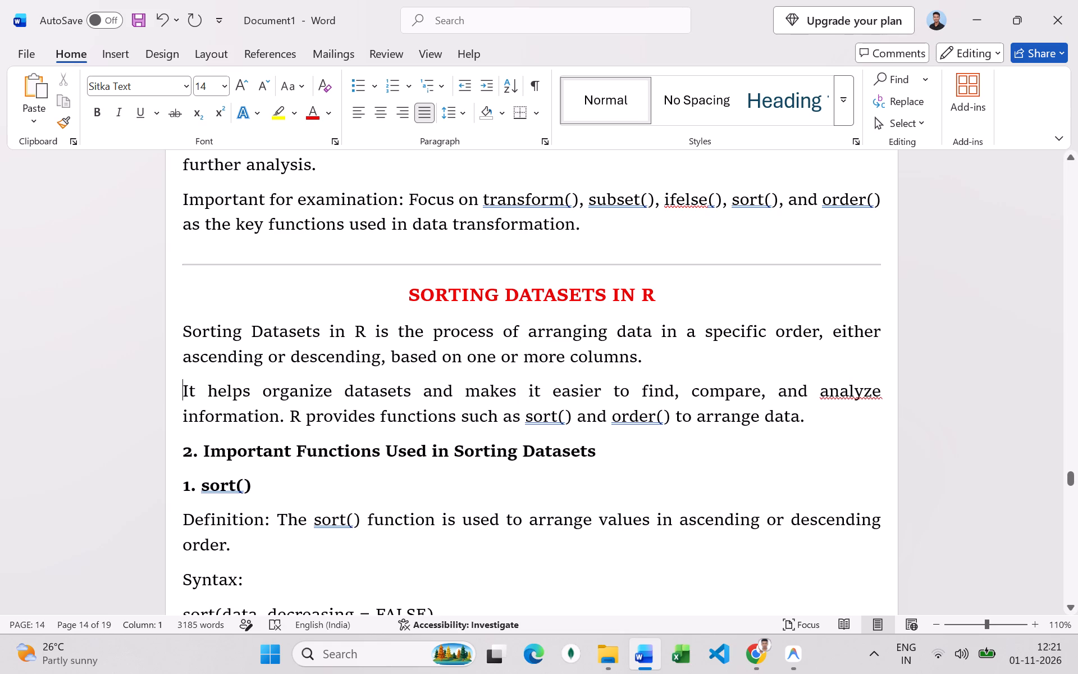
left_click_drag(809, 425, 291, 416)
key("BackSpace")
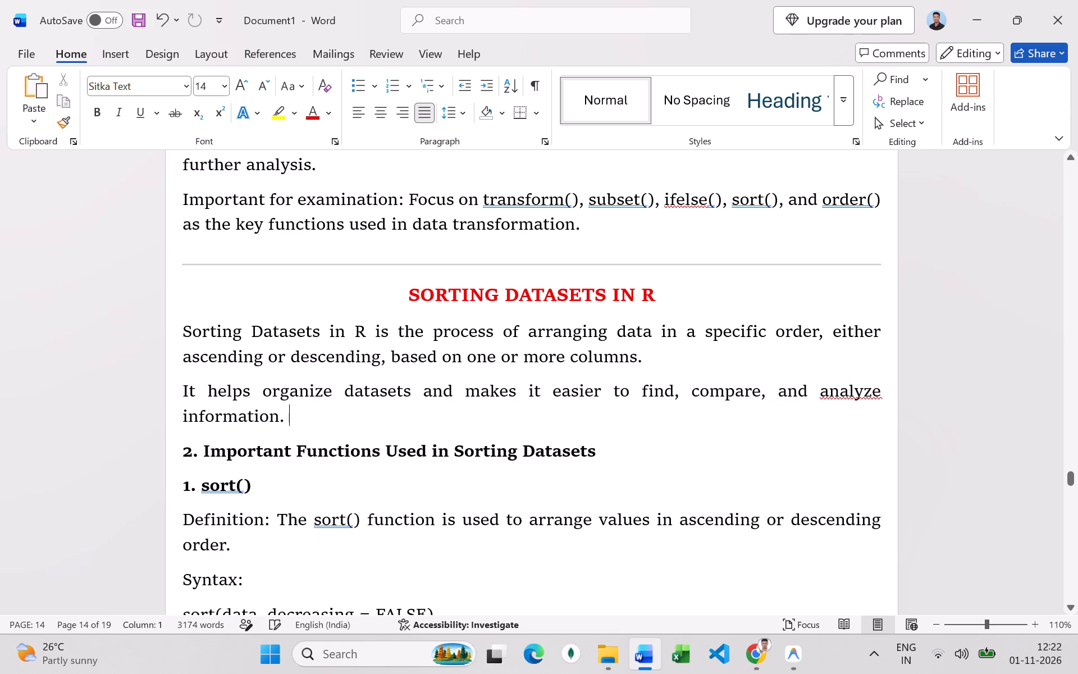
Shorten the "2. Important Functions Used in Sorting Datasets" heading to "Functions Used in Sorting Datasets".
left_click_drag(296, 441, 121, 459)
key("BackSpace")
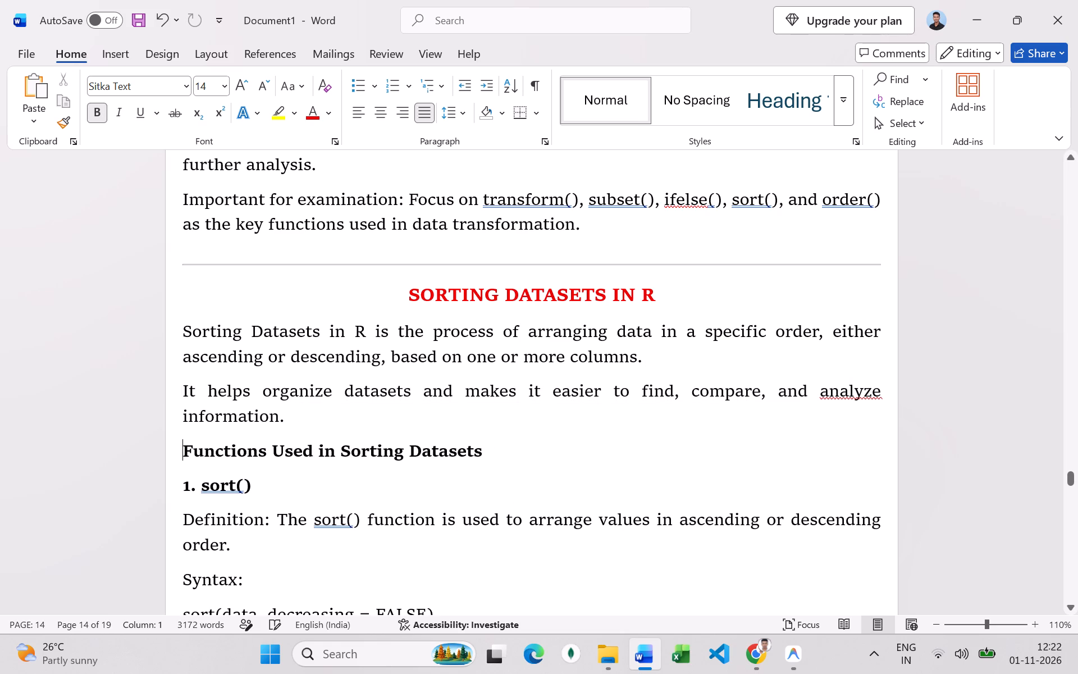
Change the "Functions Used in Sorting Datasets" heading to uppercase and give it an arrow bullet aligned with the page's text margin.
left_click_drag(500, 457, 156, 457)
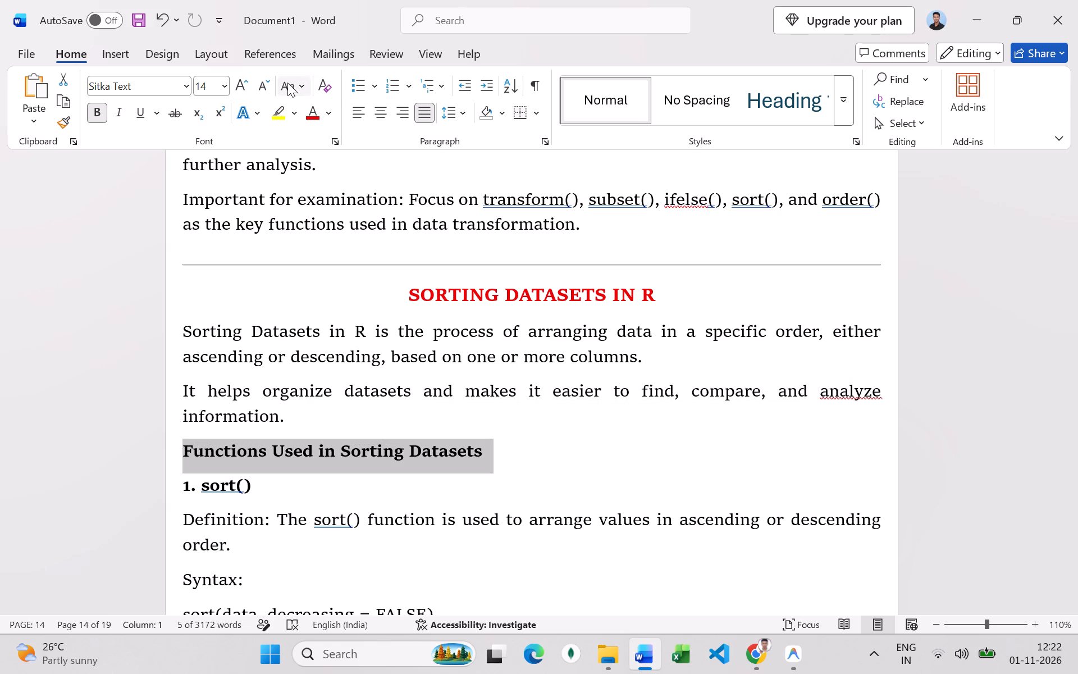
left_click(290, 94)
left_click(320, 154)
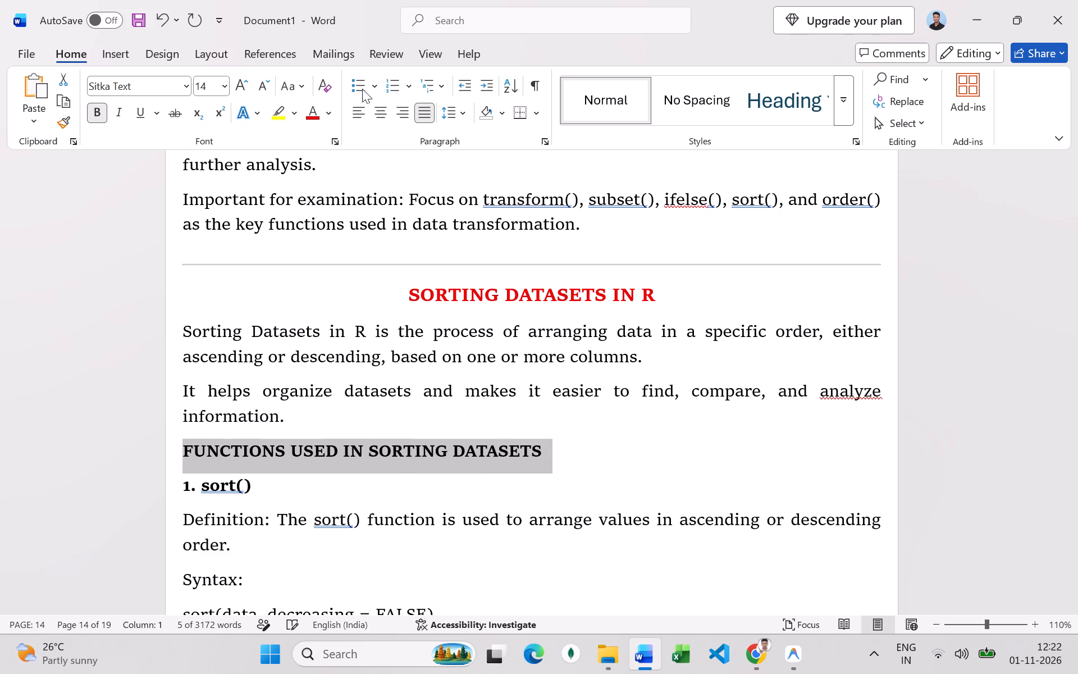
left_click(375, 81)
left_click(382, 139)
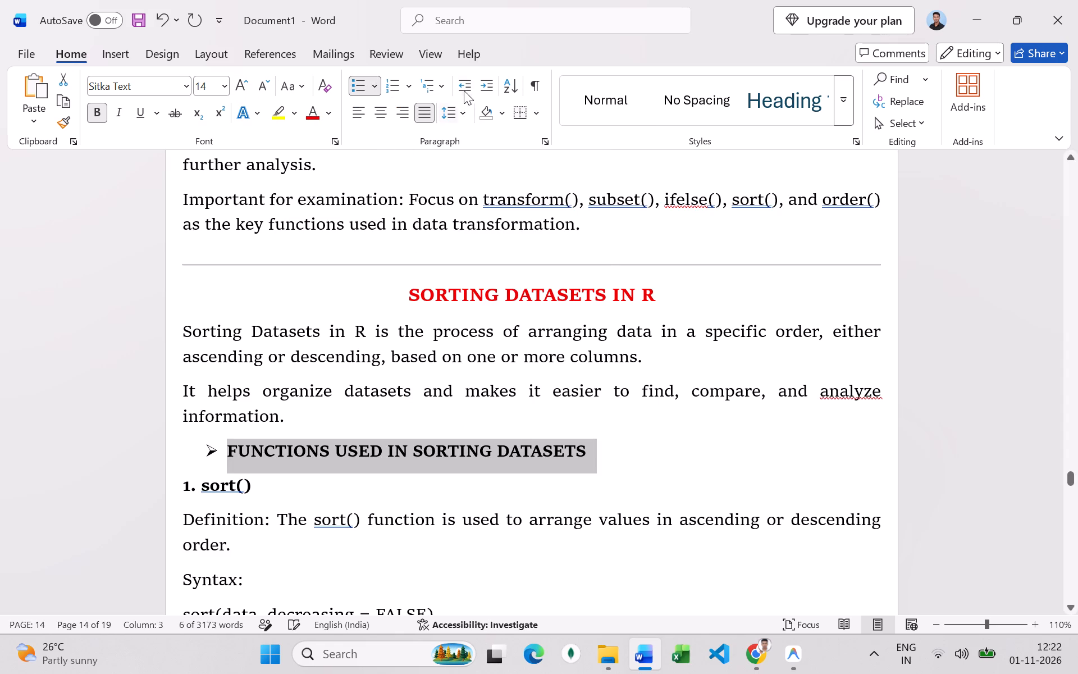
triple_click(464, 89)
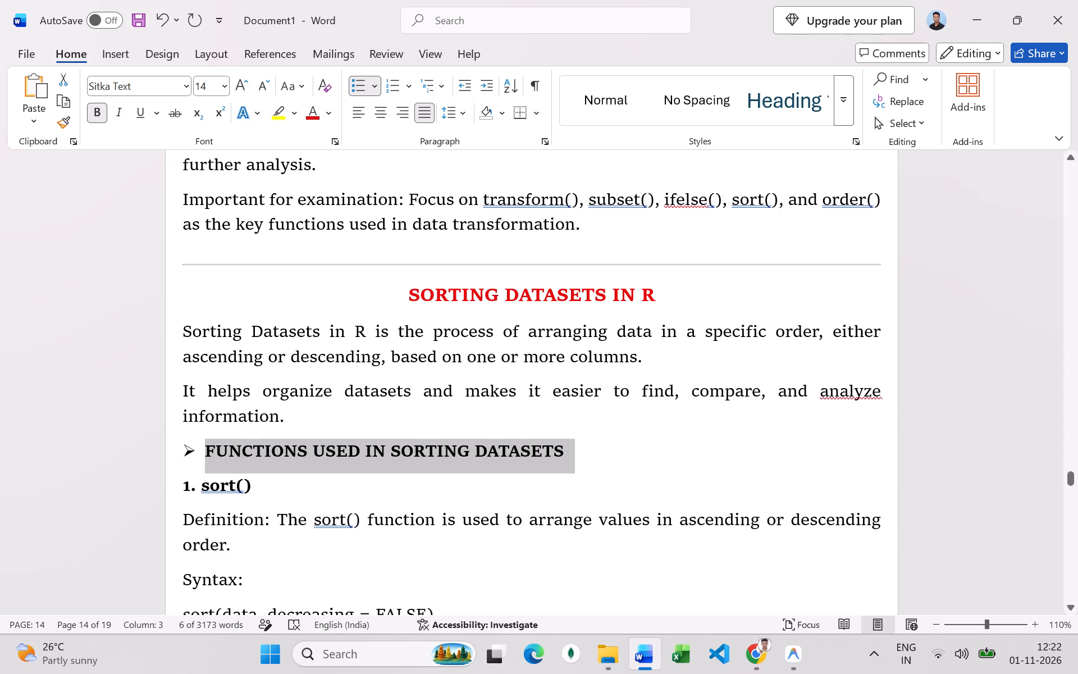
left_click(273, 398)
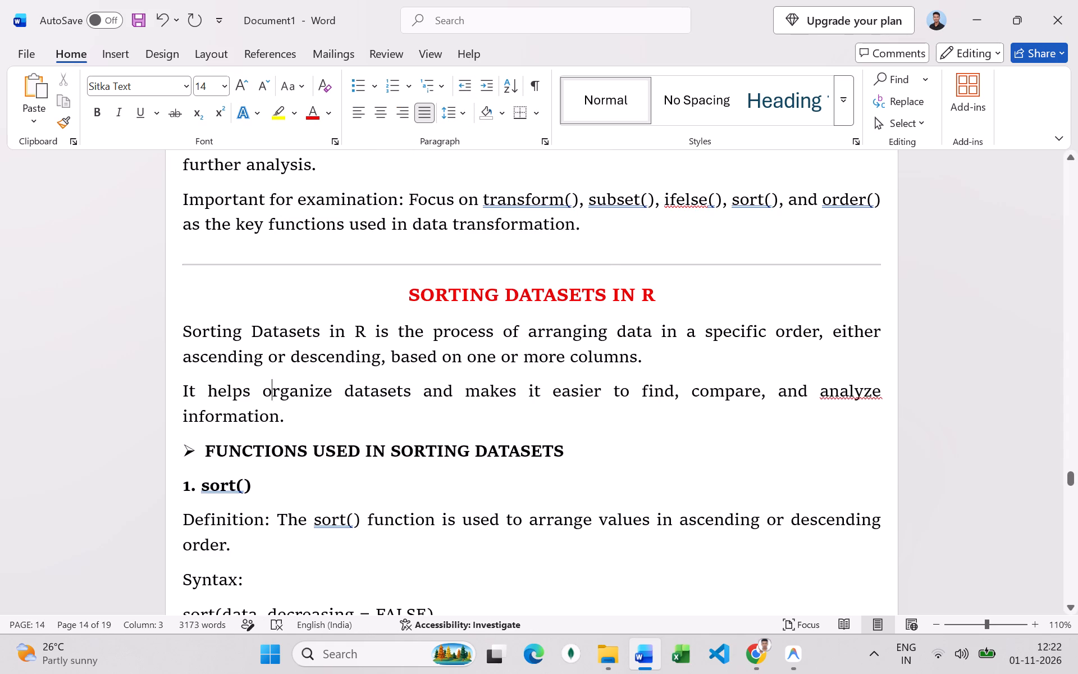
Remove the "Definition:" label under sort() and run its text on from the heading after a colon.
scroll(278, 394, "down", 4)
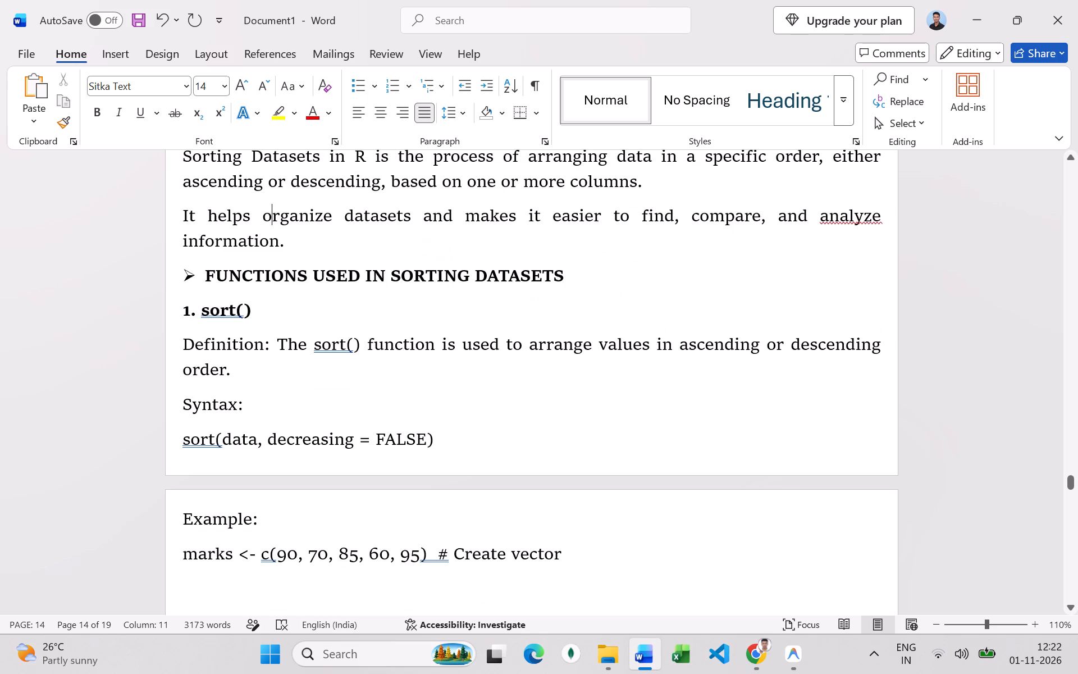
left_click(271, 345)
left_click_drag(274, 344, 190, 355)
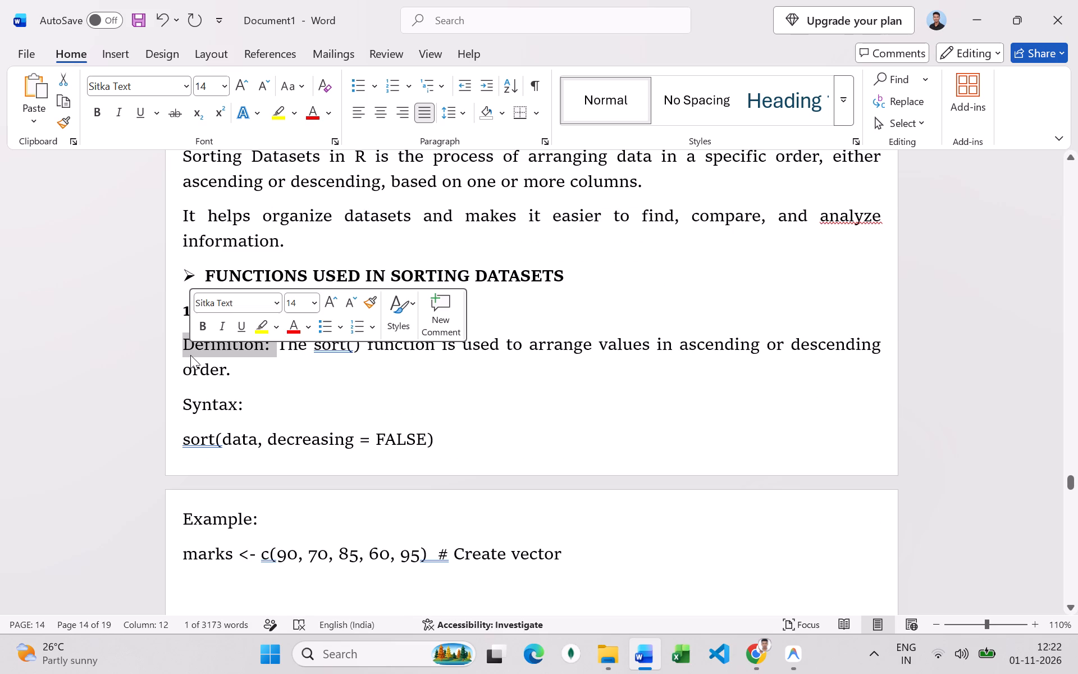
key("BackSpace")
key("BackSpace")
key("shift+colon")
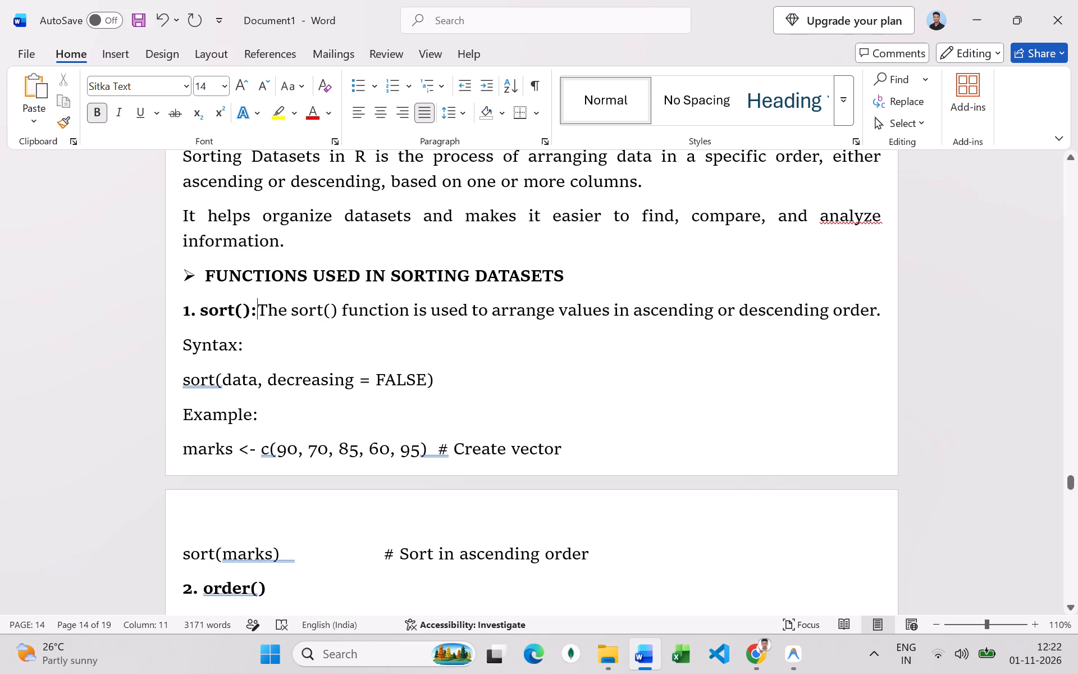
key("space")
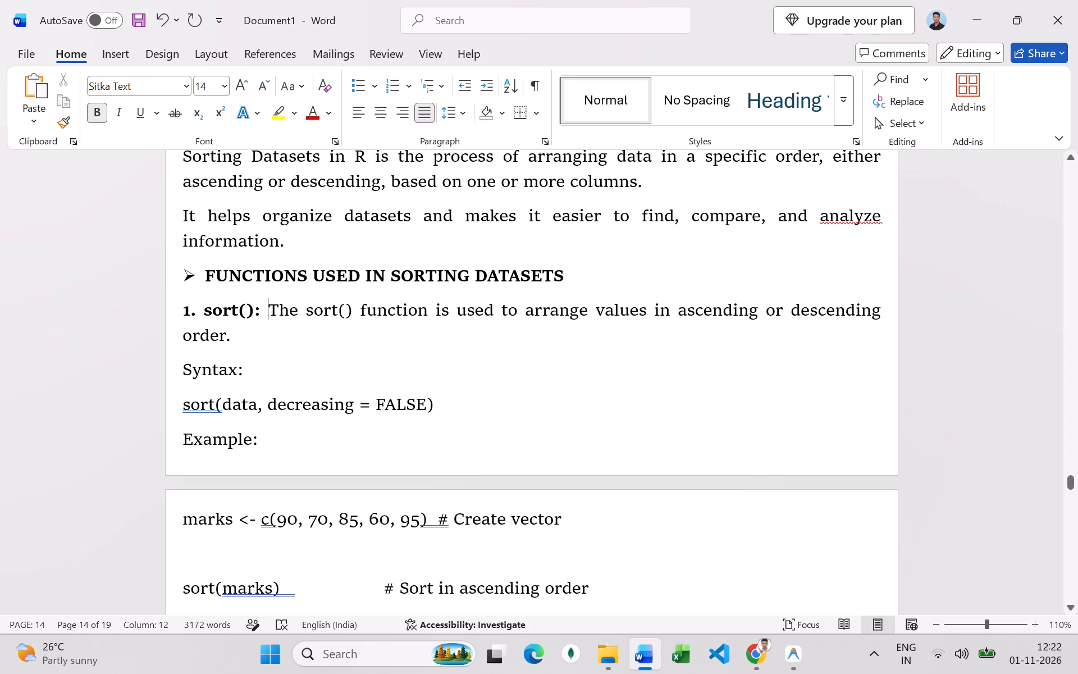
Replace "The sort()" with "This" at the start of the sort() definition.
left_click_drag(355, 313, 272, 315)
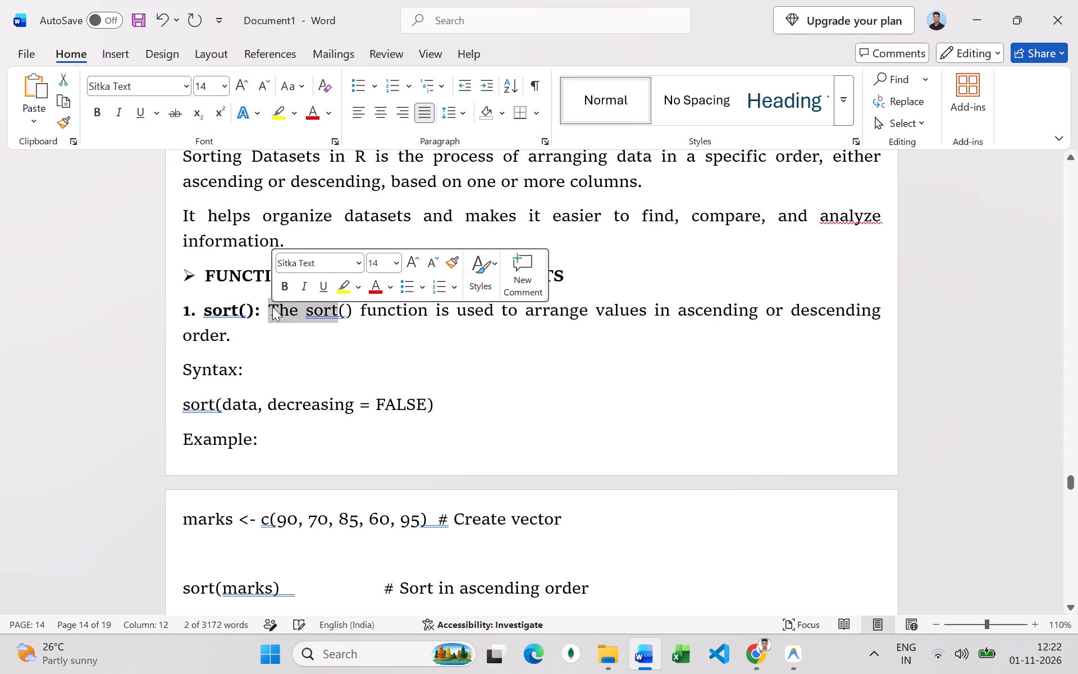
key("BackSpace")
type("This")
key("Right")
key("Right")
key("minus")
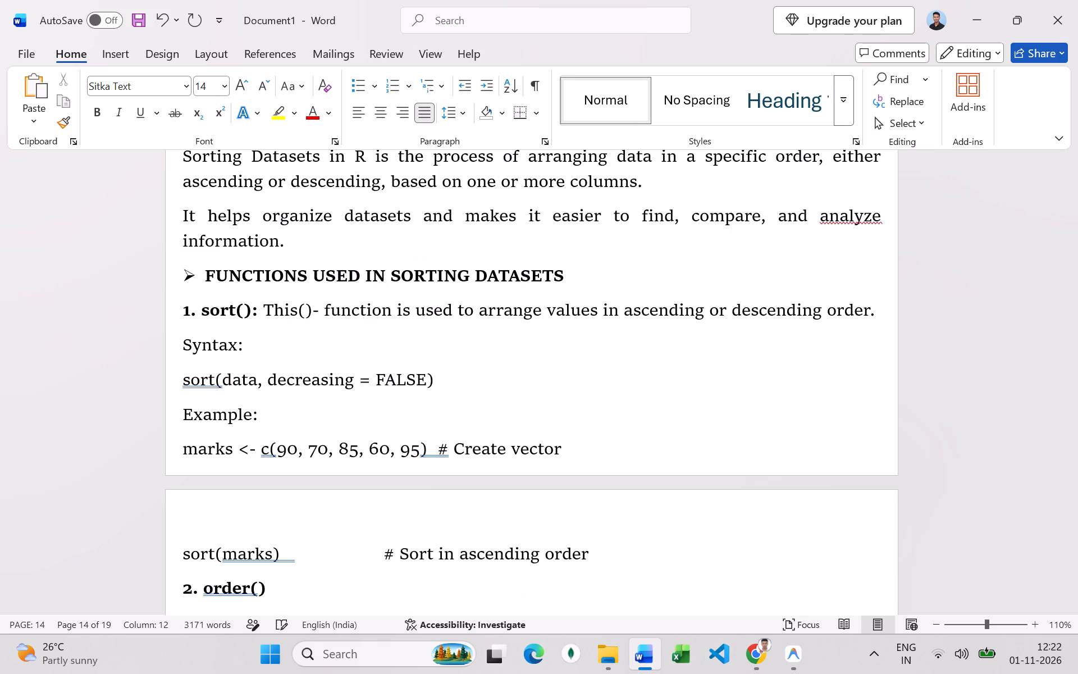
key("BackSpace")
key("BackSpace")
key("BackSpace")
key("BackSpace")
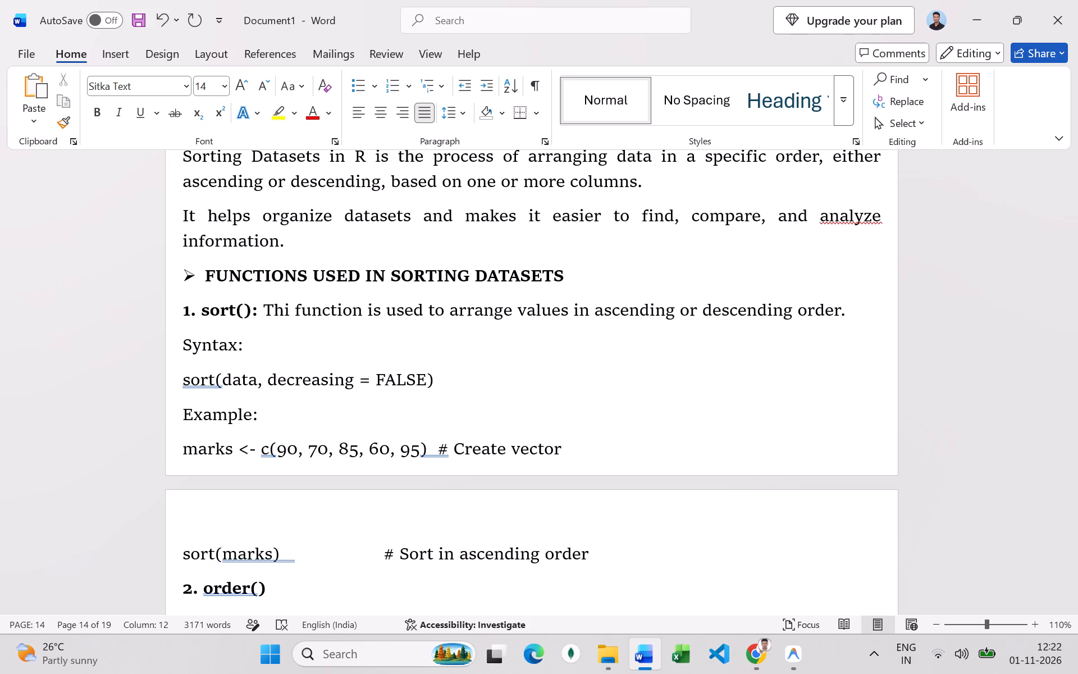
key("s")
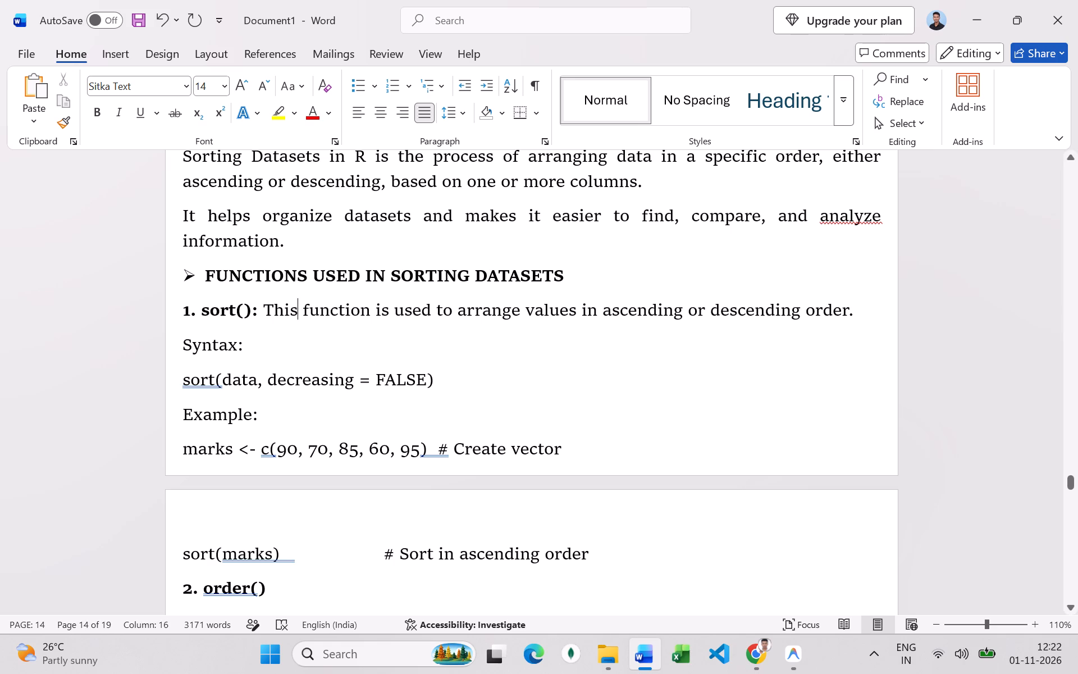
Join the sort() syntax code onto its "Syntax:" label line and indent that line two tab stops.
left_click(181, 377)
key("BackSpace")
key("space")
left_click(177, 344)
key("Tab")
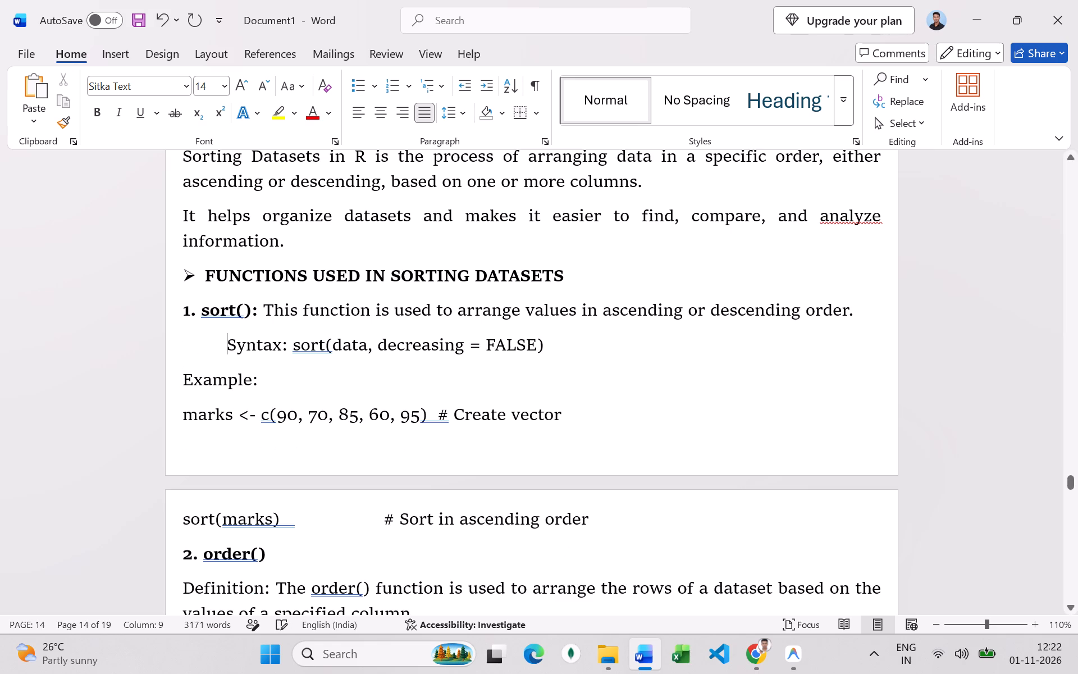
key("Tab")
Delete the sort() example, from the "Example:" label through the sort(marks) line.
left_click_drag(171, 379, 524, 513)
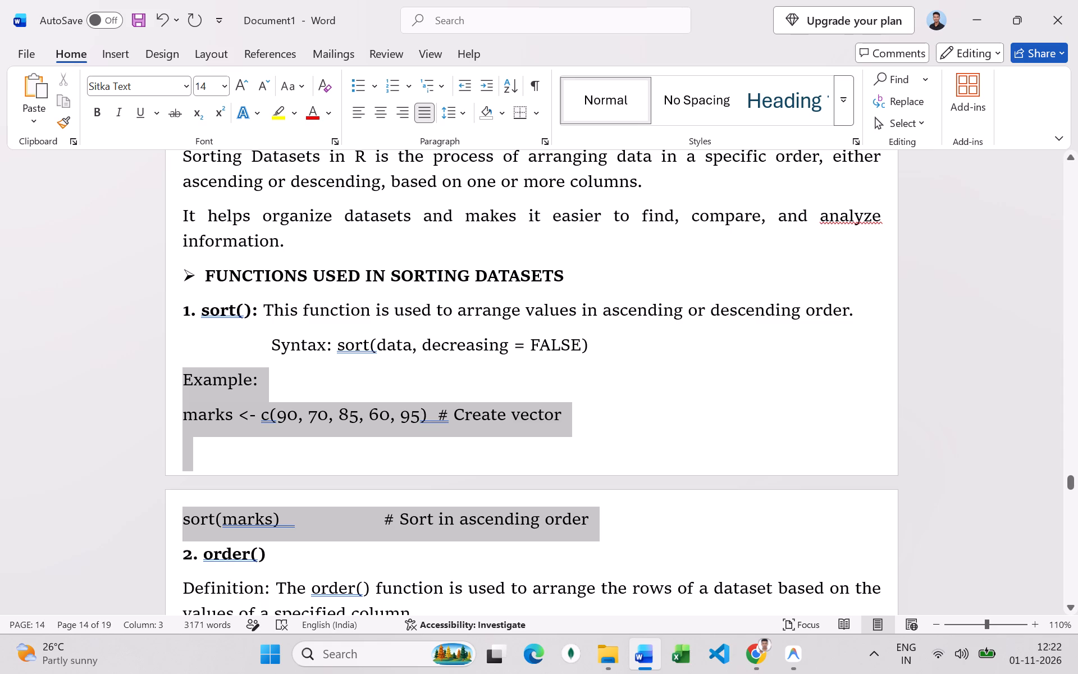
left_click_drag(524, 513, 529, 513)
key("BackSpace")
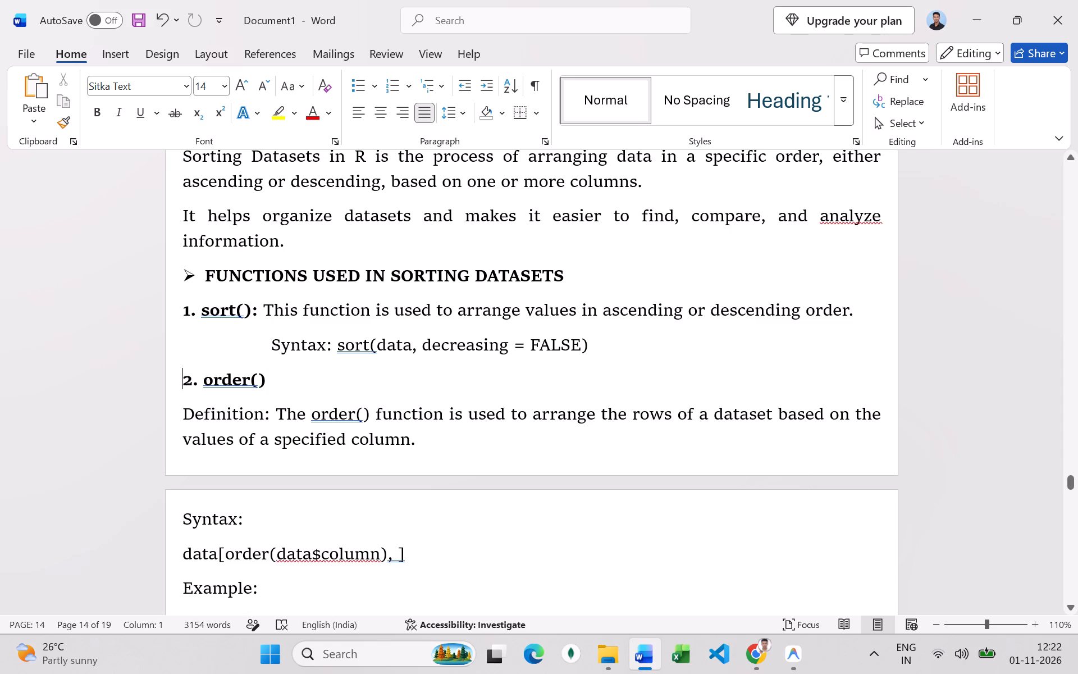
Merge the order() definition into its heading as "2. order(): This function is used…", with "This" in regular weight.
left_click_drag(367, 421, 156, 405)
key("BackSpace")
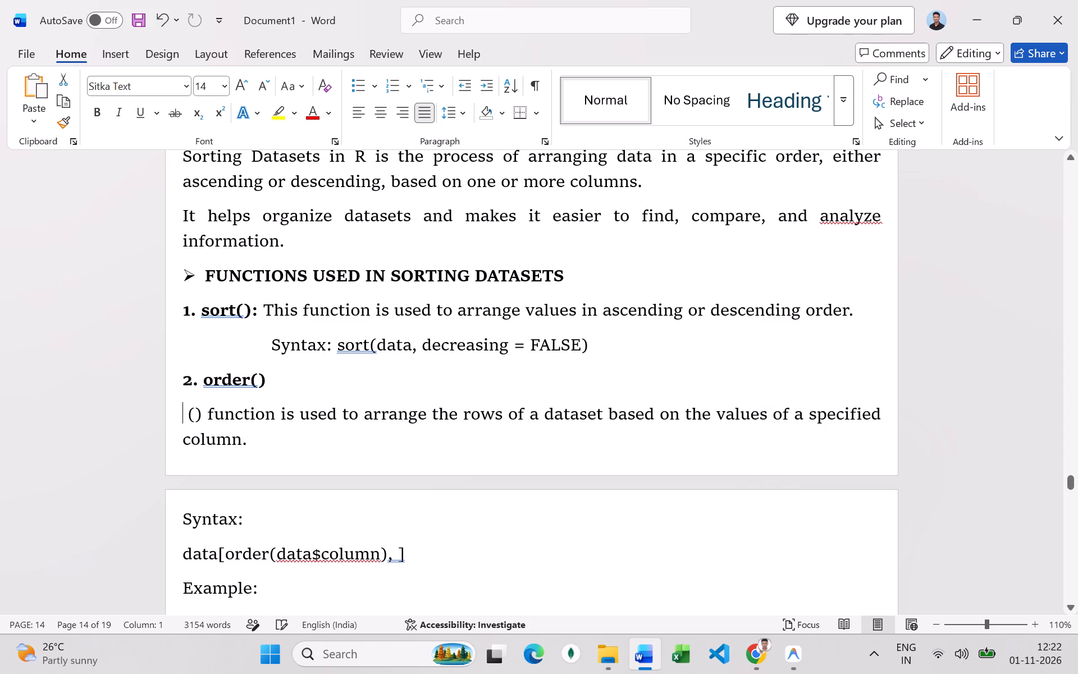
left_click(209, 415)
key("BackSpace")
key("BackSpace")
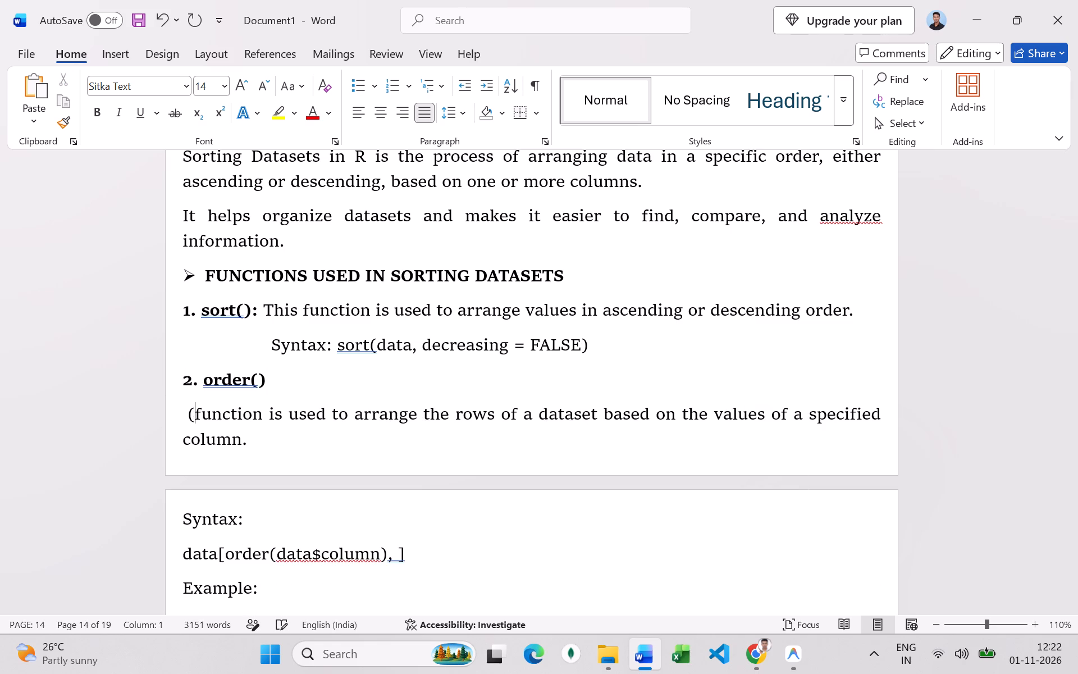
key("BackSpace")
key("BackSpace")
key("BackSpace")
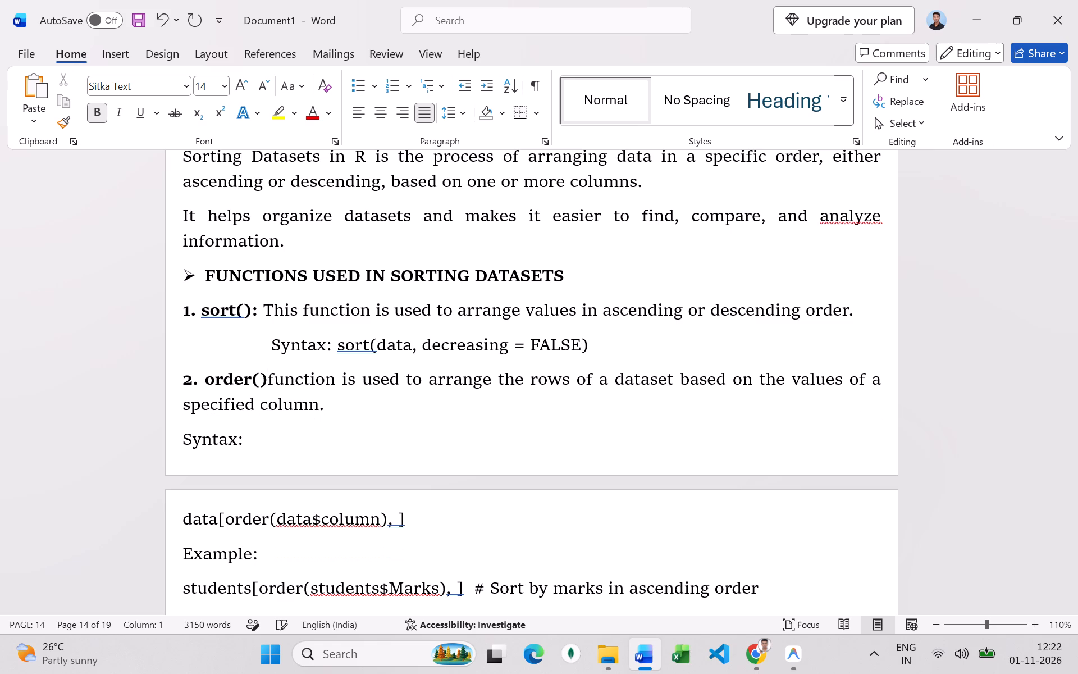
type(": This")
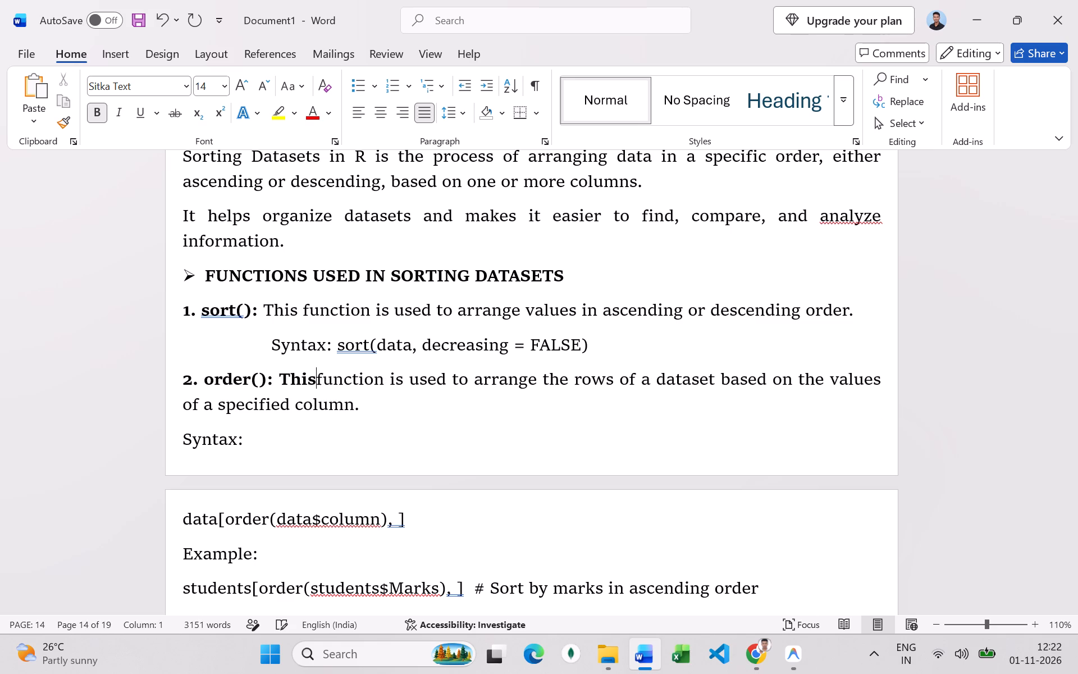
key("space")
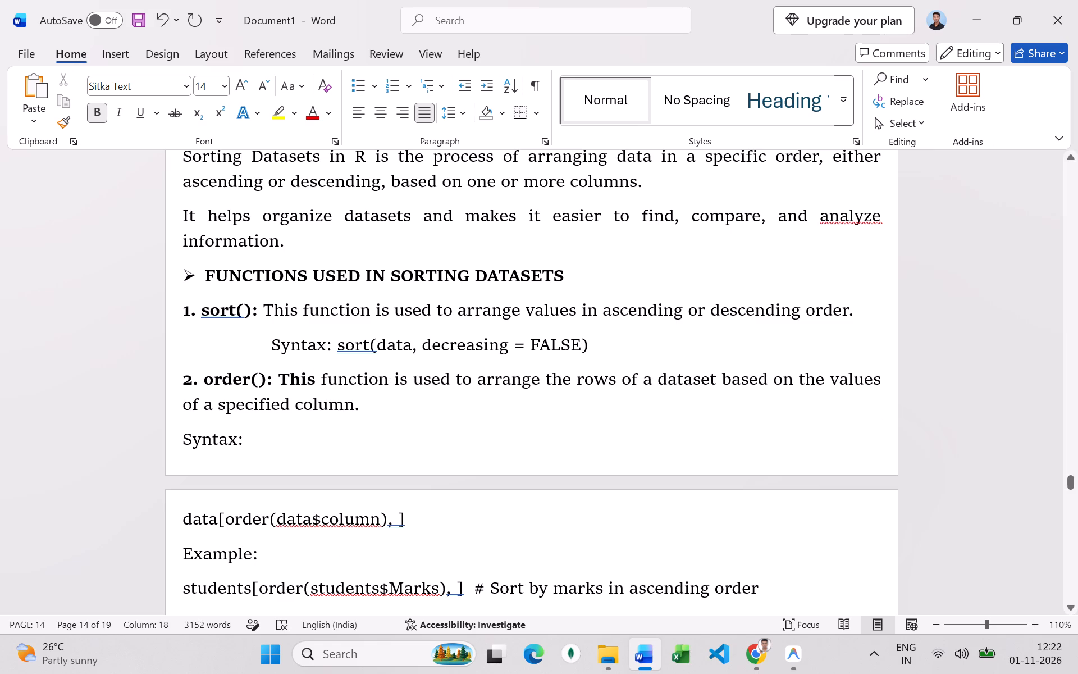
left_click_drag(311, 384, 282, 380)
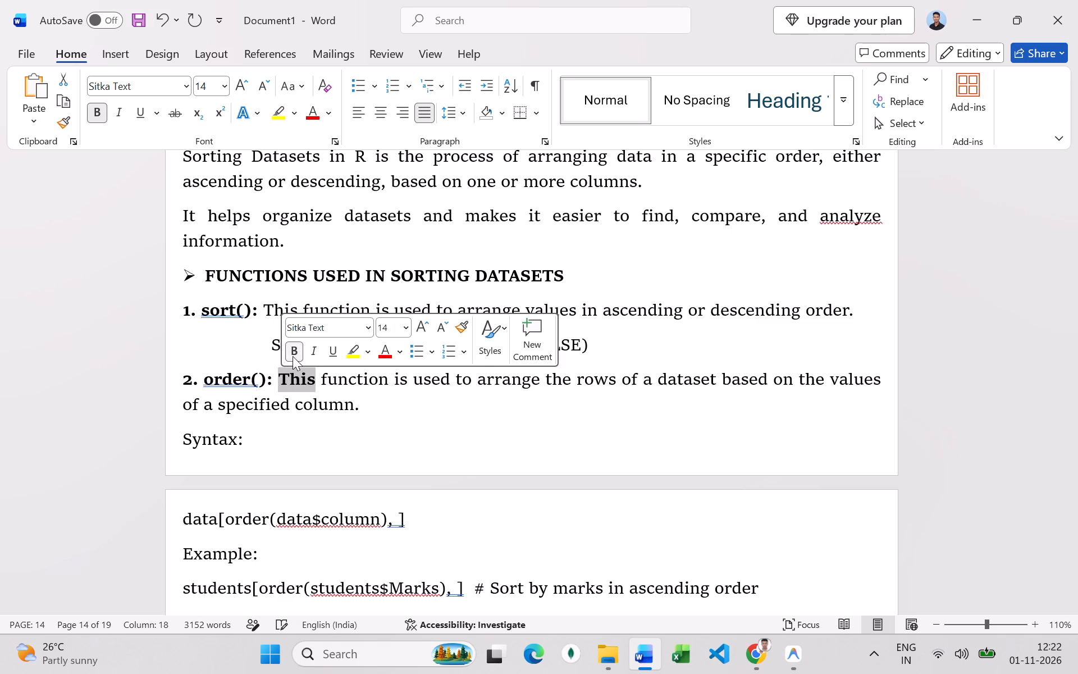
left_click(293, 356)
left_click(302, 429)
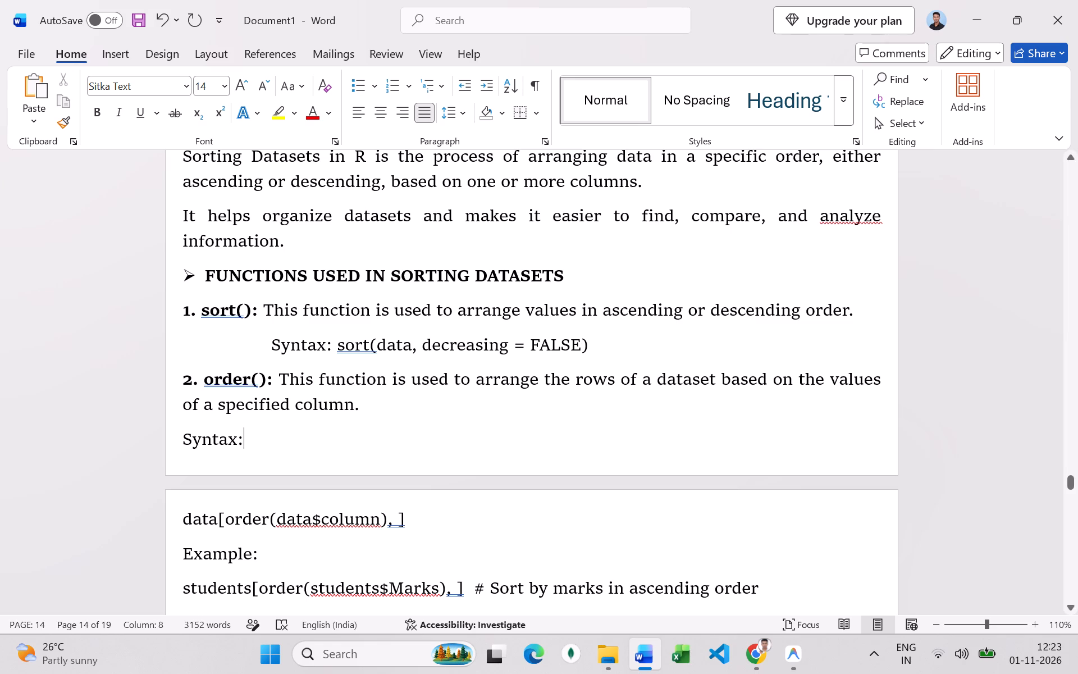
Join the data[order(data$column), ] code onto its "Syntax:" label line and indent that line two tab stops.
scroll(209, 416, "down", 2)
left_click(183, 430)
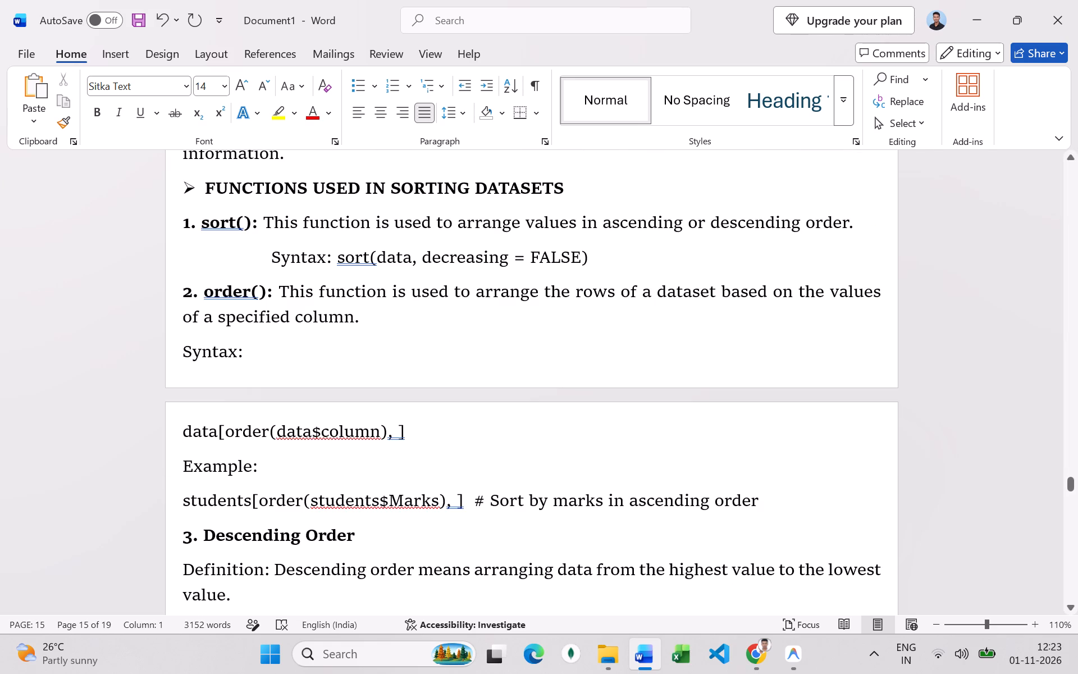
key("BackSpace")
key("space")
left_click(175, 354)
key("Tab")
key("Tab")
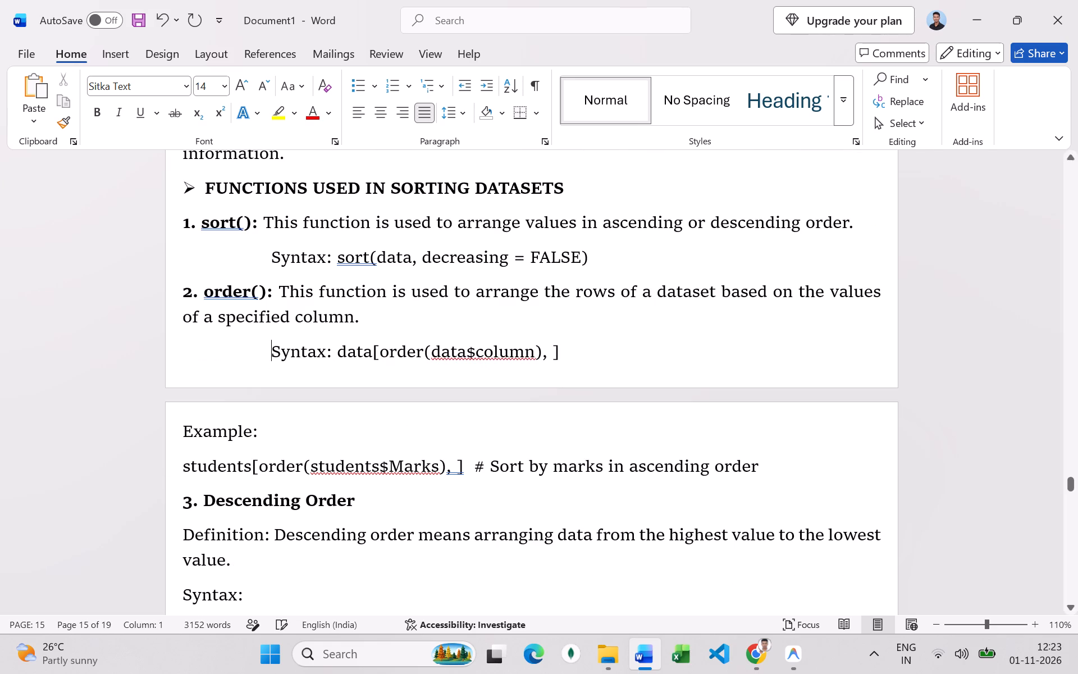
Switch to Chrome and, in the BCA ID cards tab, search the web for the named HR contact at 24 /7 ai.
key("alt+Tab")
left_click(329, 0)
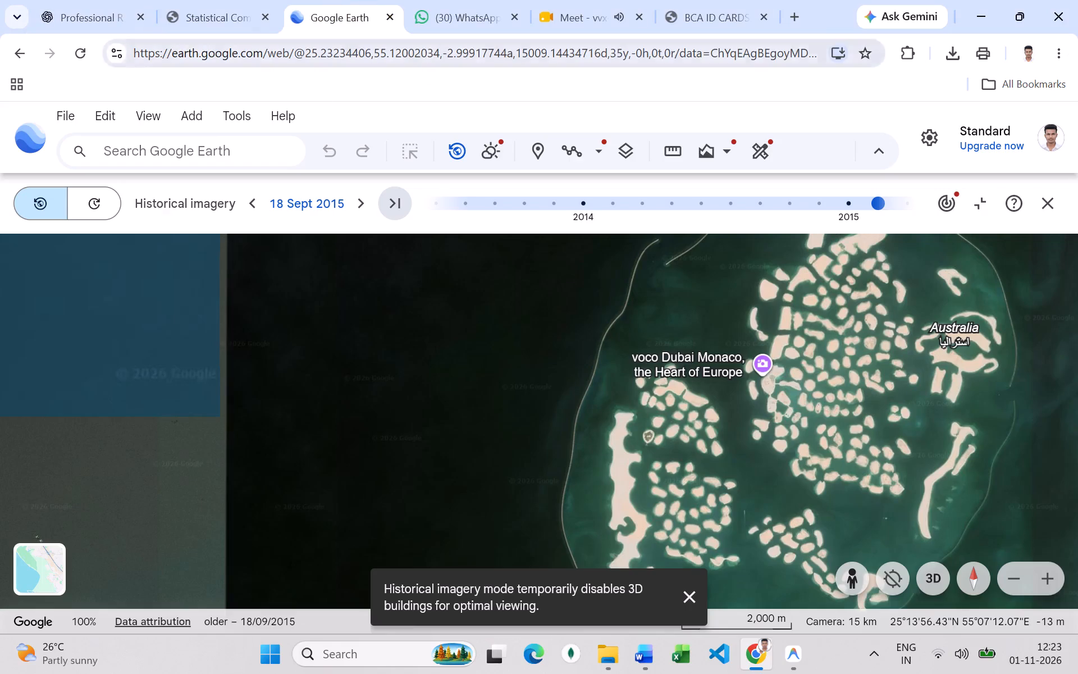
left_click(305, 51)
left_click(218, 4)
left_click(701, 0)
left_click(675, 45)
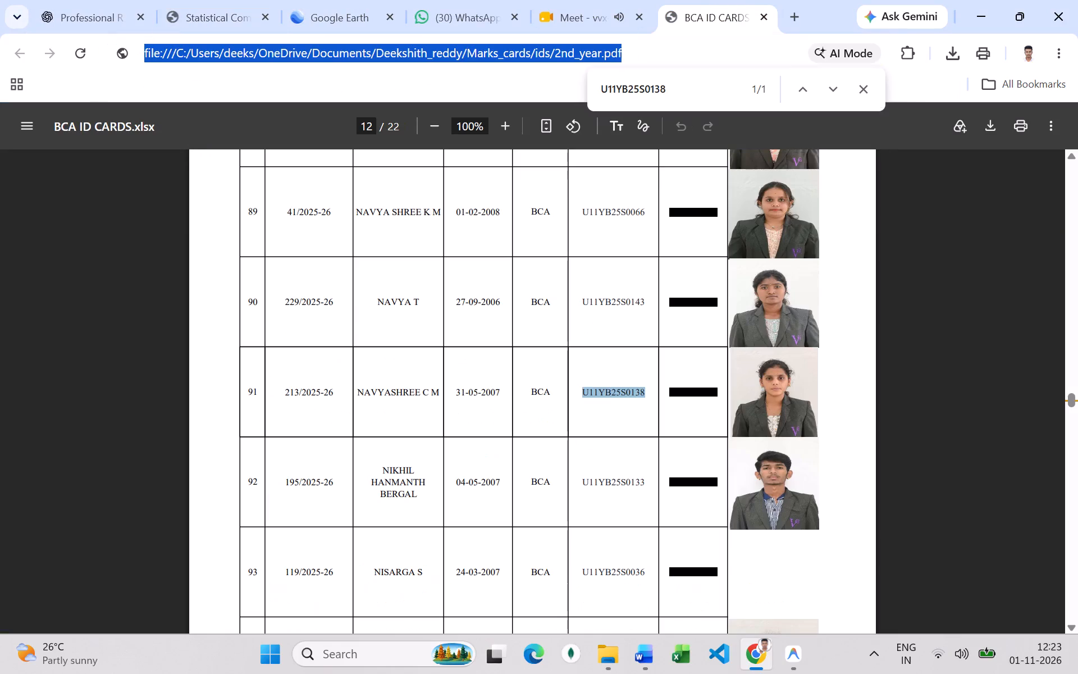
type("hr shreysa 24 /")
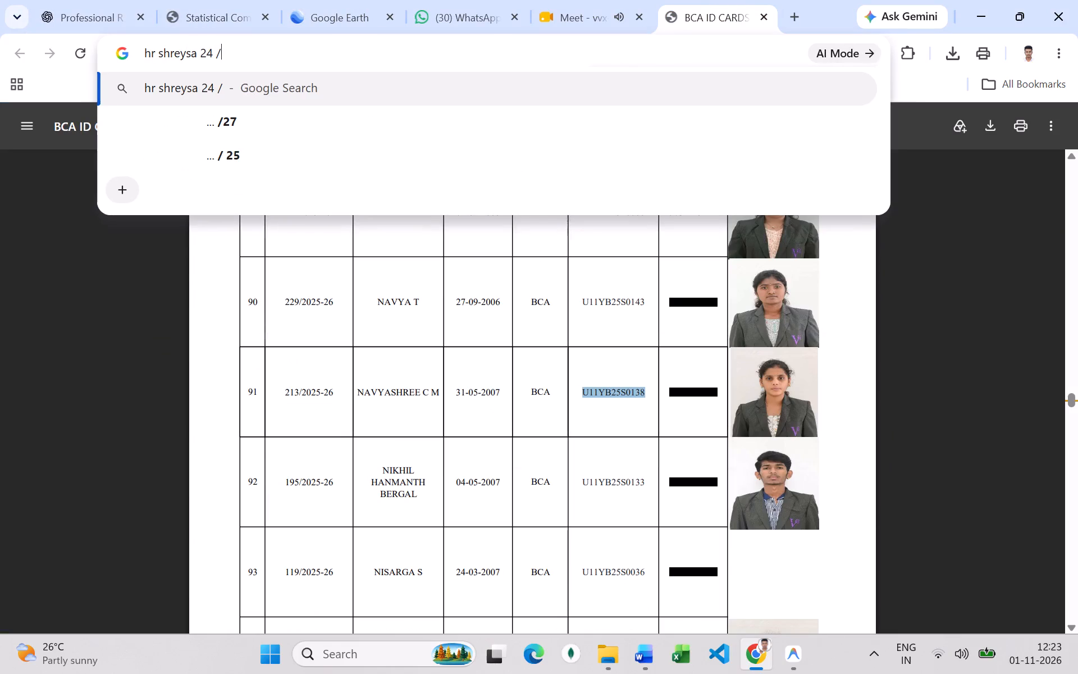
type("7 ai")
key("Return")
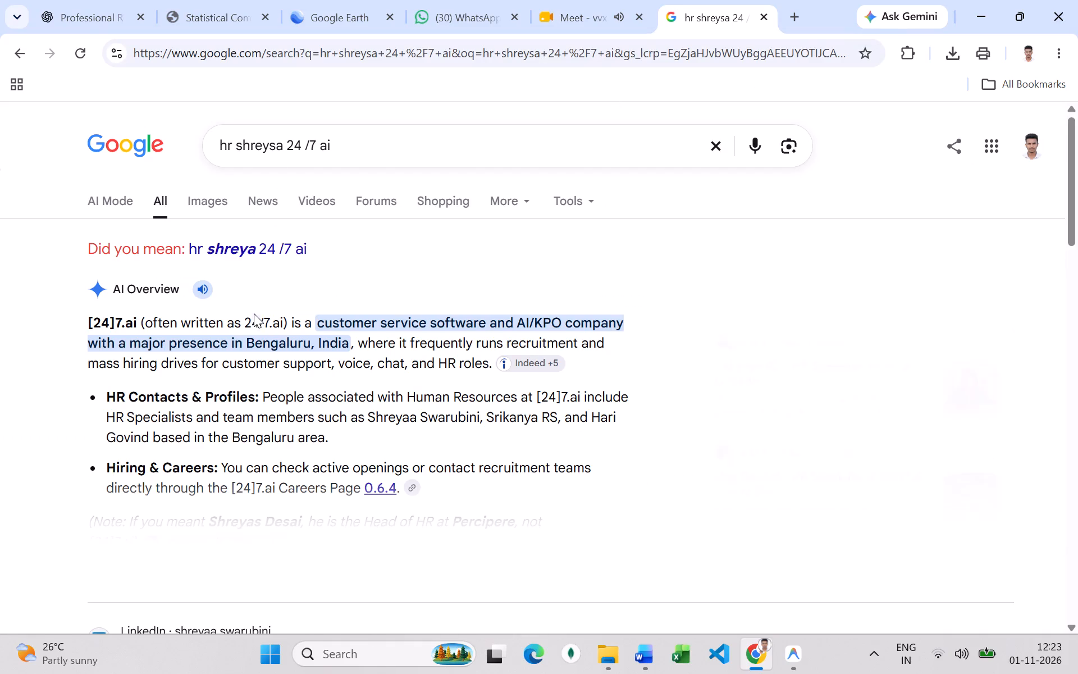
Open the LinkedIn result for the Human Resources employee at 247.ai and look over the profile.
scroll(194, 398, "down", 4)
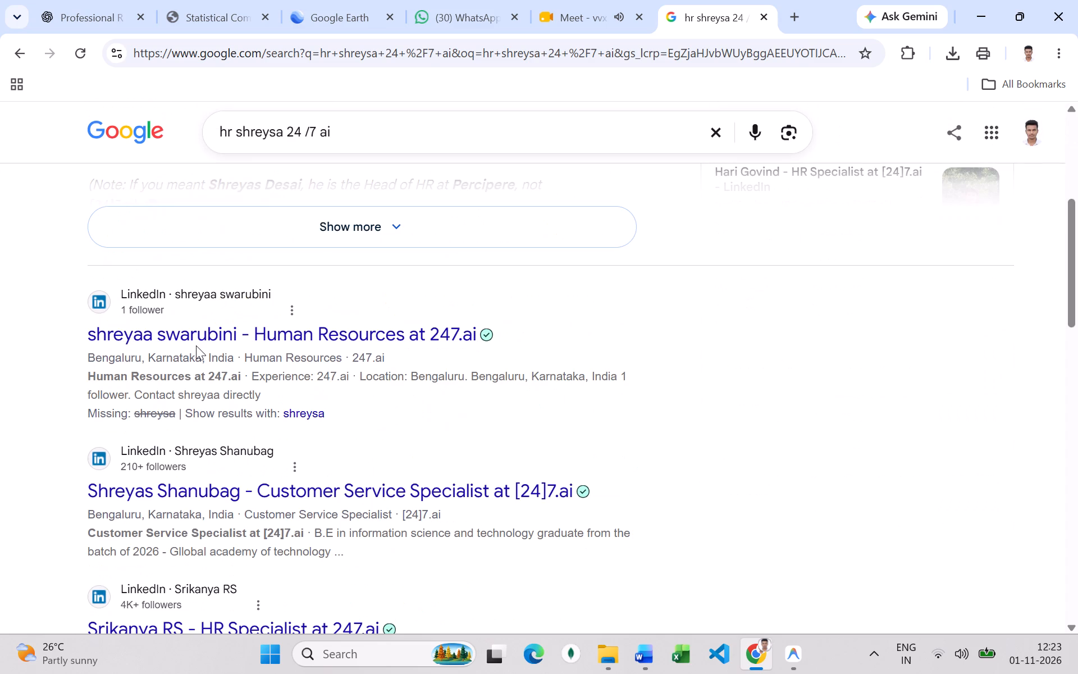
left_click(196, 340)
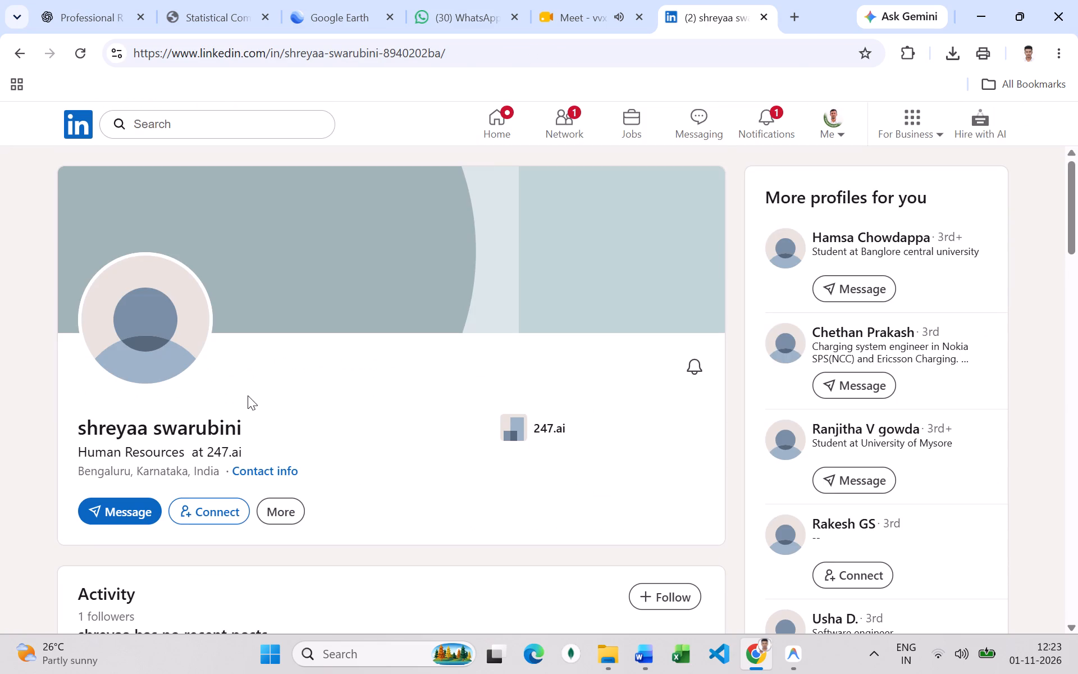
scroll(291, 374, "down", 5)
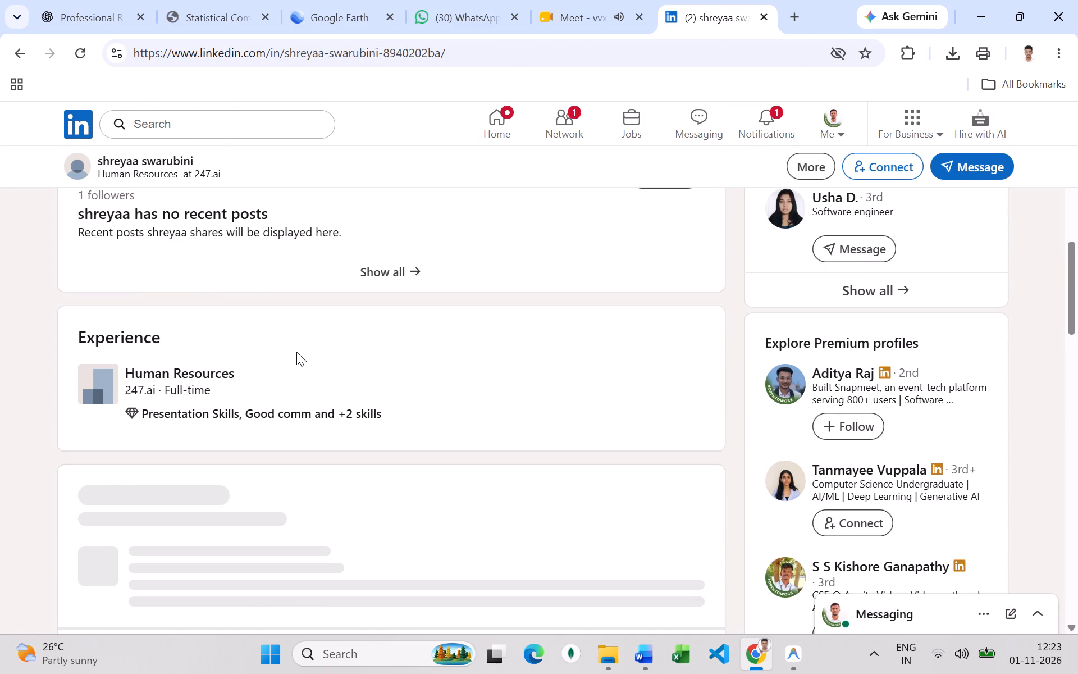
scroll(296, 352, "up", 4)
scroll(296, 352, "down", 2)
scroll(296, 352, "up", 4)
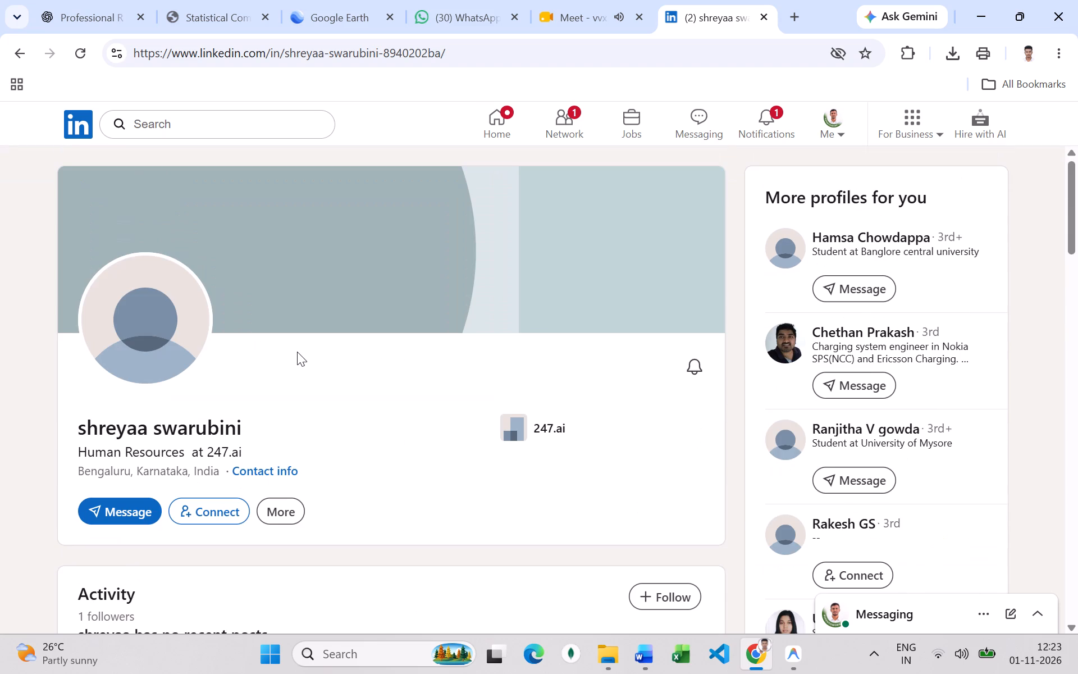
Check the LinkedIn network page and notifications, and browse the posts in the home feed.
left_click(549, 122)
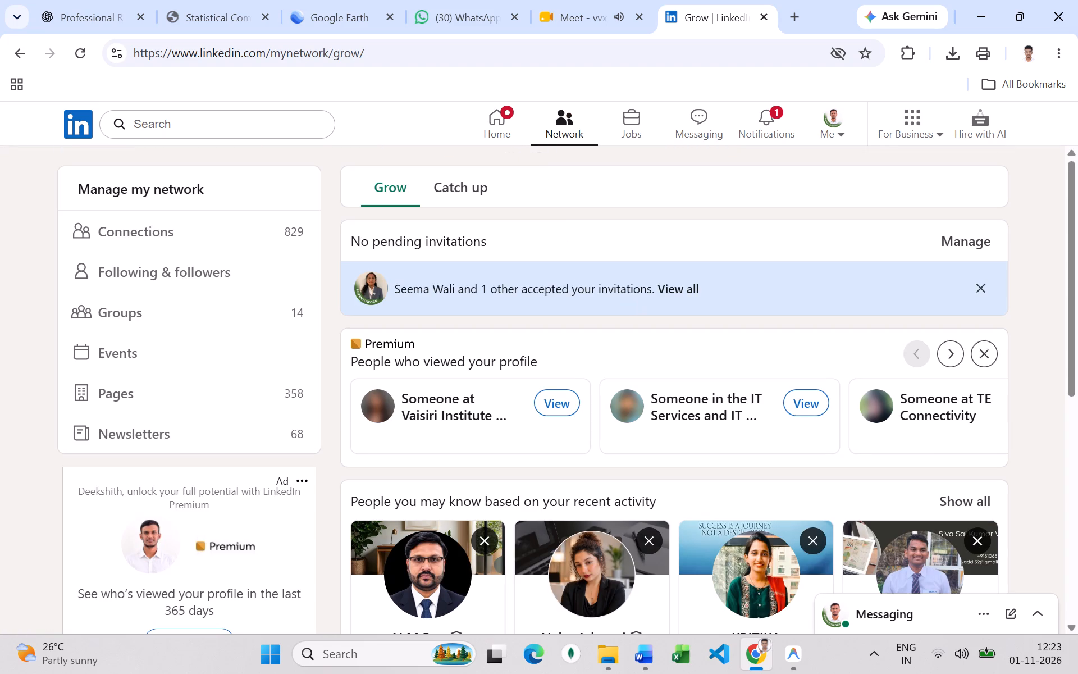
left_click(766, 129)
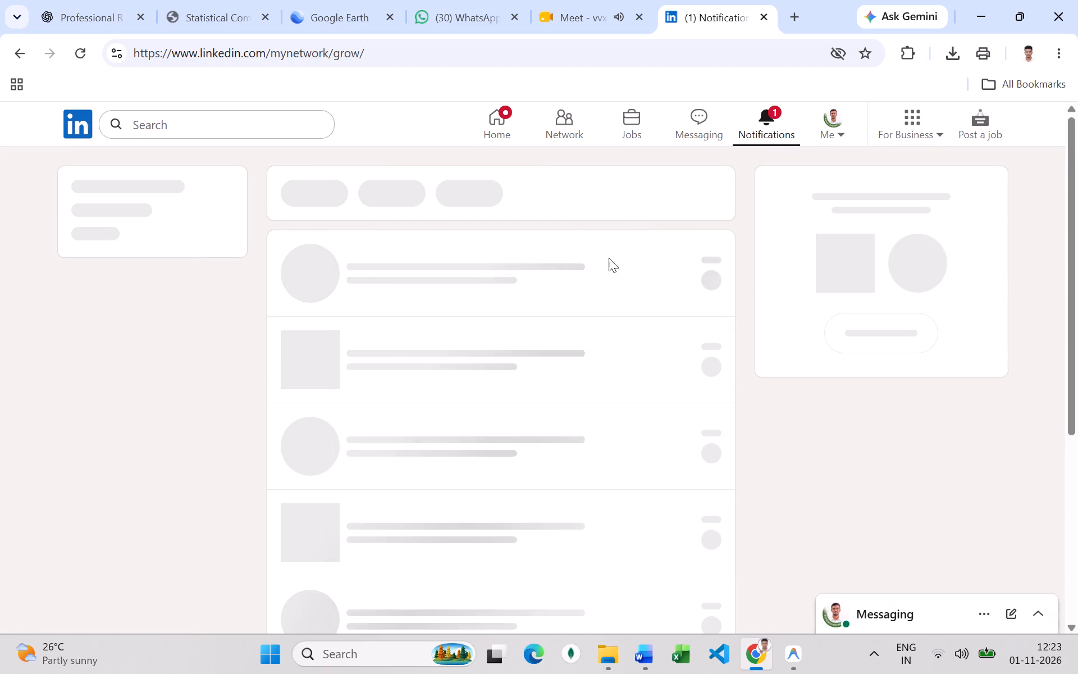
left_click(486, 112)
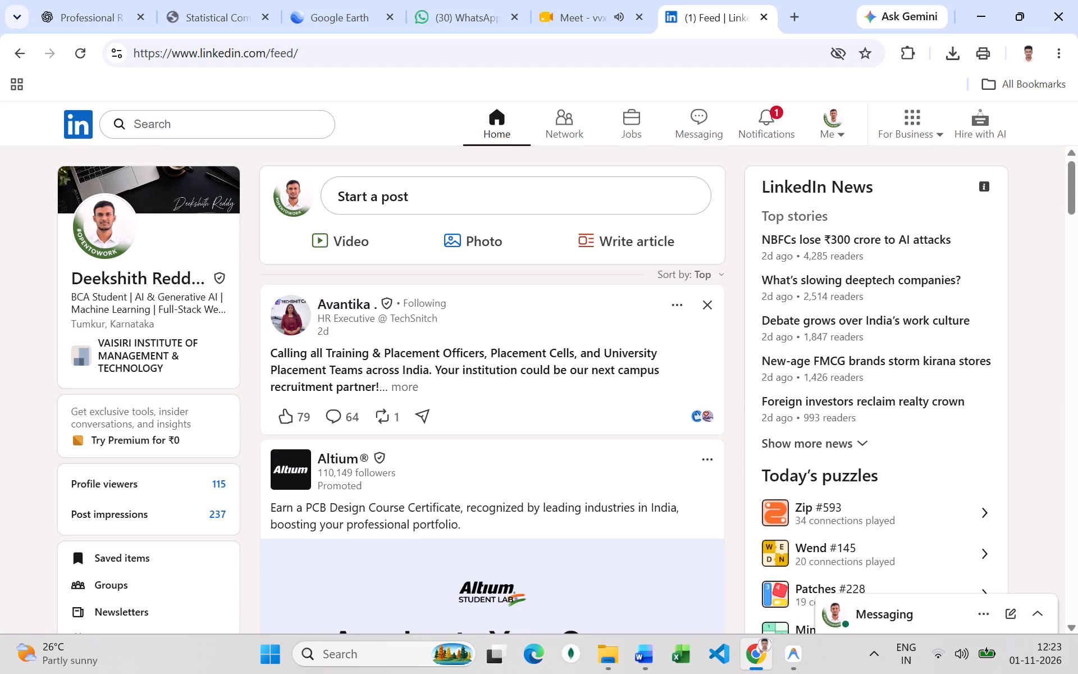
scroll(412, 378, "down", 13)
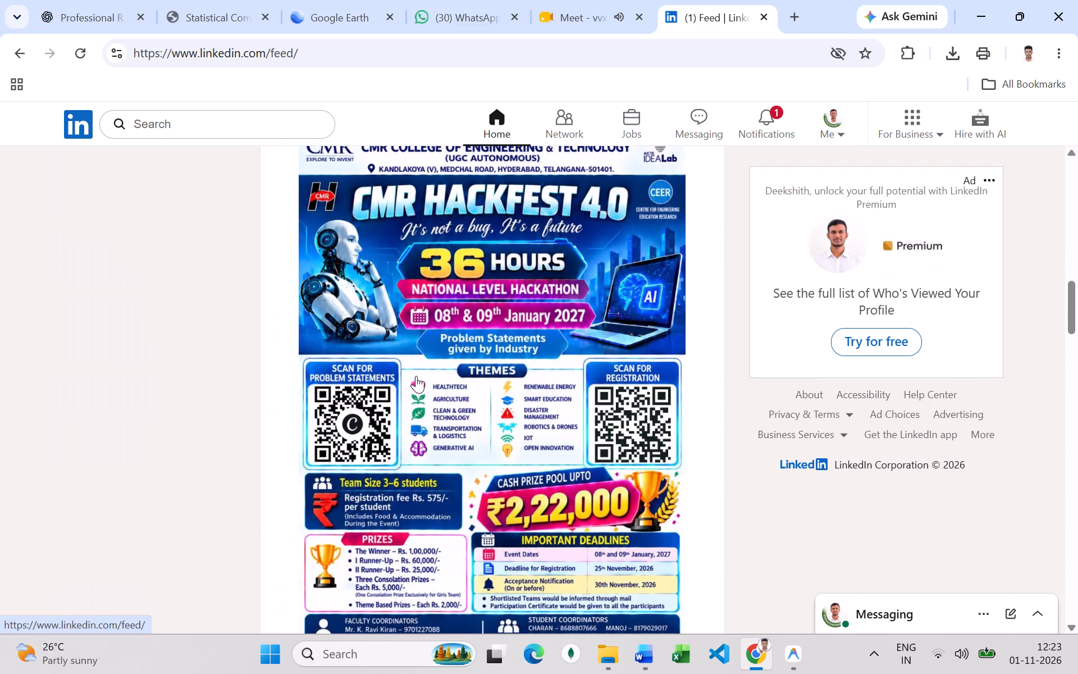
scroll(430, 364, "up", 2)
scroll(430, 360, "down", 9)
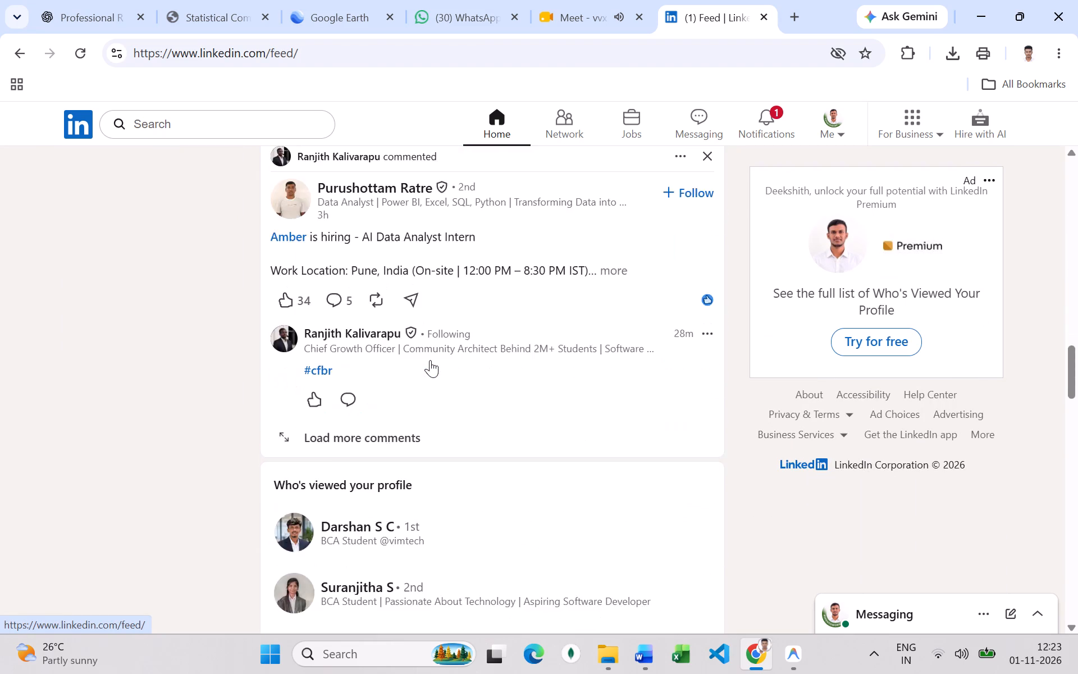
scroll(430, 360, "down", 5)
scroll(430, 360, "up", 6)
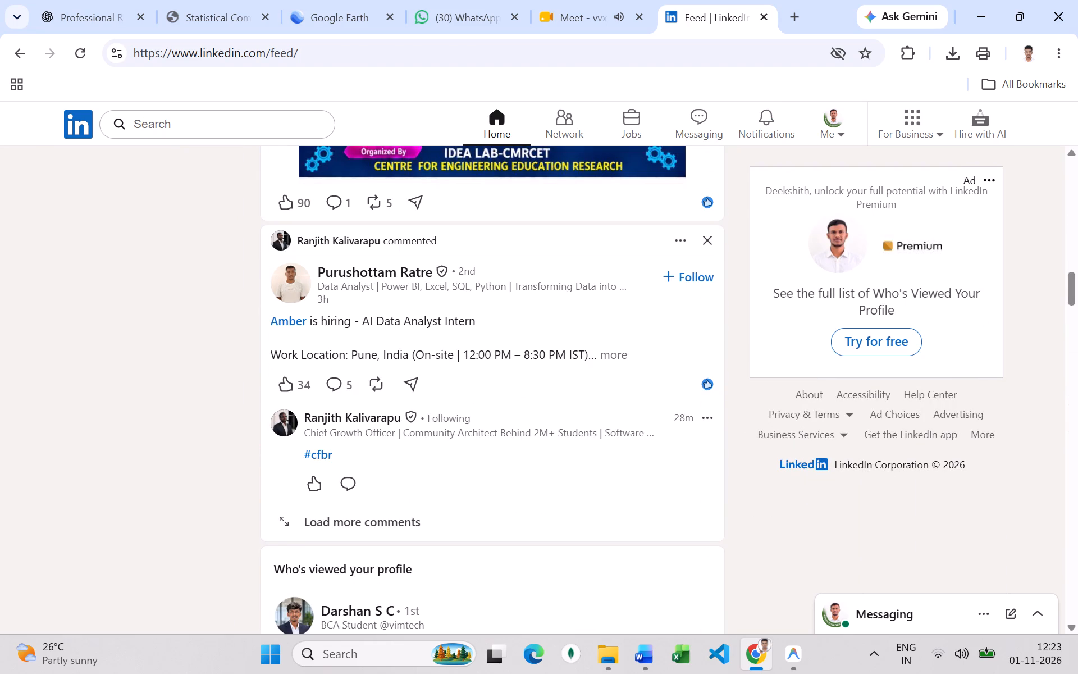
Expand the Amber AI Data Analyst Intern hiring post to read its details, and browse the following posts in the home feed.
left_click(616, 362)
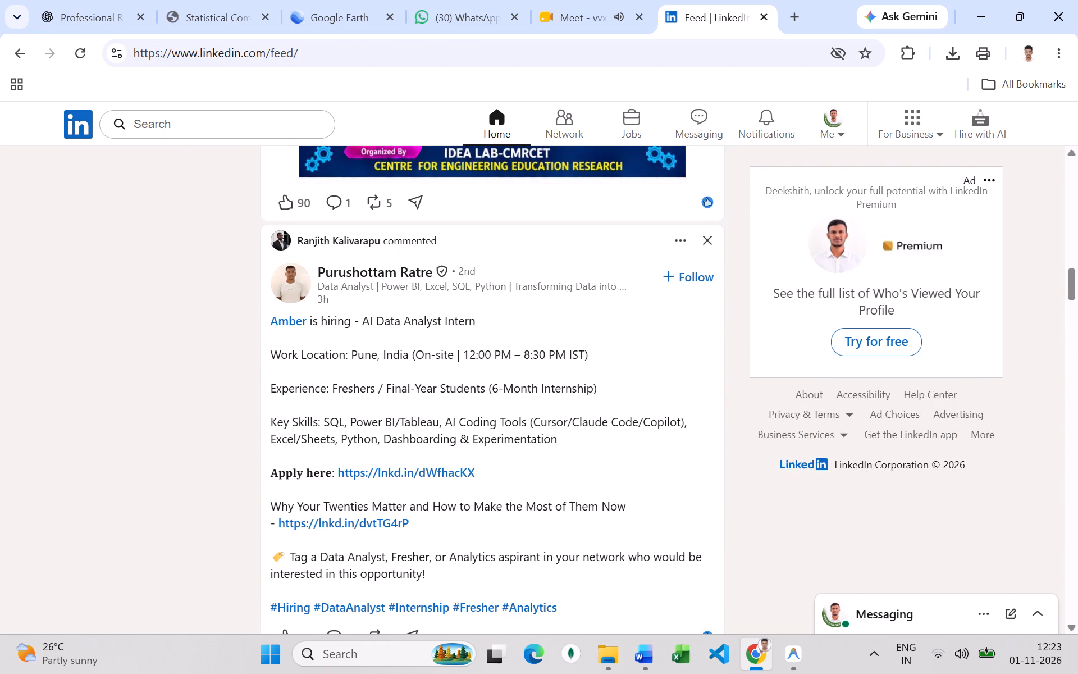
scroll(349, 374, "down", 7)
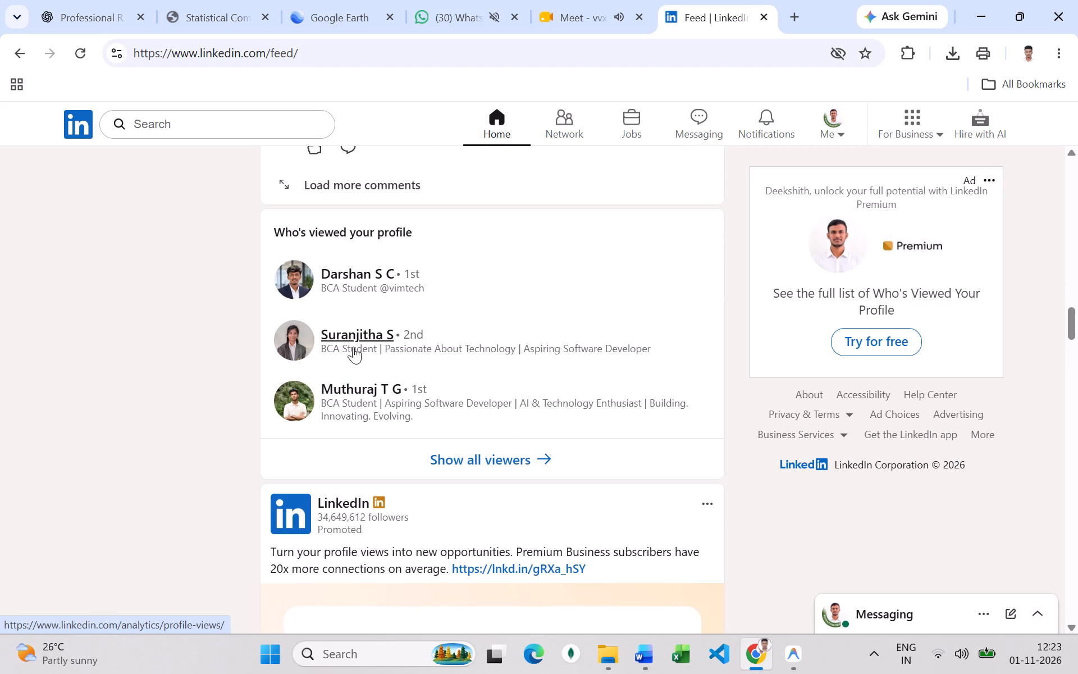
scroll(423, 378, "down", 10)
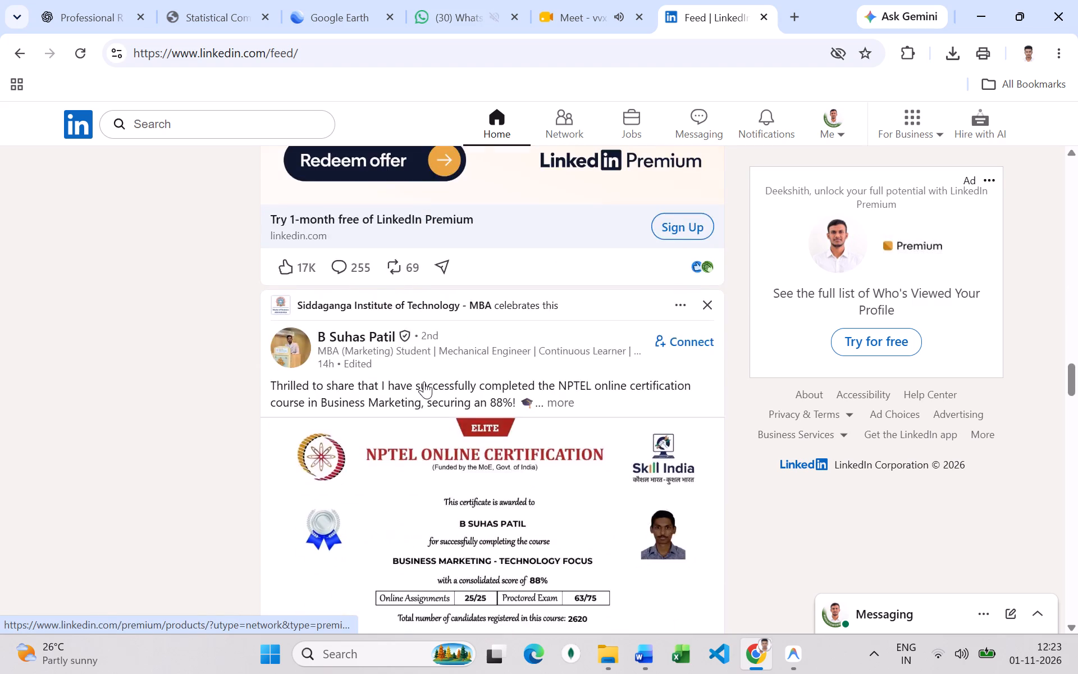
scroll(424, 381, "down", 9)
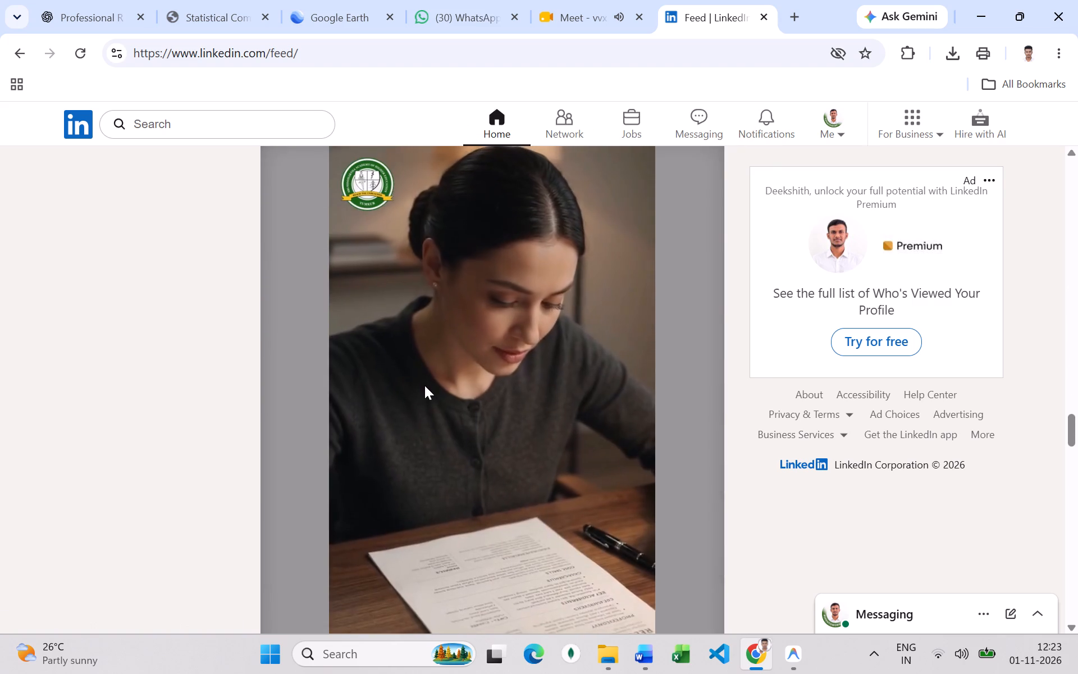
scroll(424, 385, "up", 2)
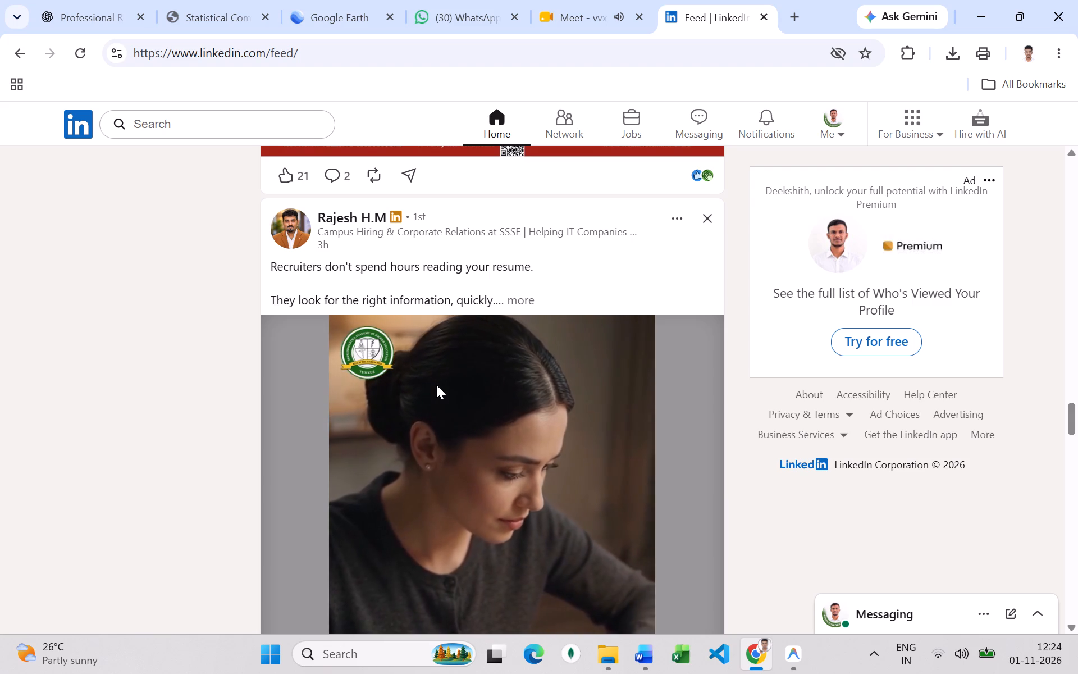
scroll(492, 420, "down", 3)
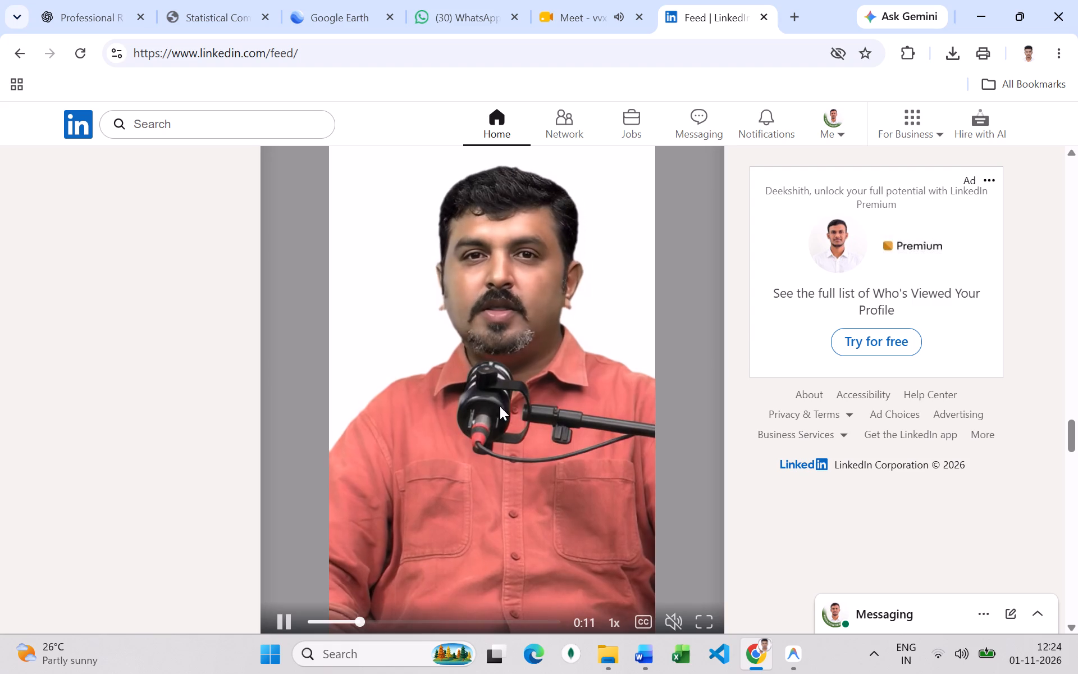
scroll(487, 409, "down", 17)
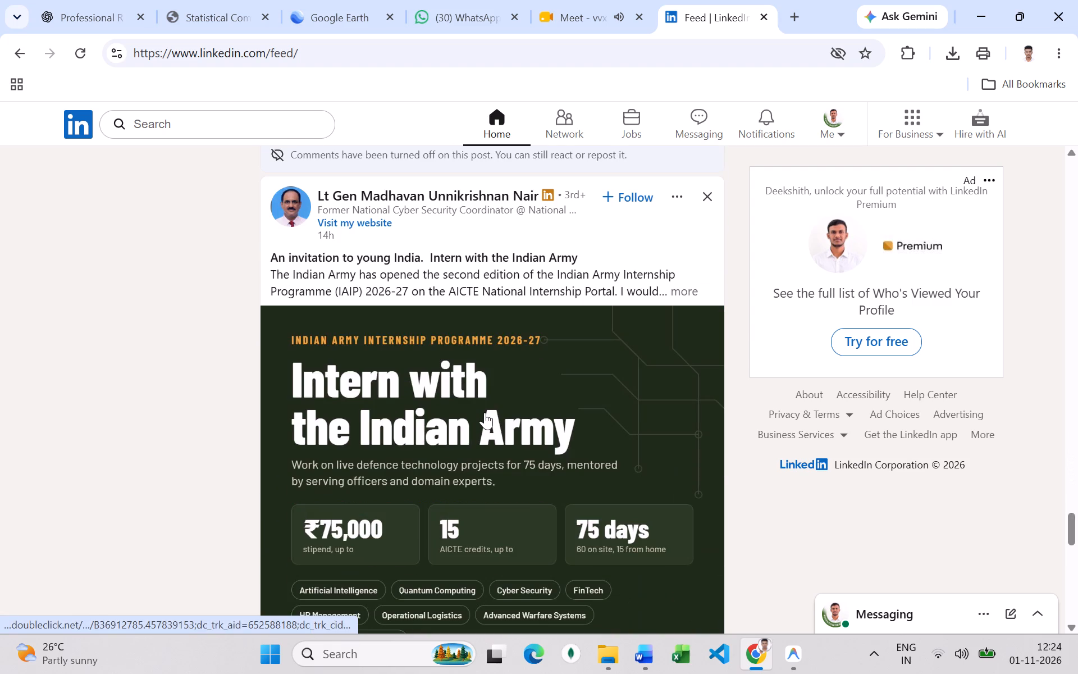
scroll(485, 412, "down", 10)
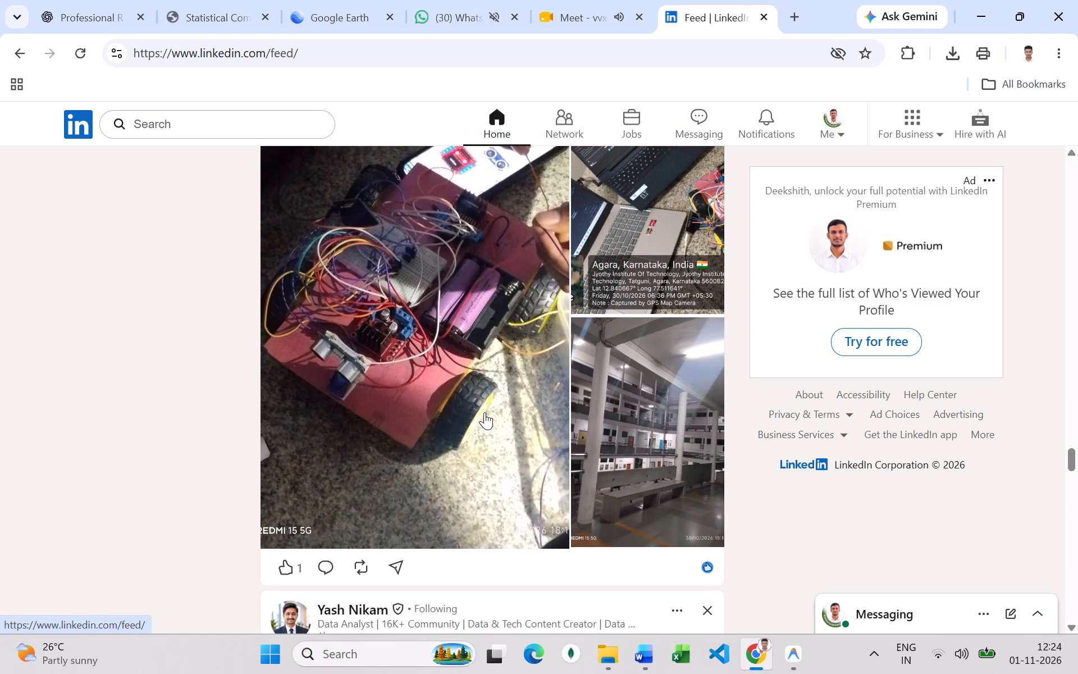
scroll(485, 412, "down", 7)
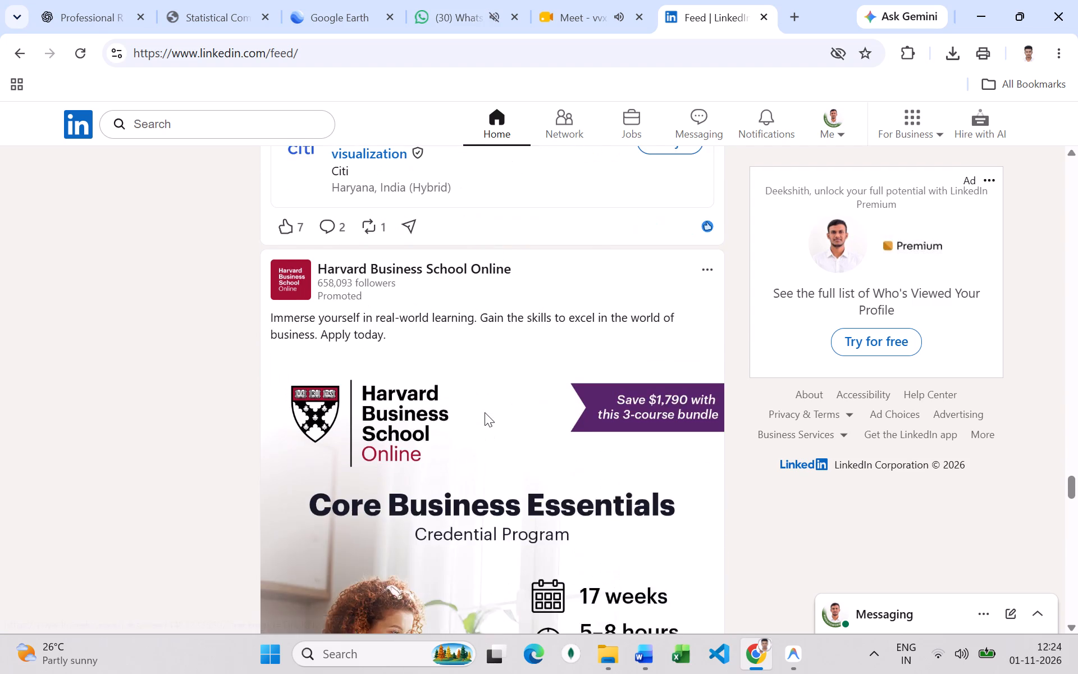
scroll(485, 412, "down", 13)
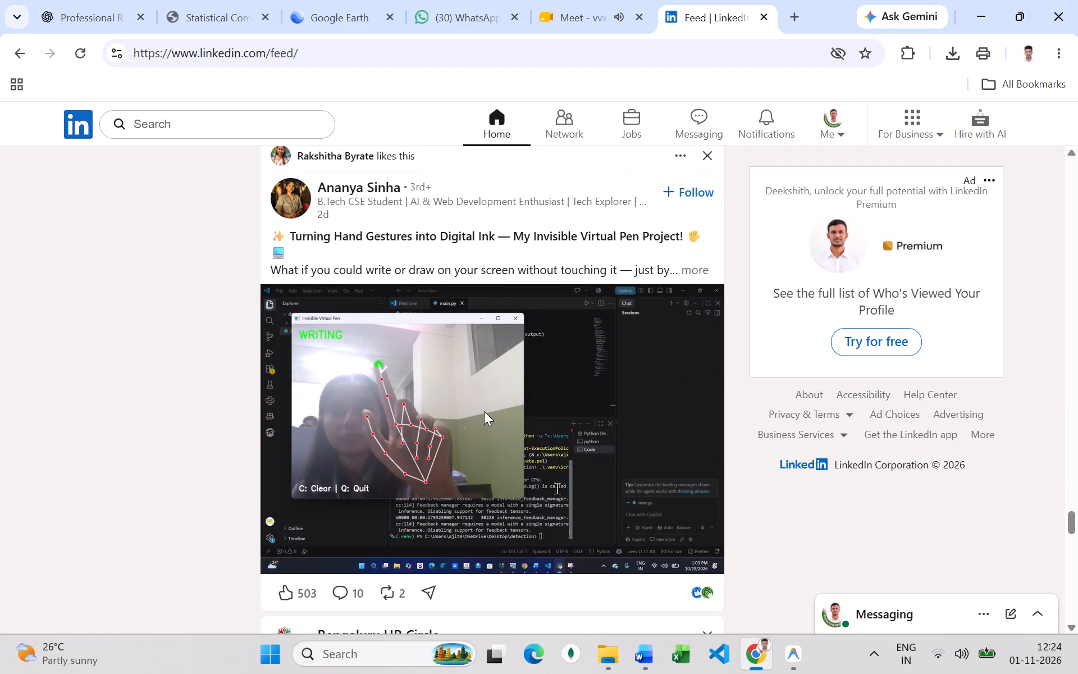
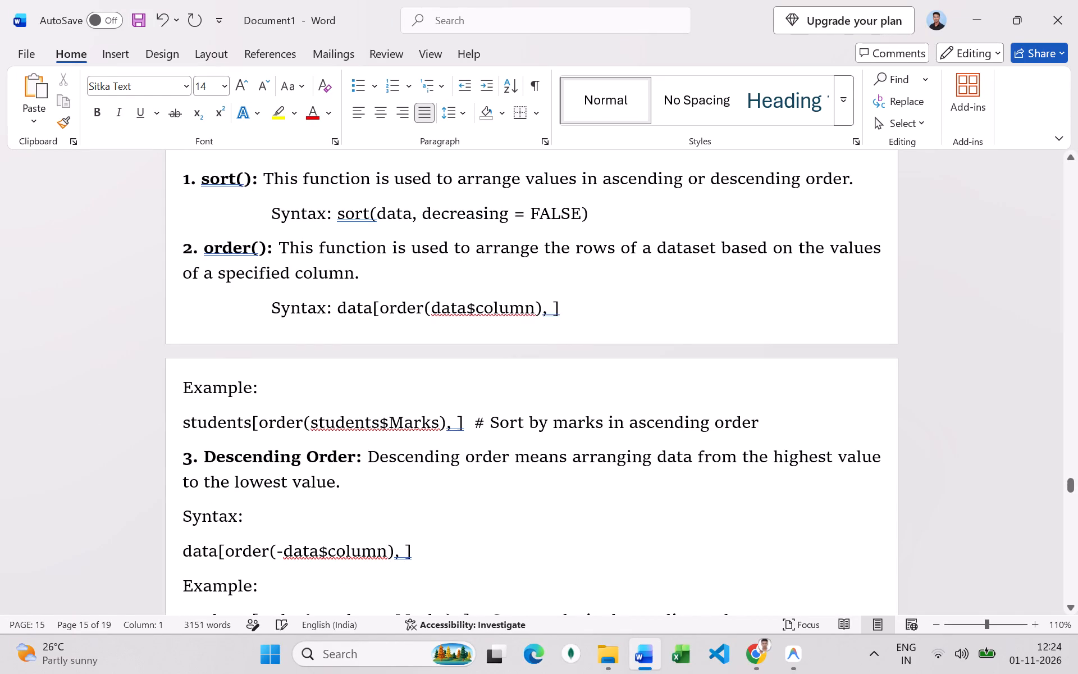
Bring the order() example and the Descending Order syntax and example code onto the same lines as their Syntax and Example labels.
key("BackSpace")
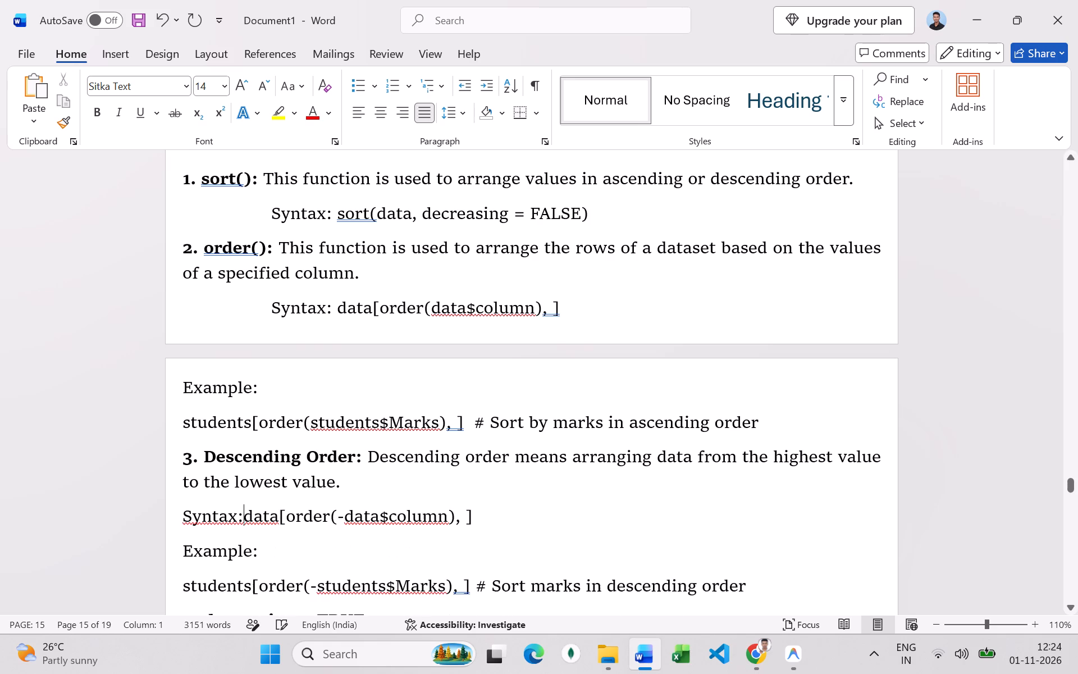
left_click(180, 422)
key("BackSpace")
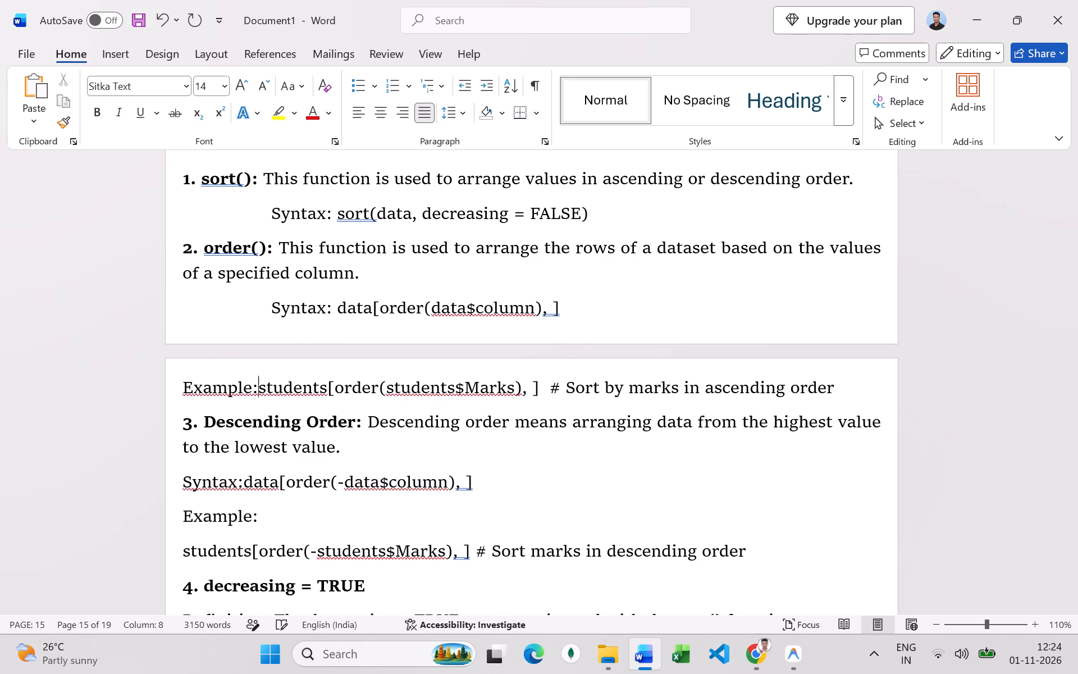
key("space")
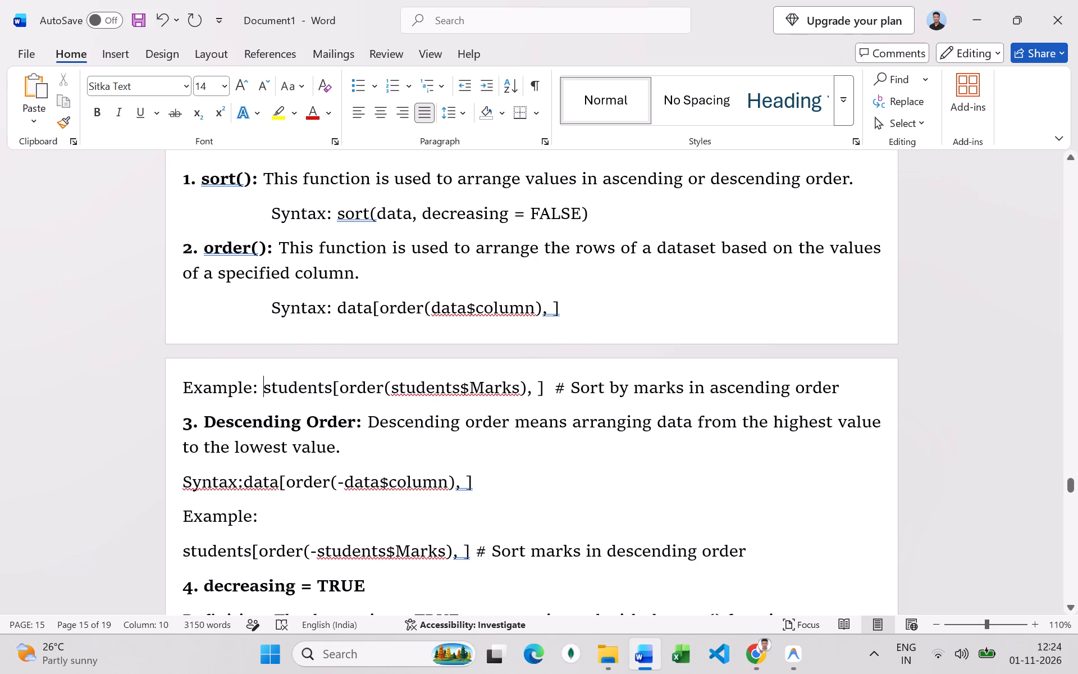
left_click(181, 550)
key("BackSpace")
key("space")
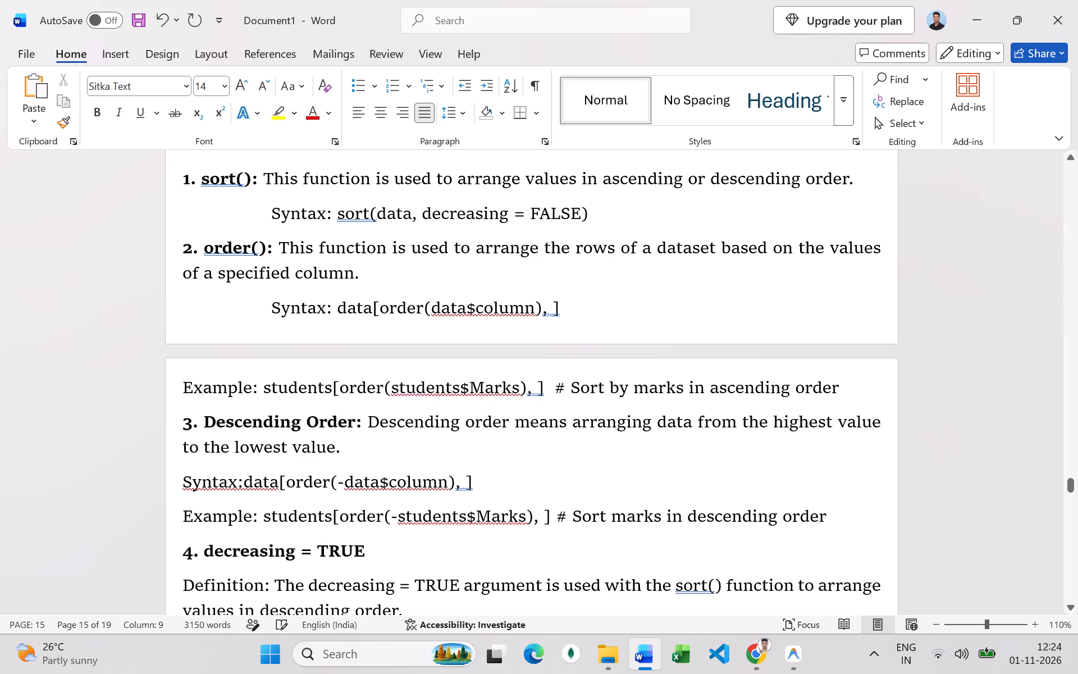
Indent the Syntax and Example lines under Descending Order by one level.
left_click_drag(176, 478, 203, 512)
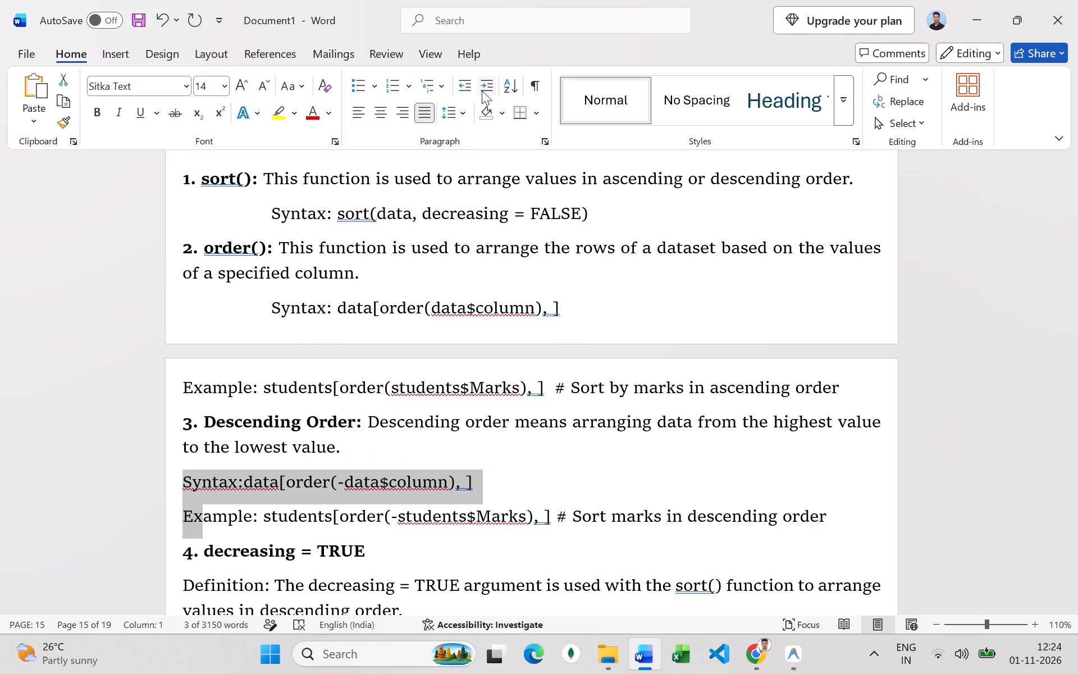
left_click(482, 90)
left_click(332, 409)
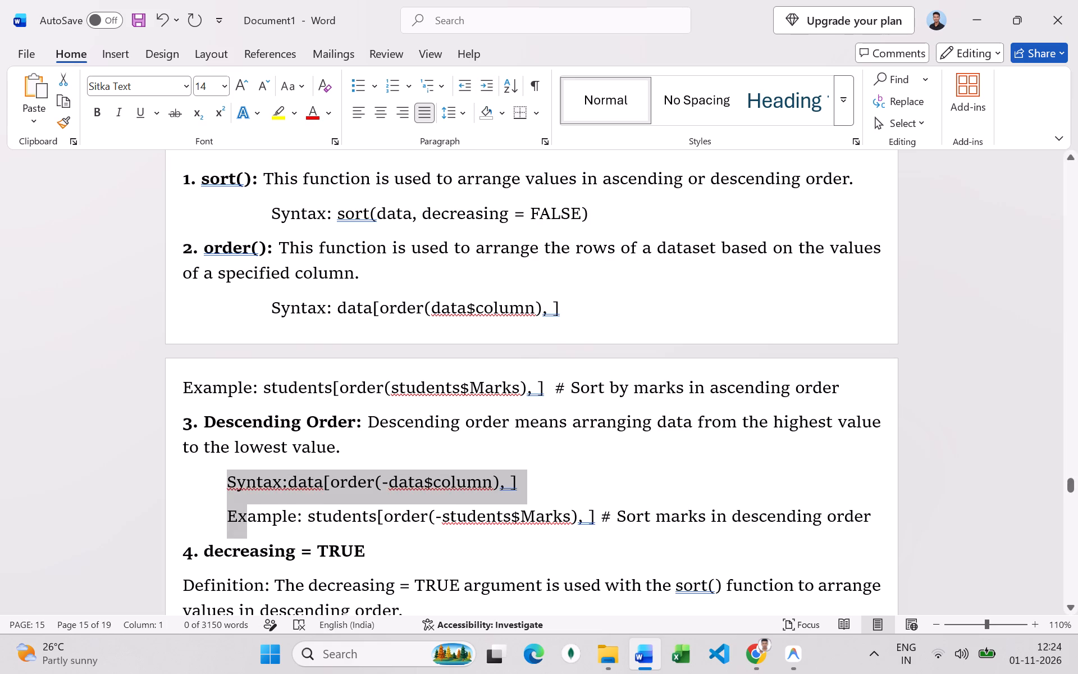
Under decreasing = TRUE, join the sort() code to its Syntax label on one line and indent that line one level.
scroll(332, 412, "down", 5)
left_click(186, 466)
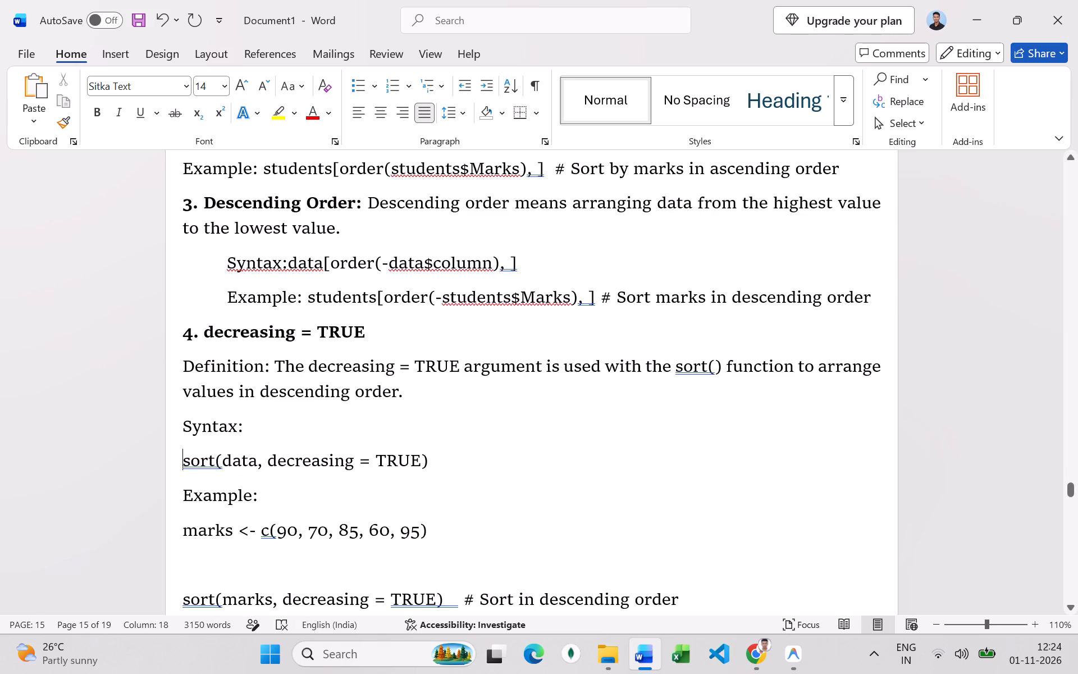
key("Return")
key("BackSpace")
key("BackSpace")
key("space")
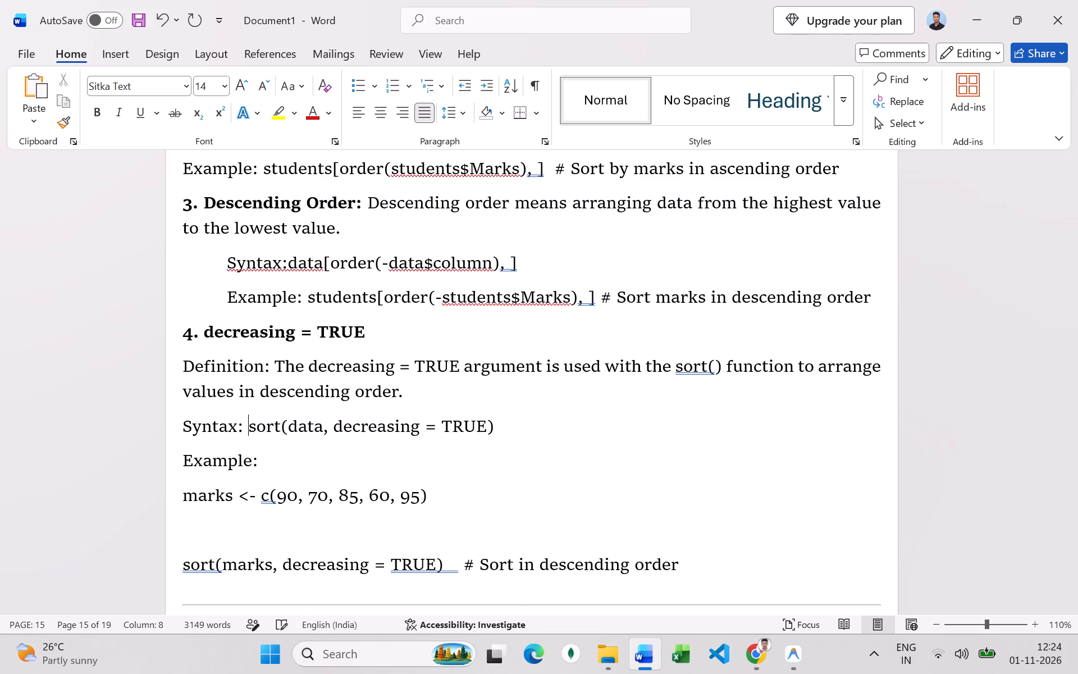
left_click(177, 425)
left_click(491, 92)
Delete the whole Example block with the marks vector and sort call under decreasing = TRUE.
scroll(209, 530, "down", 2)
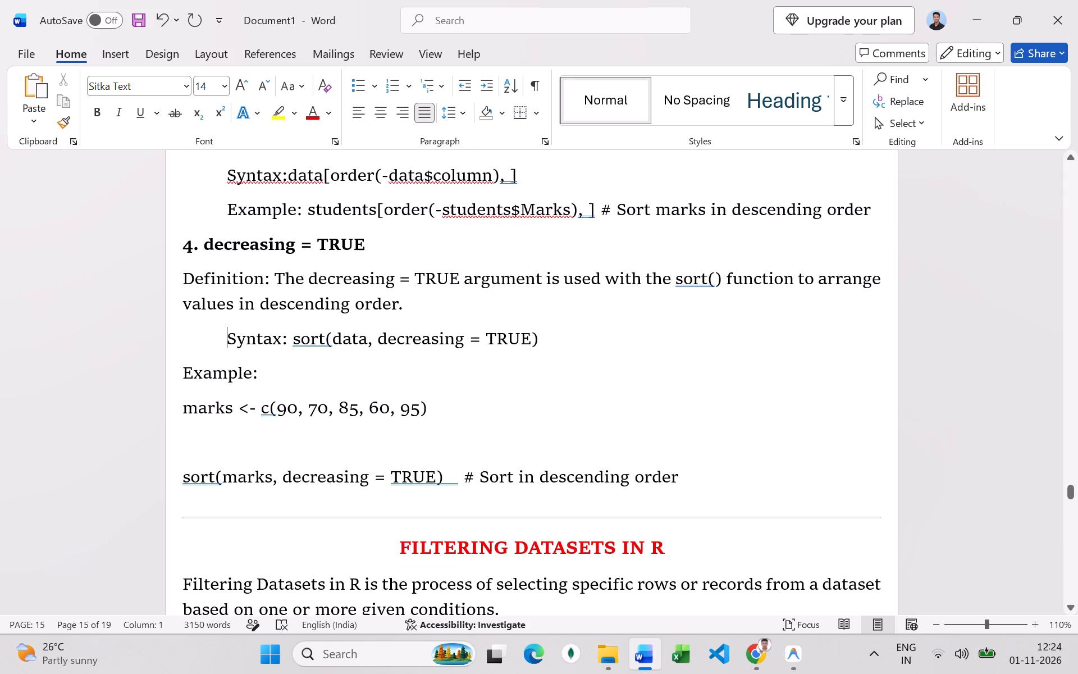
left_click_drag(686, 483, 207, 369)
key("BackSpace")
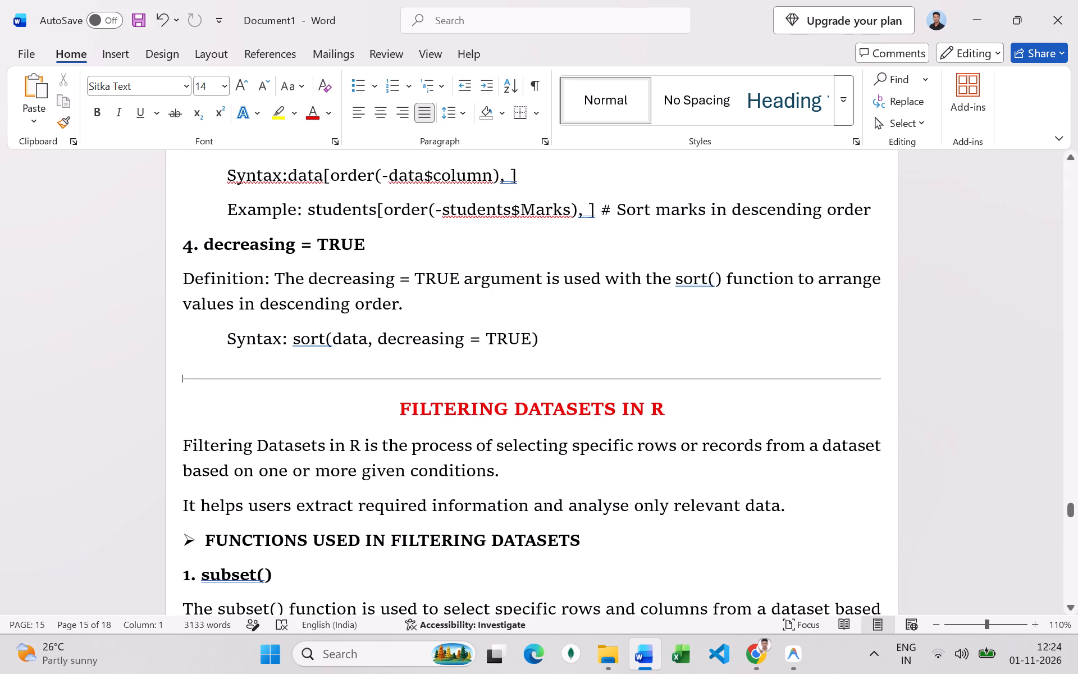
Remove the "Definition:" label from the start of the decreasing = TRUE description.
left_click_drag(280, 277, 161, 277)
left_click(207, 285)
left_click_drag(277, 277, 189, 297)
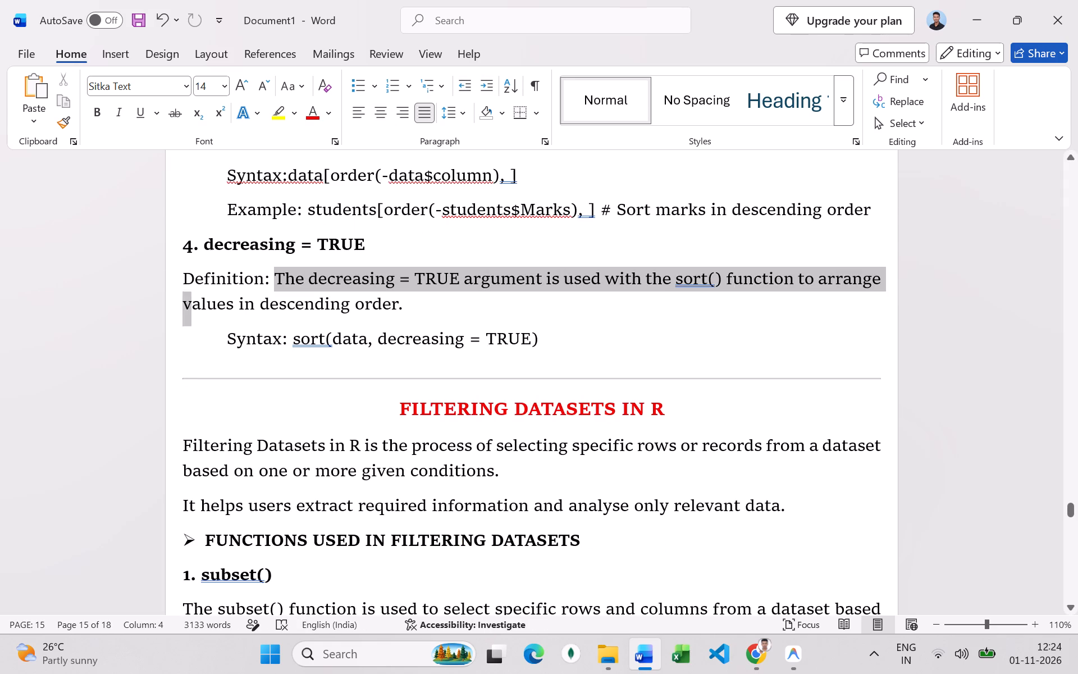
left_click_drag(189, 297, 159, 277)
key("BackSpace")
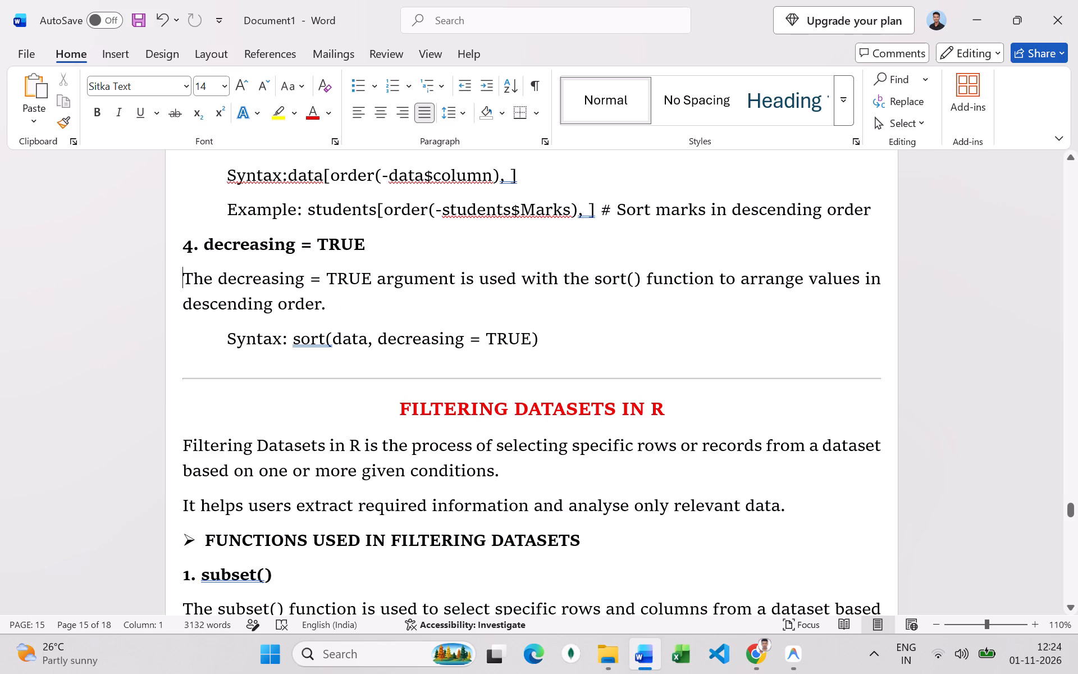
Delete everything from the as.character() Example through the "Important for examination" note just before the Sorting Datasets section.
scroll(284, 329, "up", 16)
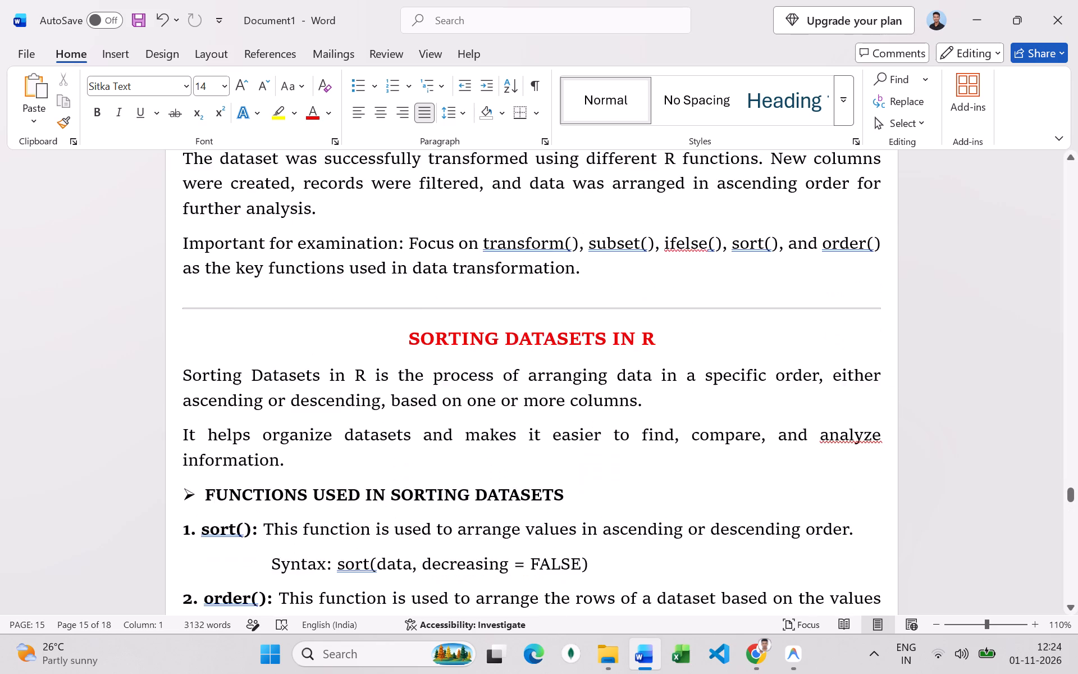
scroll(305, 342, "up", 2)
left_click_drag(583, 397, 97, 135)
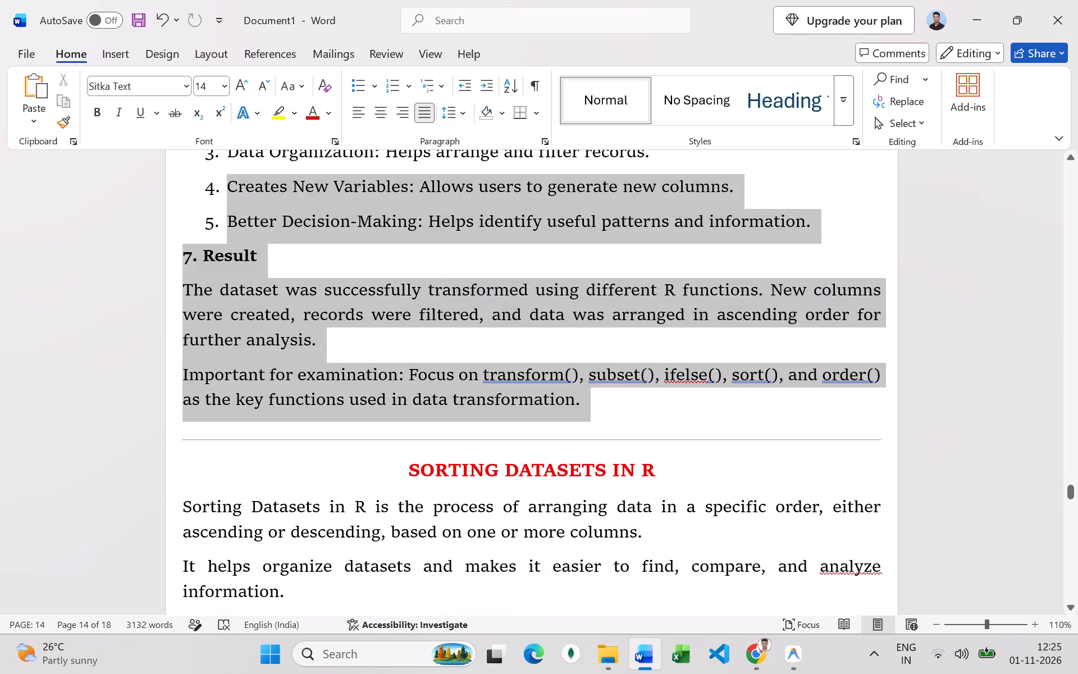
left_click_drag(97, 135, 147, 0)
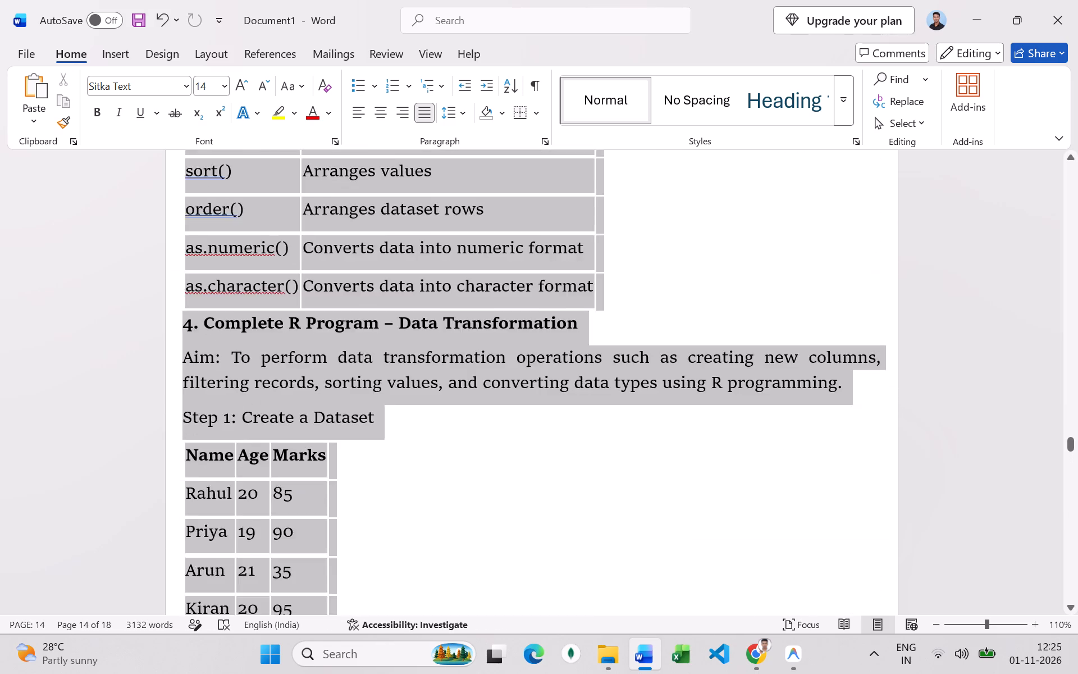
left_click_drag(147, 0, 163, 607)
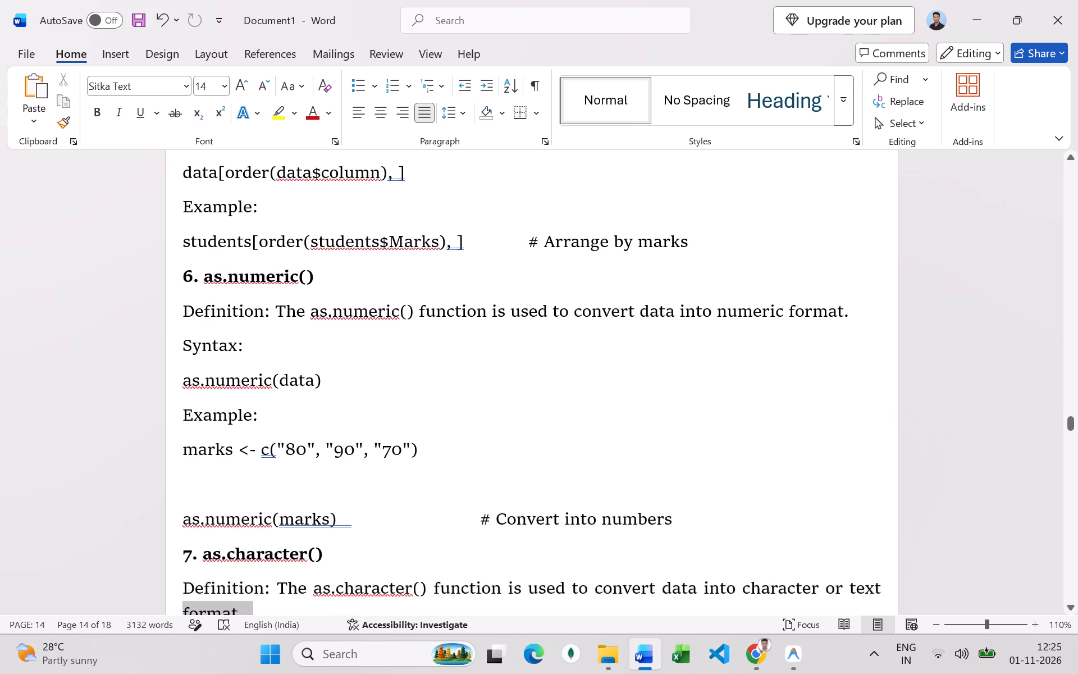
left_click_drag(163, 607, 144, 214)
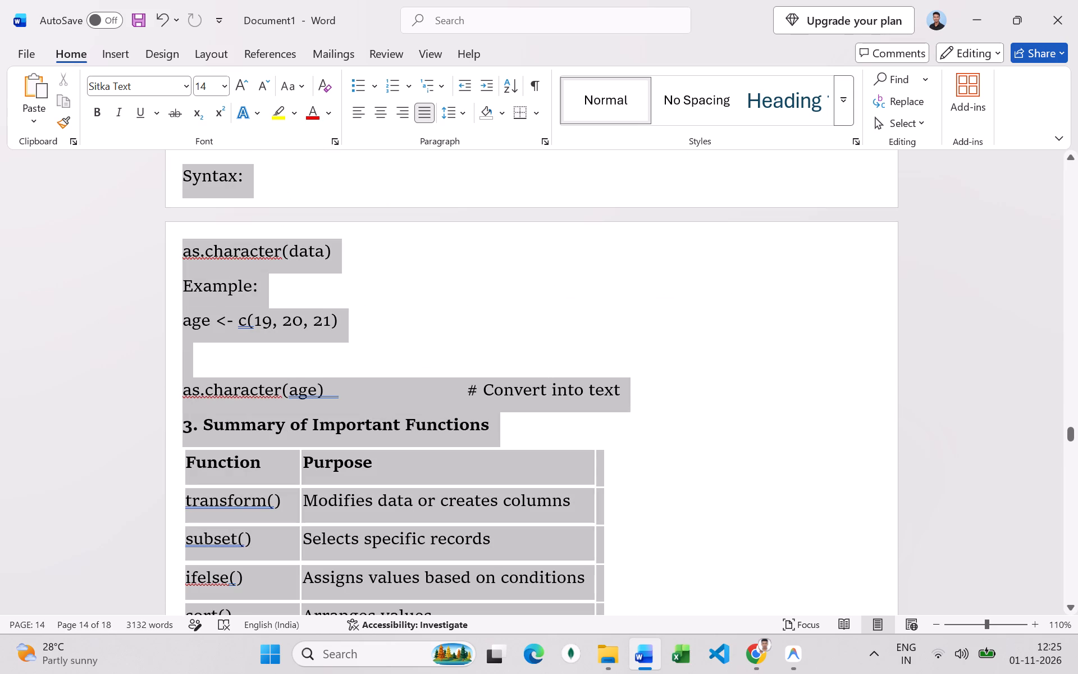
left_click_drag(144, 214, 152, 305)
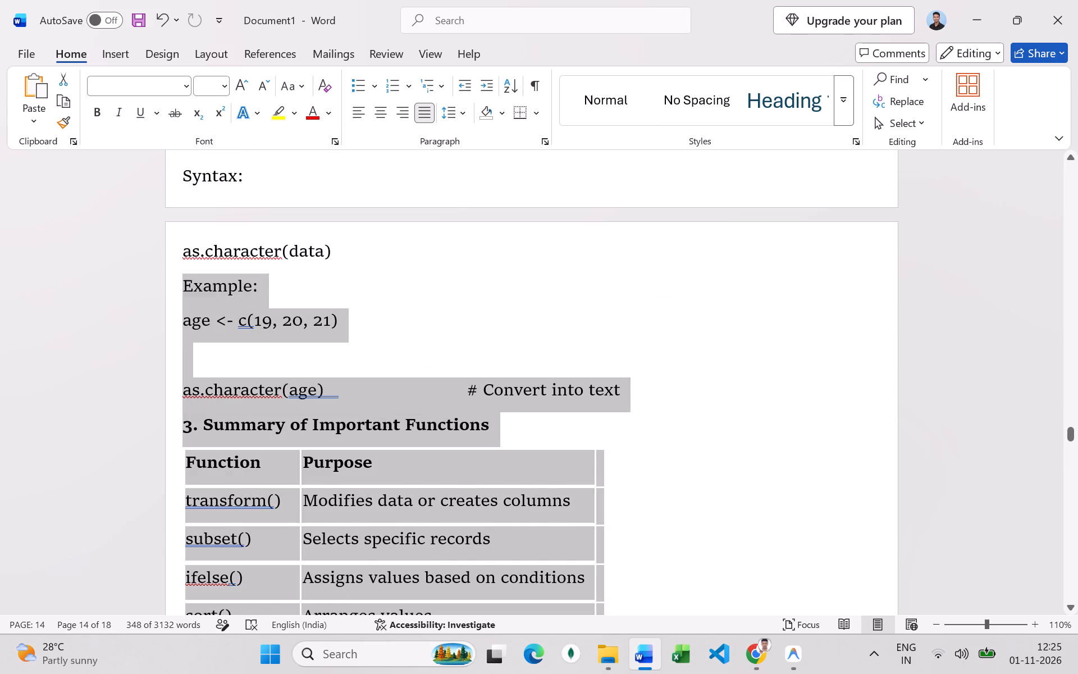
key("BackSpace")
Join the as.character(data) code to its Syntax label on one line and indent that line two levels.
scroll(221, 274, "up", 3)
scroll(221, 274, "down", 2)
scroll(221, 274, "up", 4)
left_click(176, 472)
key("BackSpace")
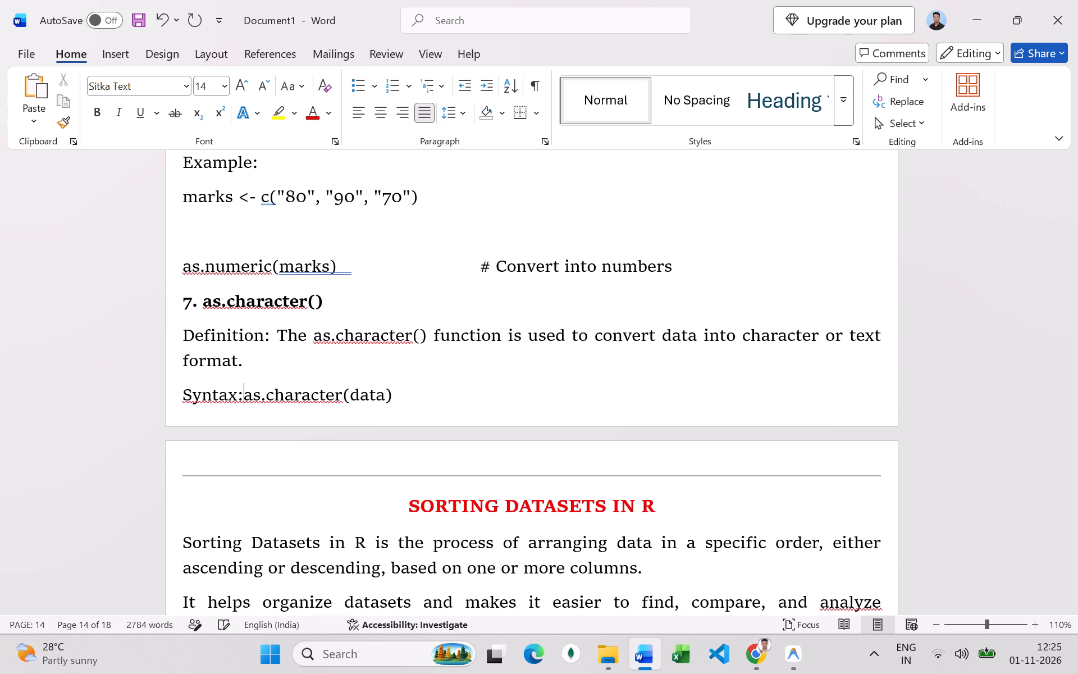
key("space")
left_click(181, 397)
key("Tab")
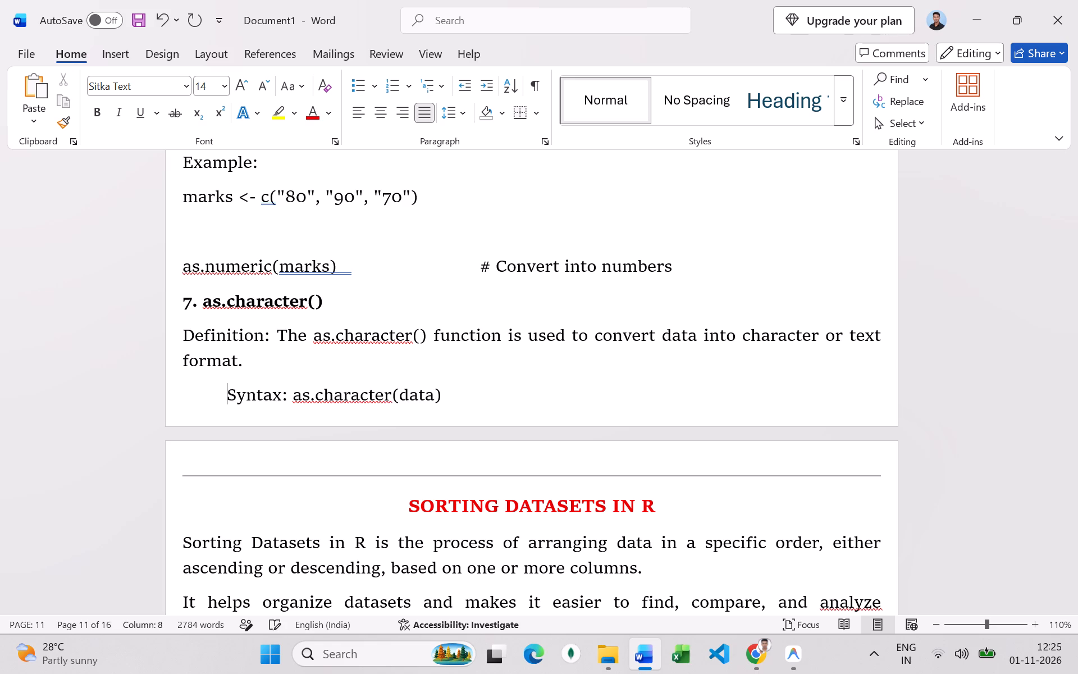
key("Tab")
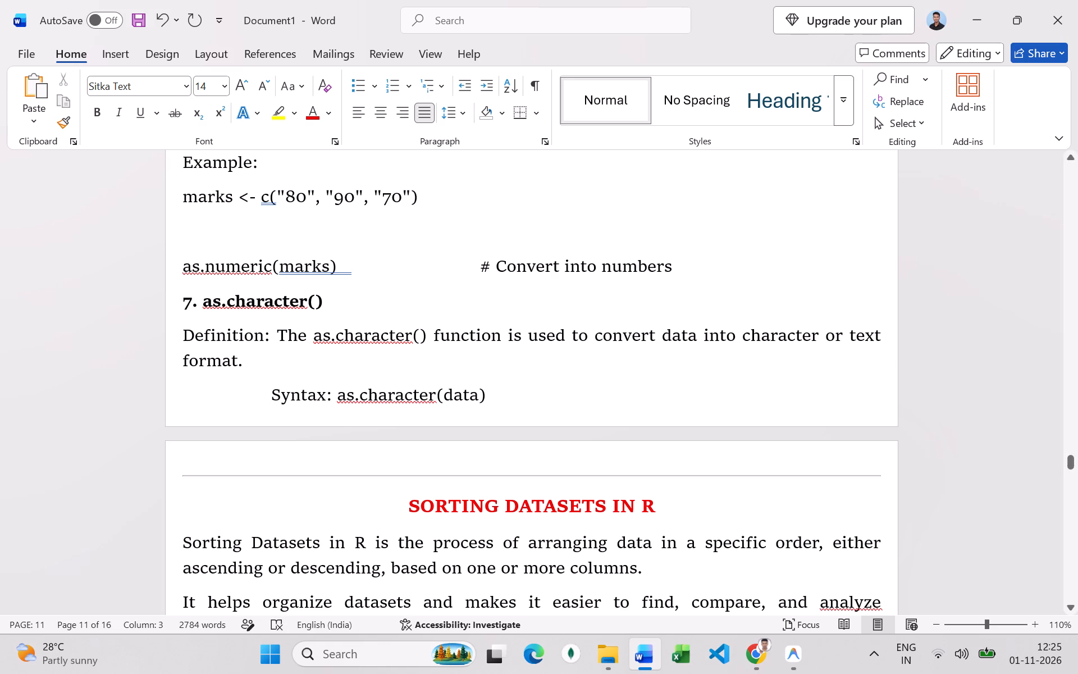
Replace "Definition: The as.character()" with "This" at the start of the as.character() description.
left_click_drag(424, 339, 173, 336)
type("This")
key("Right")
key("Right")
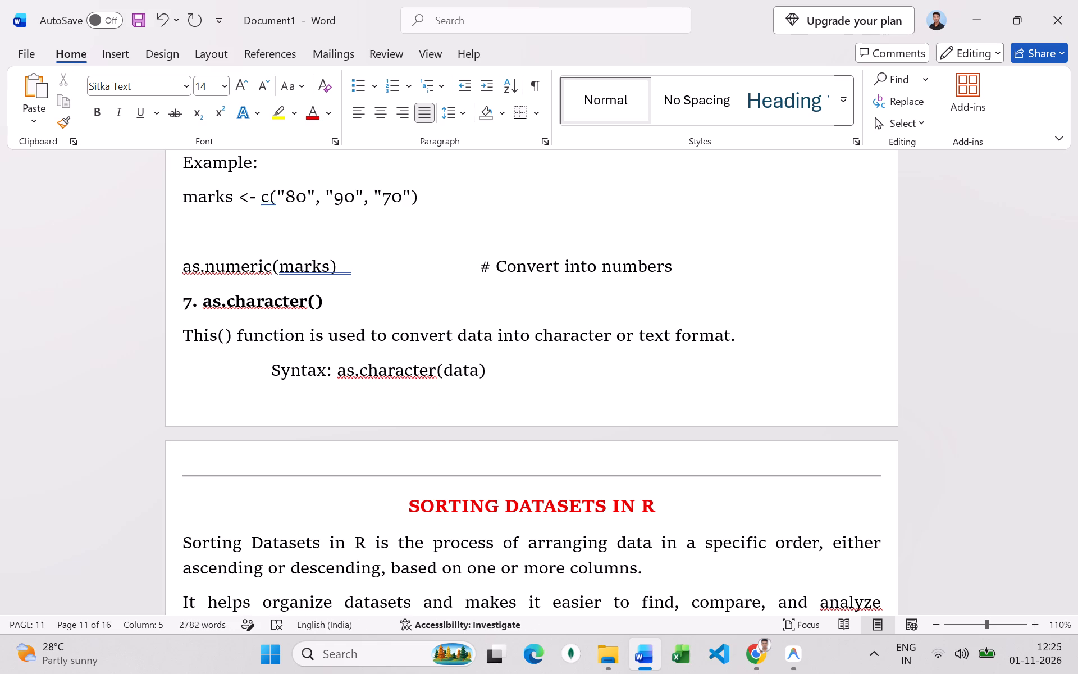
key("BackSpace")
key("BackSpace")
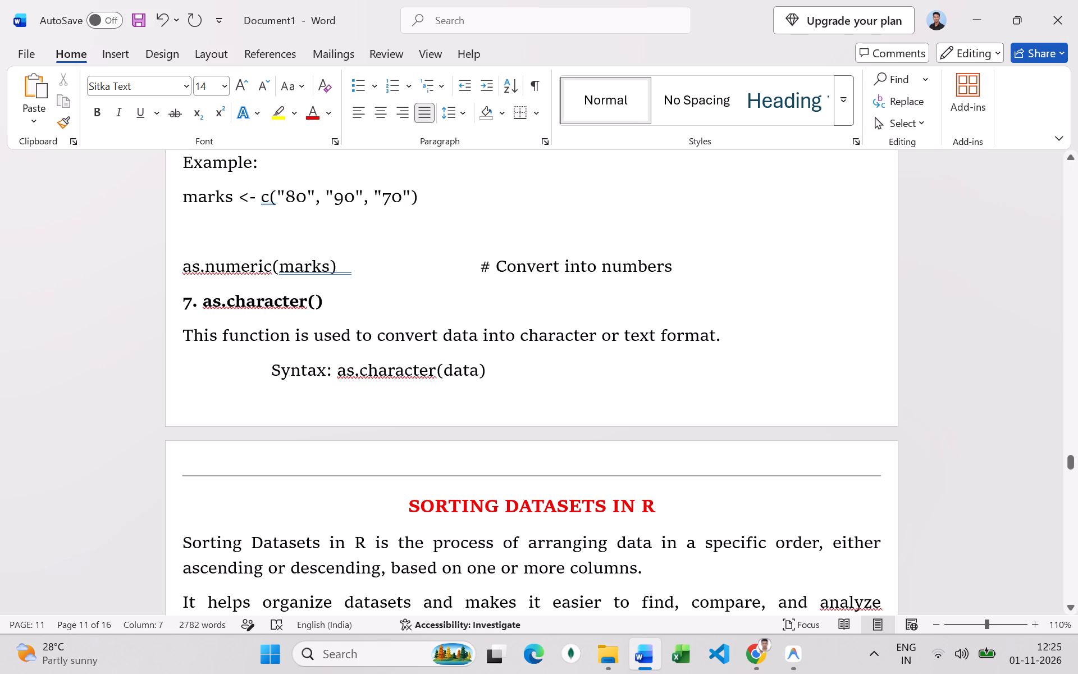
Delete the Example block with the marks vector and conversion call under as.numeric().
scroll(219, 400, "up", 1)
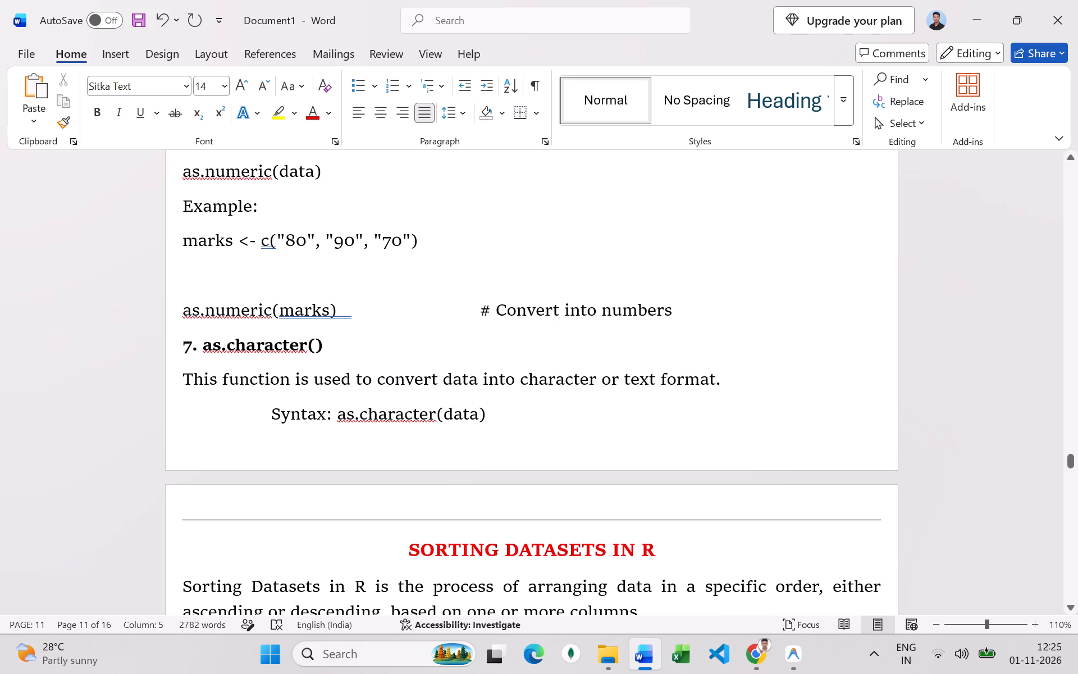
scroll(249, 404, "up", 2)
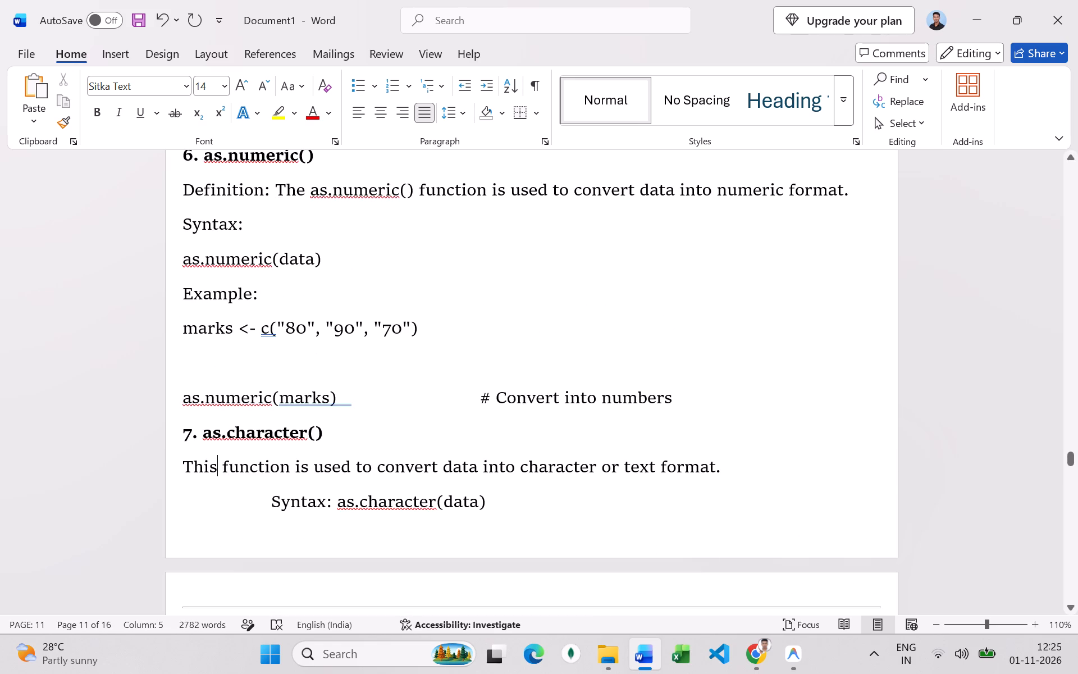
left_click_drag(679, 397, 226, 340)
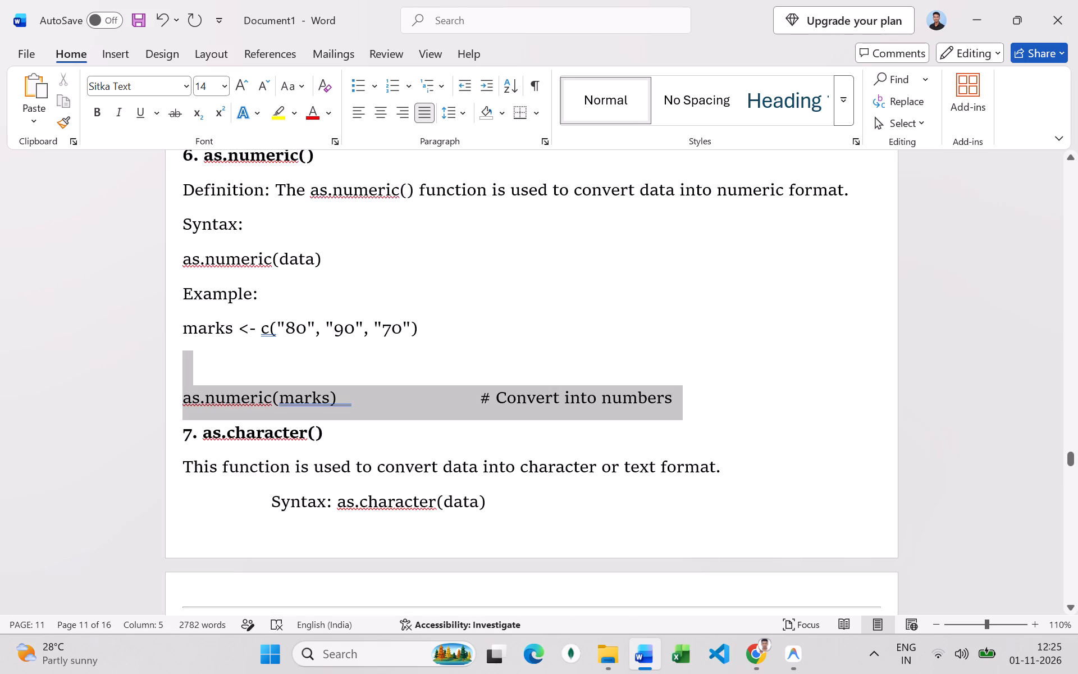
left_click_drag(226, 340, 121, 300)
key("BackSpace")
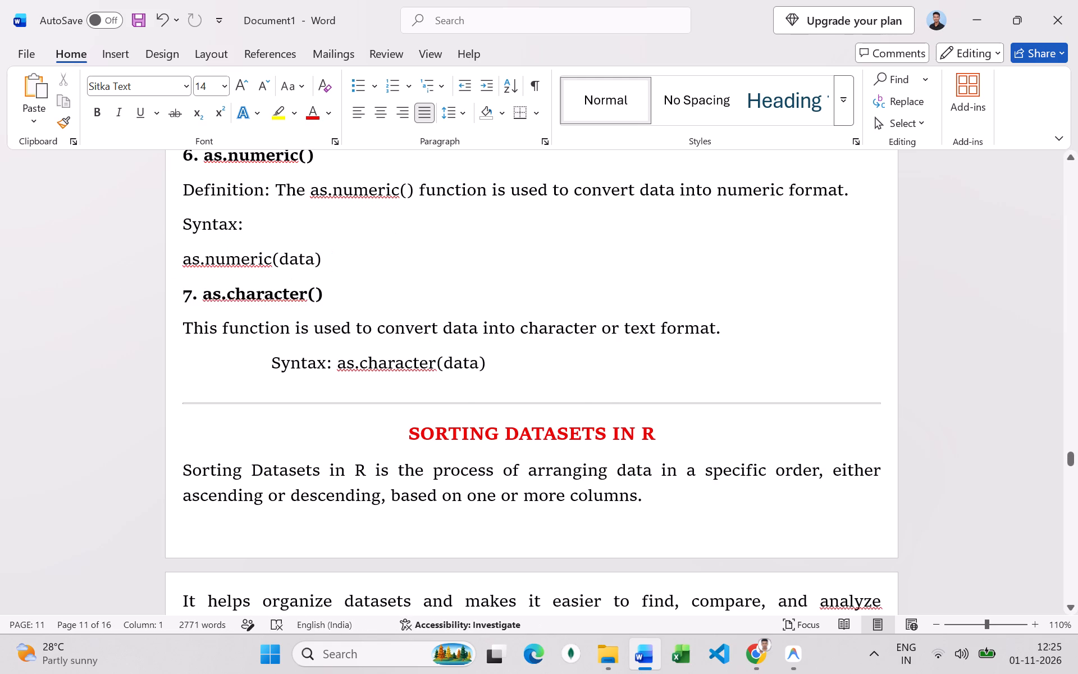
Join the as.numeric(data) code to its Syntax label on one line and indent that line two levels.
left_click(177, 256)
key("BackSpace")
key("space")
left_click(175, 218)
key("Tab")
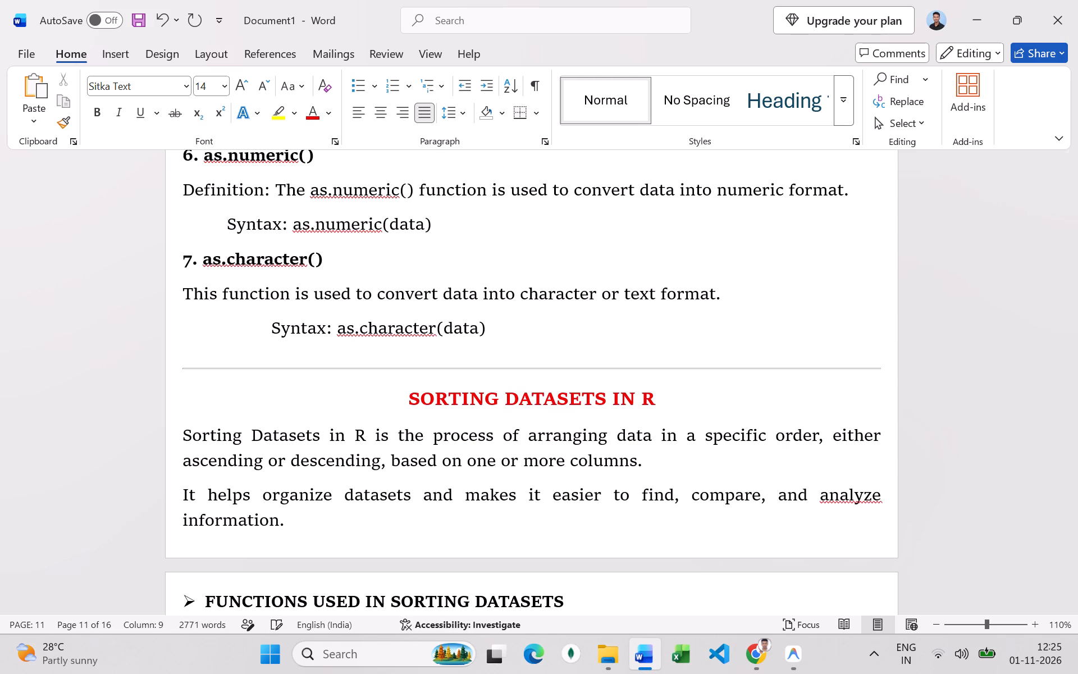
key("Tab")
Replace "Definition: The as.numeric()" with "This" at the start of the as.numeric() description, and copy the new word.
left_click_drag(413, 198, 244, 189)
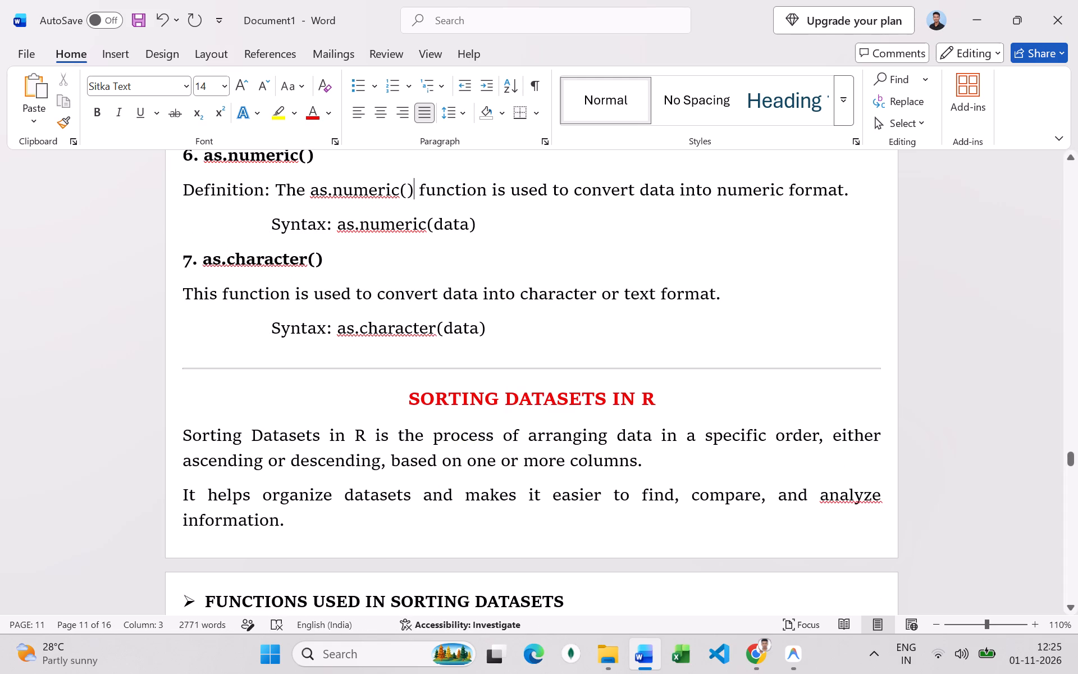
left_click_drag(244, 189, 187, 189)
type("This")
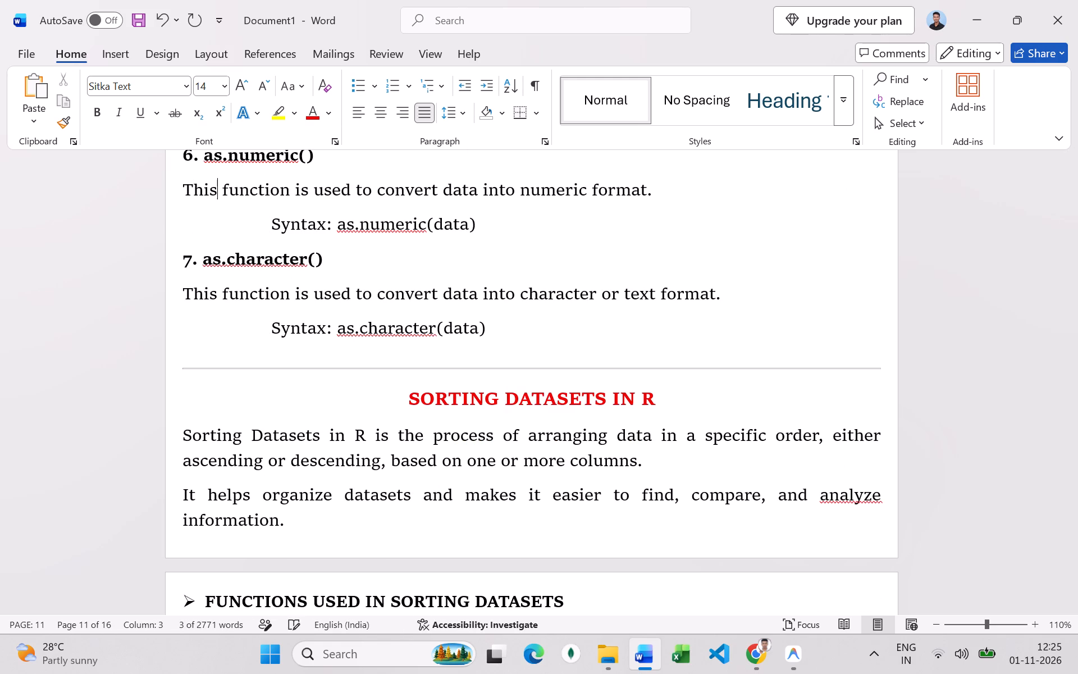
left_click_drag(218, 193, 170, 192)
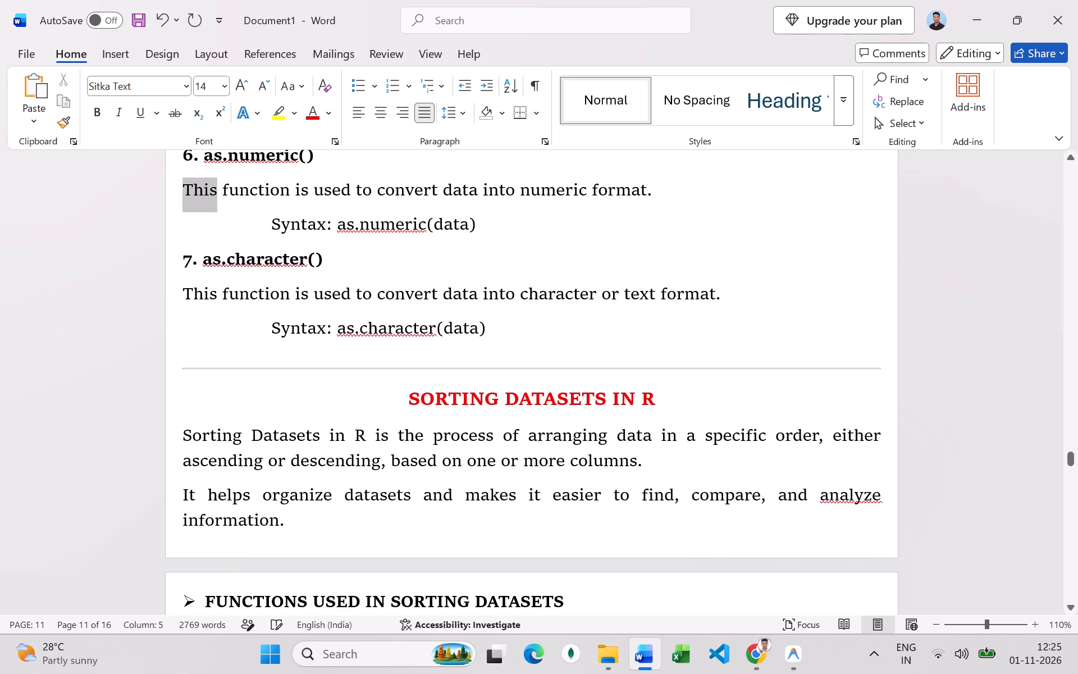
key("ctrl+c")
Move the as.numeric() and as.character() descriptions up onto their heading lines, adding a colon after each function name.
left_click(179, 184)
key("BackSpace")
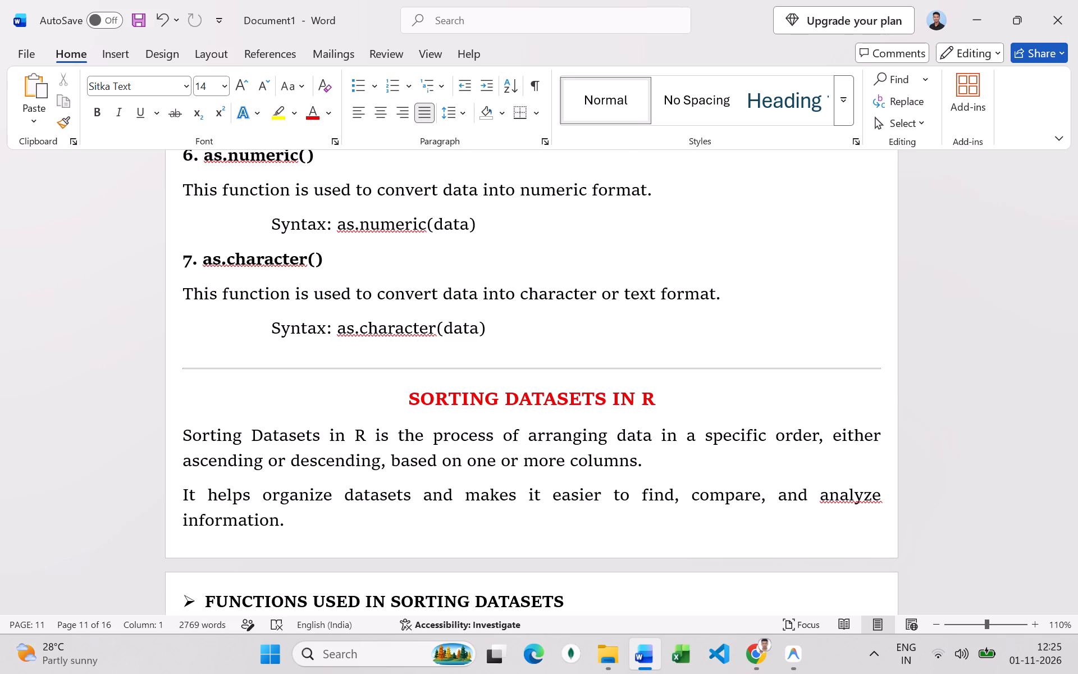
type(":")
key("space")
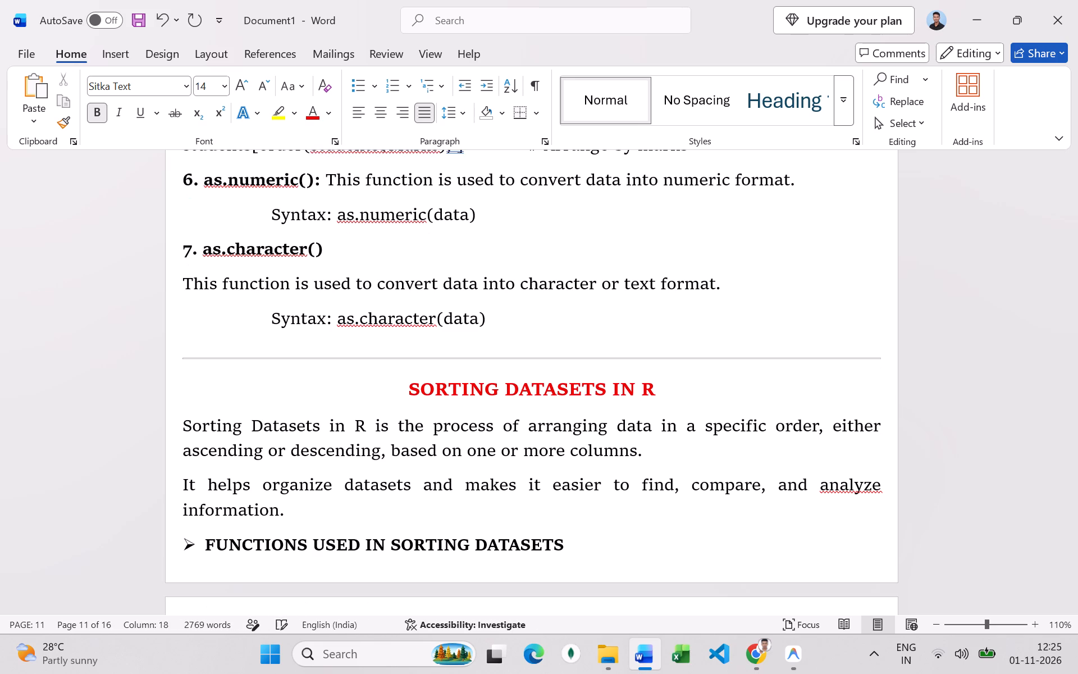
left_click(185, 284)
key("BackSpace")
type(":")
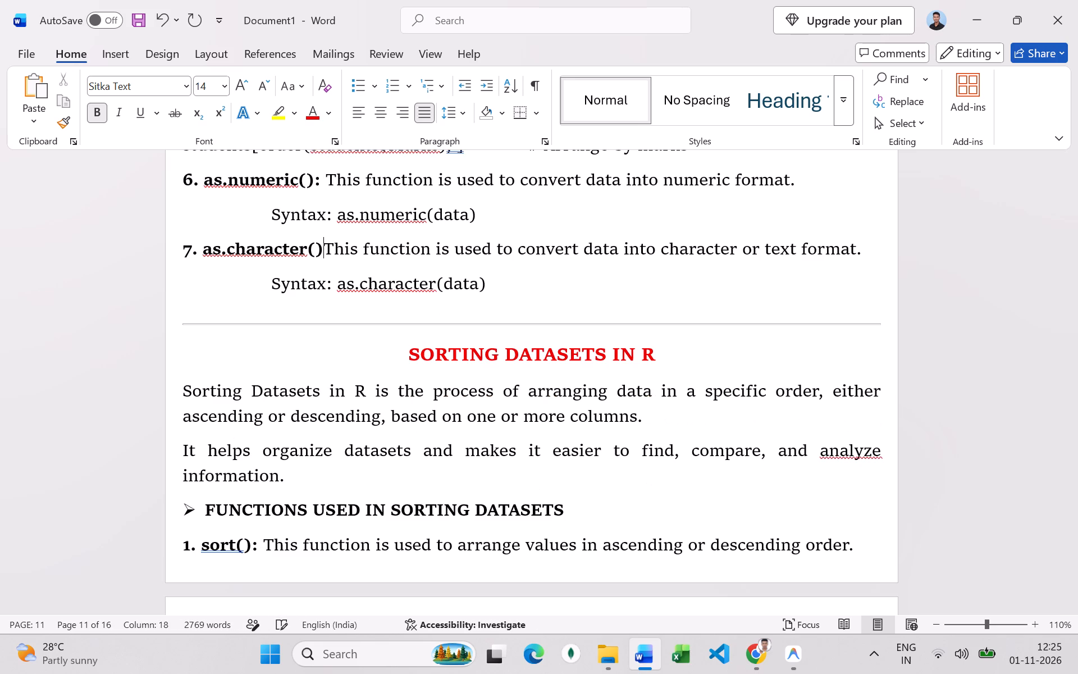
Add a space between the as.character() heading's colon and its description.
key("space")
Delete the Example block with the students ordering code under order().
scroll(195, 286, "up", 3)
scroll(196, 286, "down", 1)
scroll(196, 283, "up", 1)
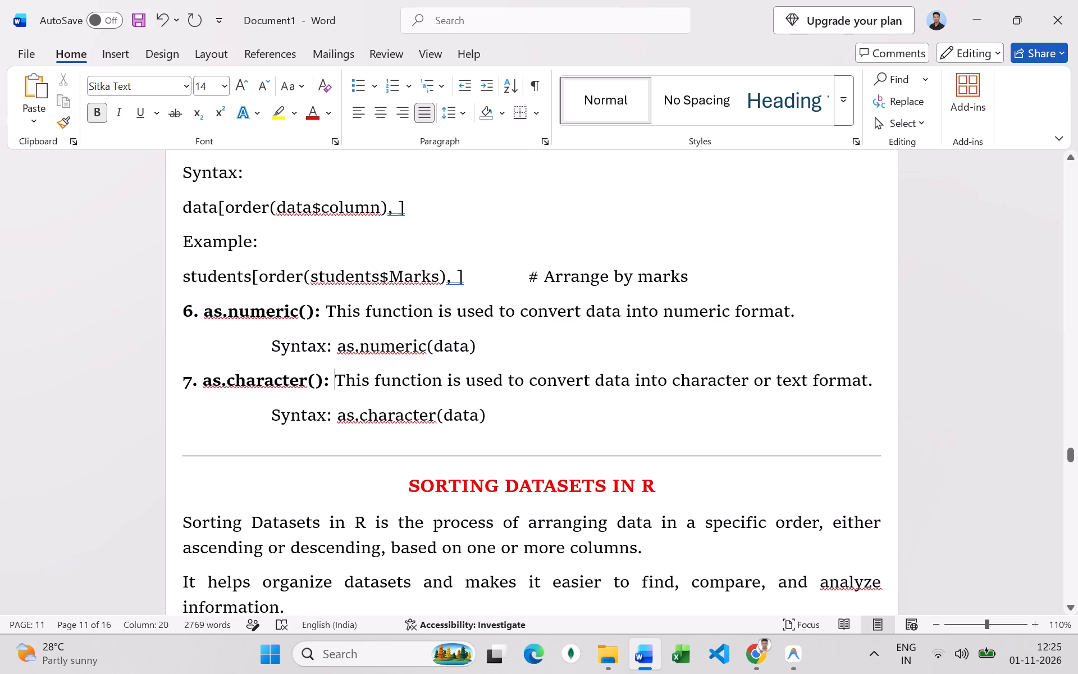
left_click_drag(679, 279, 193, 239)
key("BackSpace")
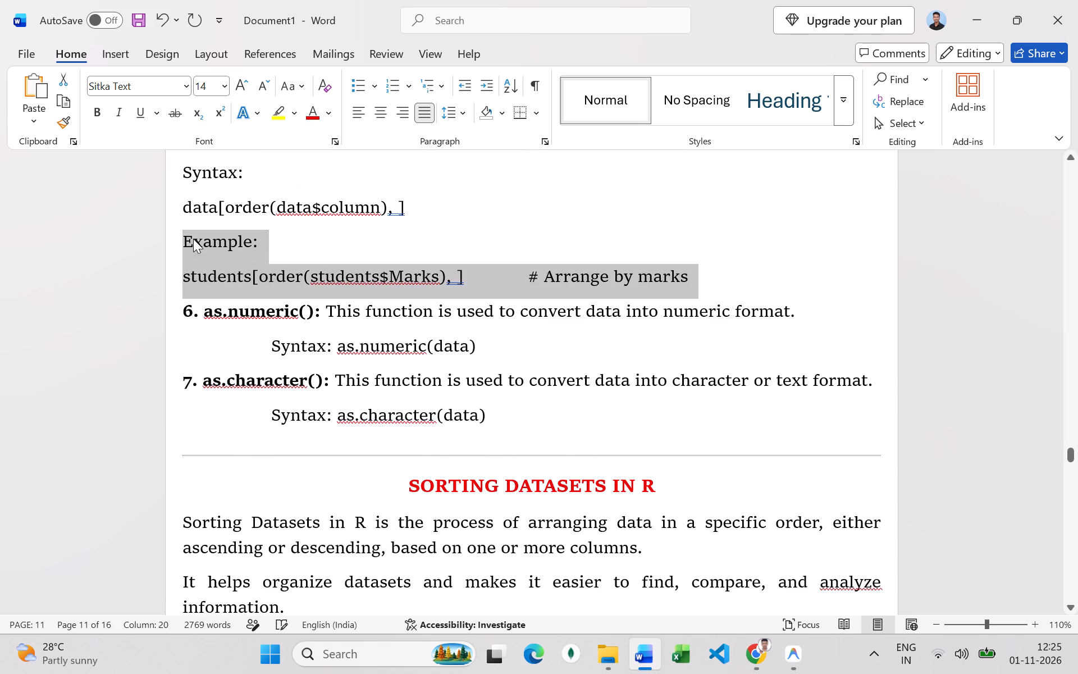
Join the data[order(data$column), ] code to its Syntax label as "Syntax: " on one line and indent that line two levels.
left_click(186, 216)
key("BackSpace")
key("BackSpace")
key("space")
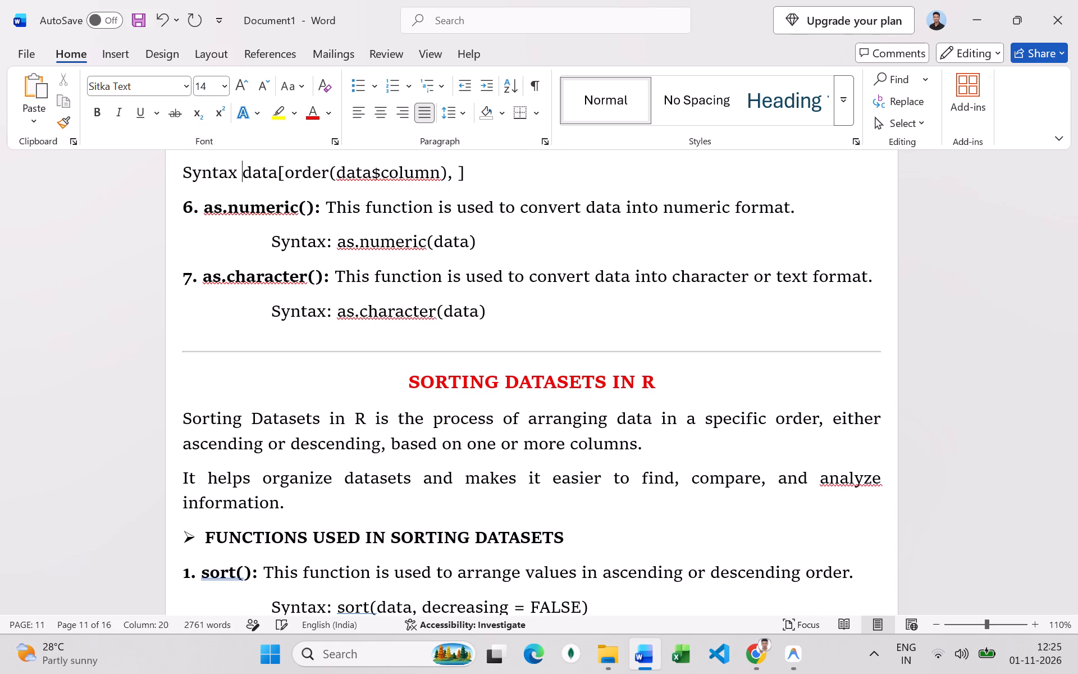
key("BackSpace")
type(":")
key("space")
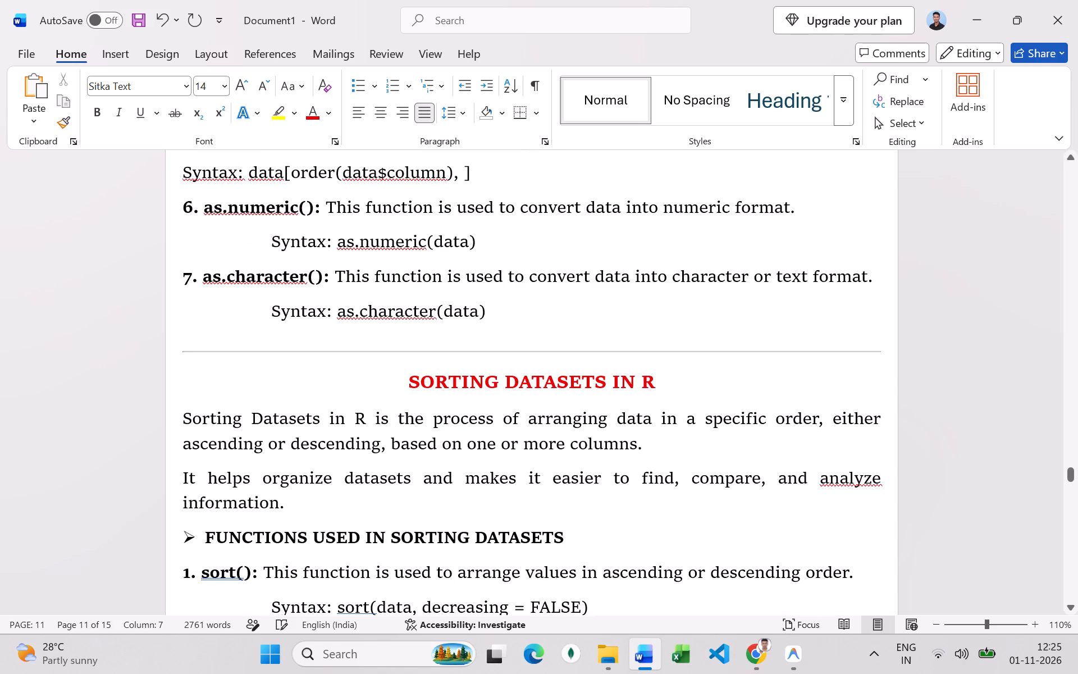
left_click(184, 169)
key("Tab")
key("Tab")
Replace "Definition: The order()" with the copied "This" at the start of the order() description, keeping single spacing.
scroll(199, 210, "up", 5)
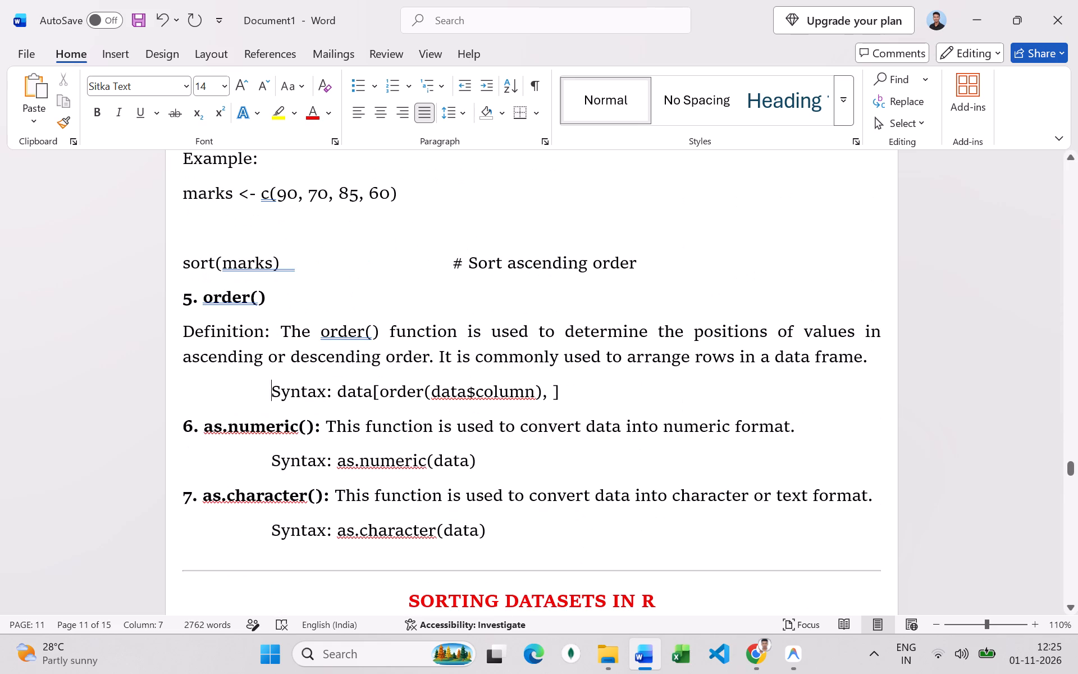
left_click_drag(455, 332, 384, 344)
left_click_drag(384, 344, 166, 335)
key("ctrl+v")
key("space")
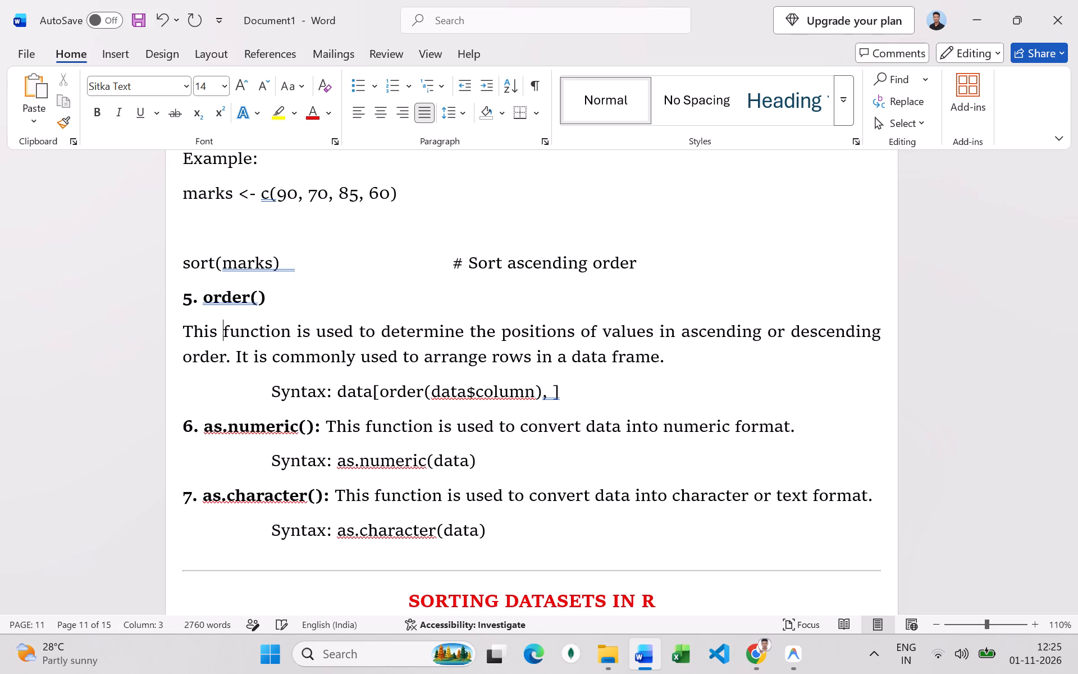
key("BackSpace")
left_click_drag(690, 368, 239, 370)
left_click(183, 335)
Delete the Example block with the marks vector and sort(marks) call under sort() in the Data Transformation section.
scroll(240, 342, "up", 4)
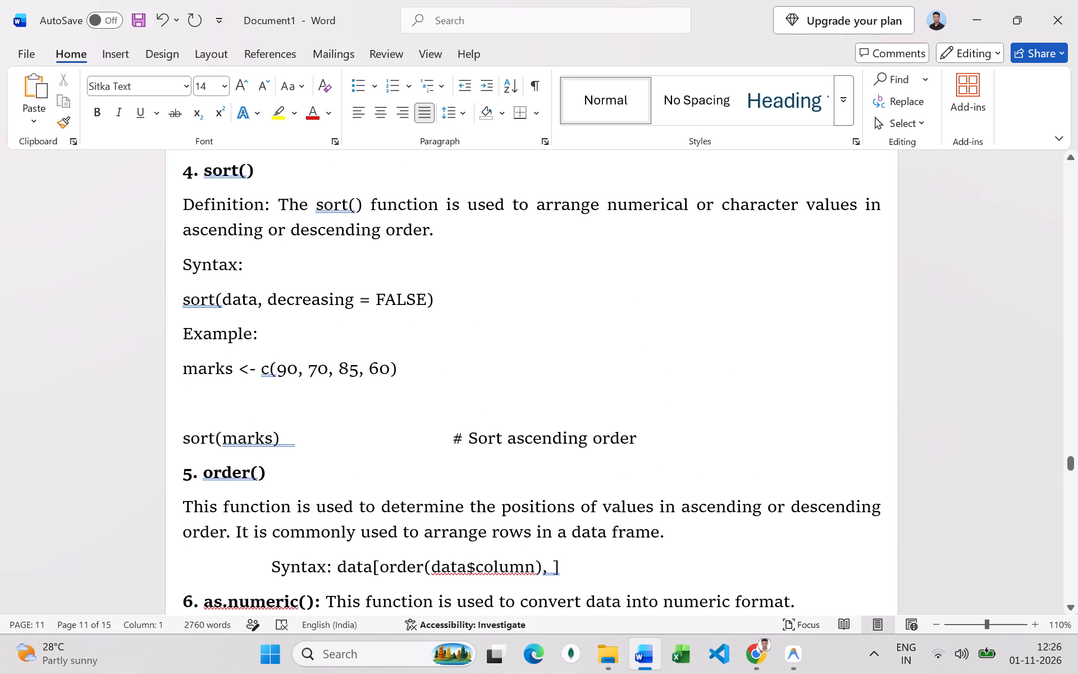
left_click_drag(644, 441, 156, 334)
key("BackSpace")
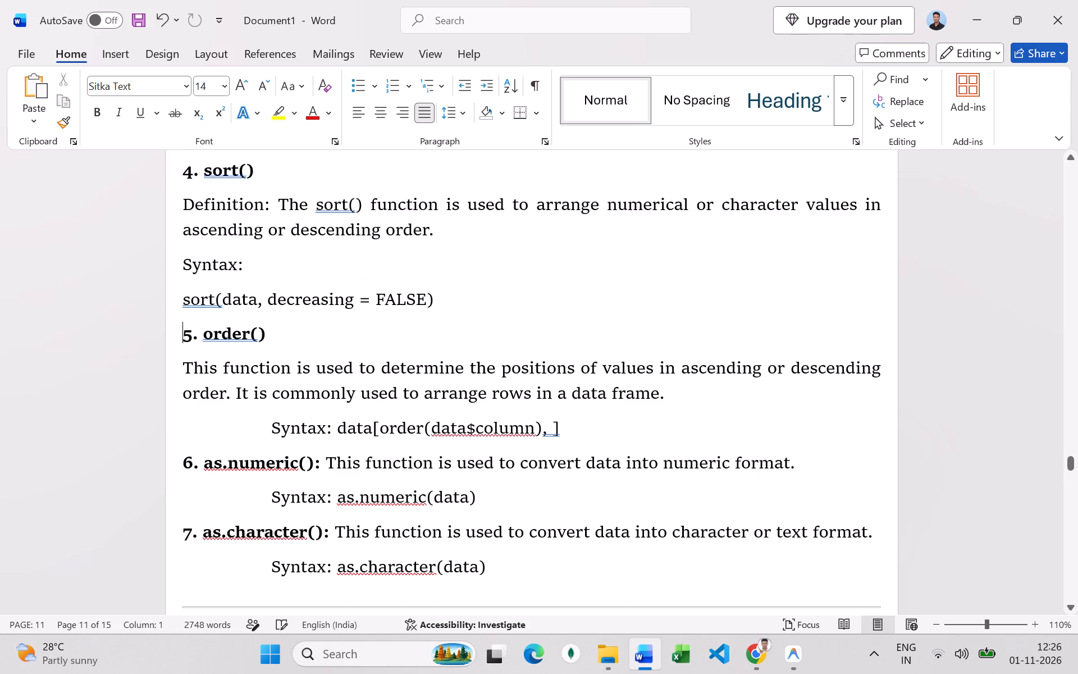
Join the sort(data, decreasing = FALSE) code to its Syntax label on one line and indent that line two levels.
left_click(176, 293)
key("BackSpace")
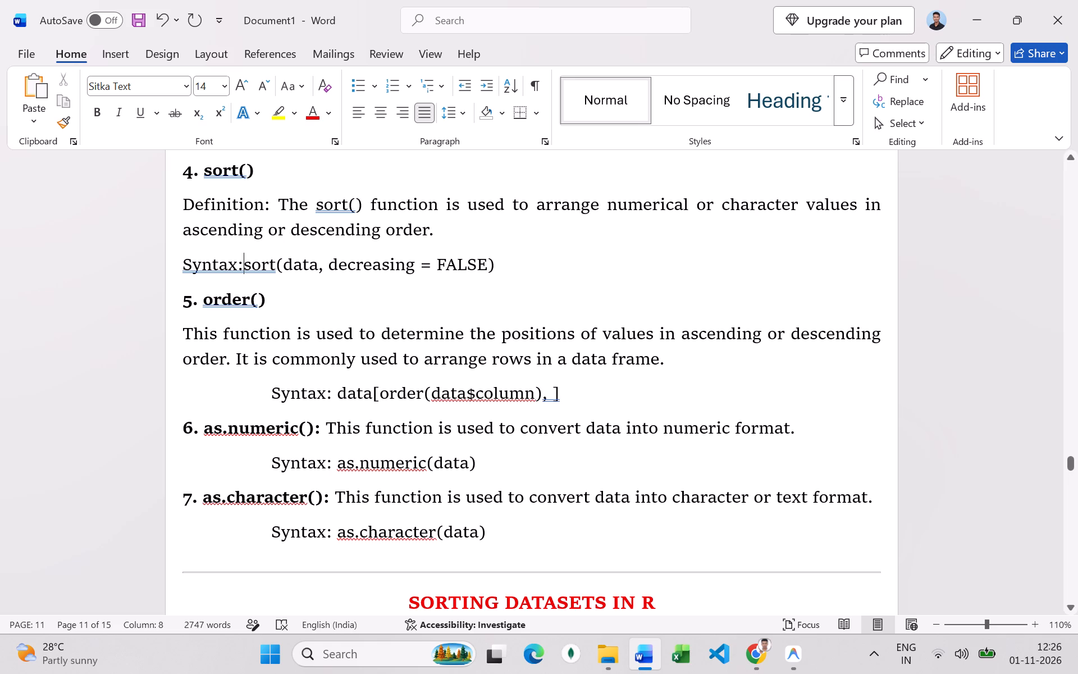
key("space")
left_click(178, 261)
left_click(489, 84)
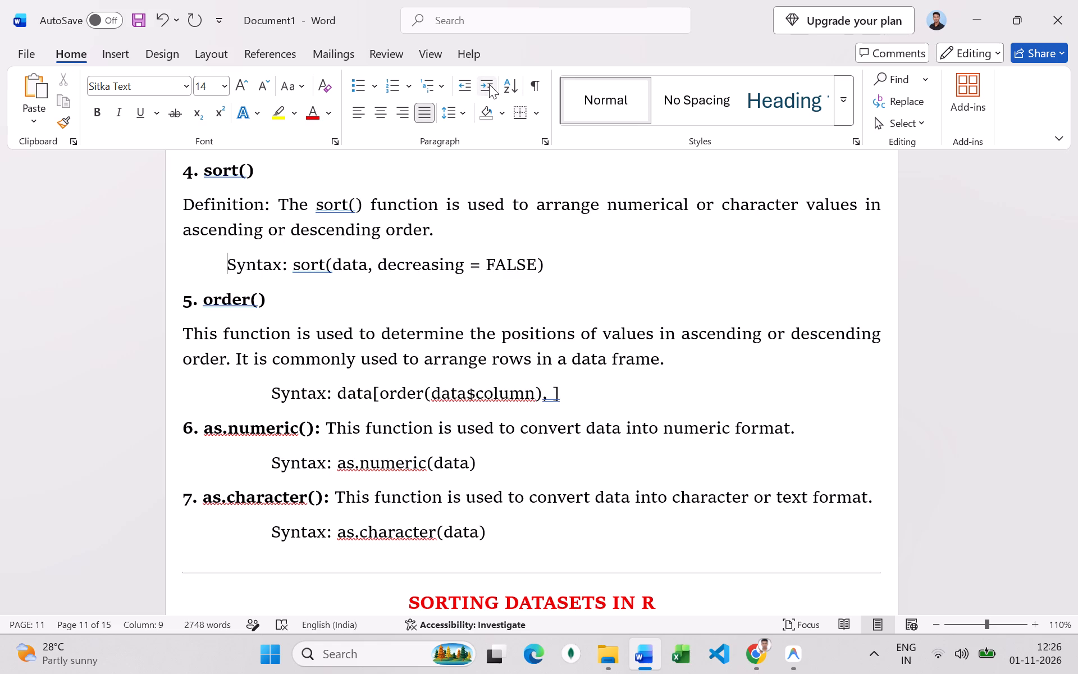
left_click(491, 84)
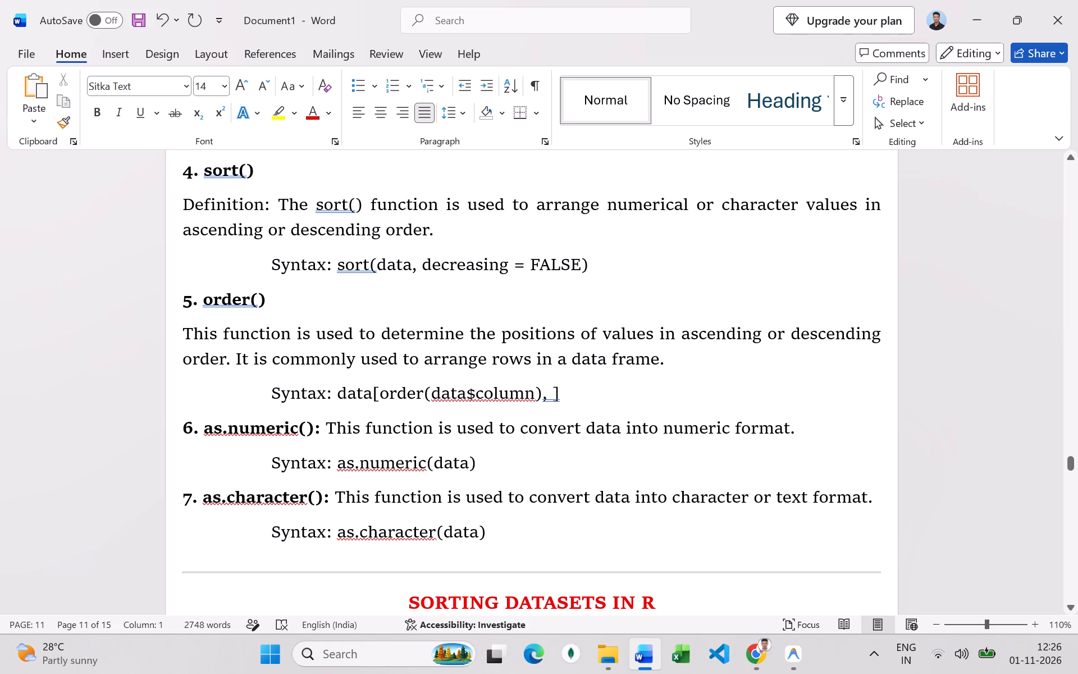
Replace "Definition: The sort()" with "This" and move the description up onto the sort() heading line after a colon and space.
left_click_drag(363, 202, 210, 215)
key("ctrl+v")
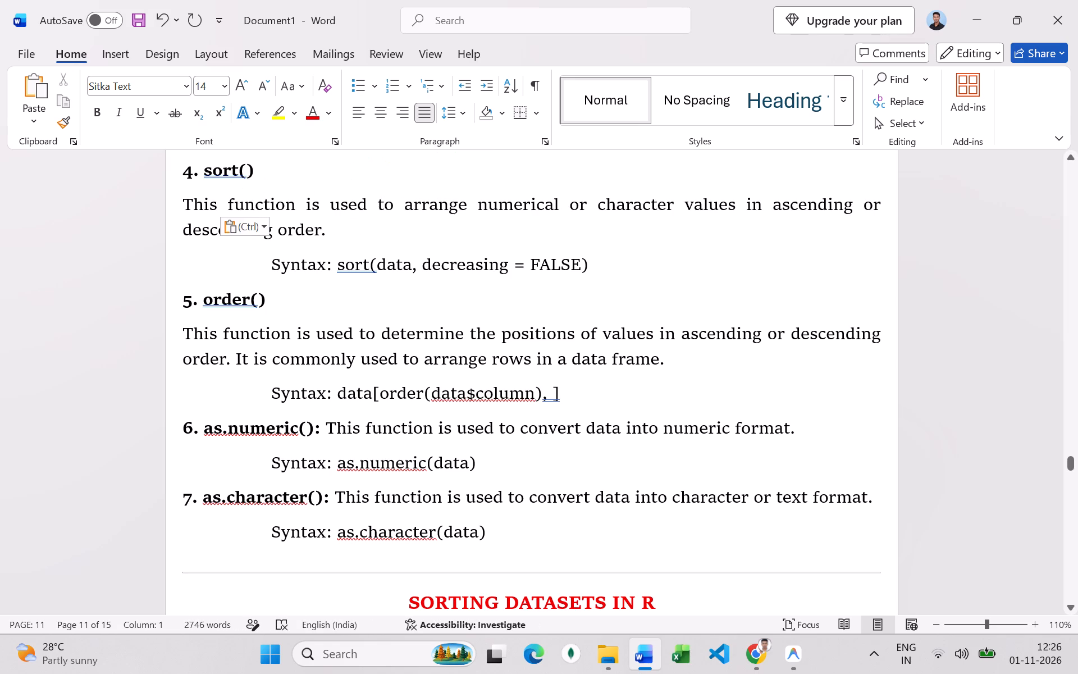
left_click(388, 236)
left_click(186, 208)
key("BackSpace")
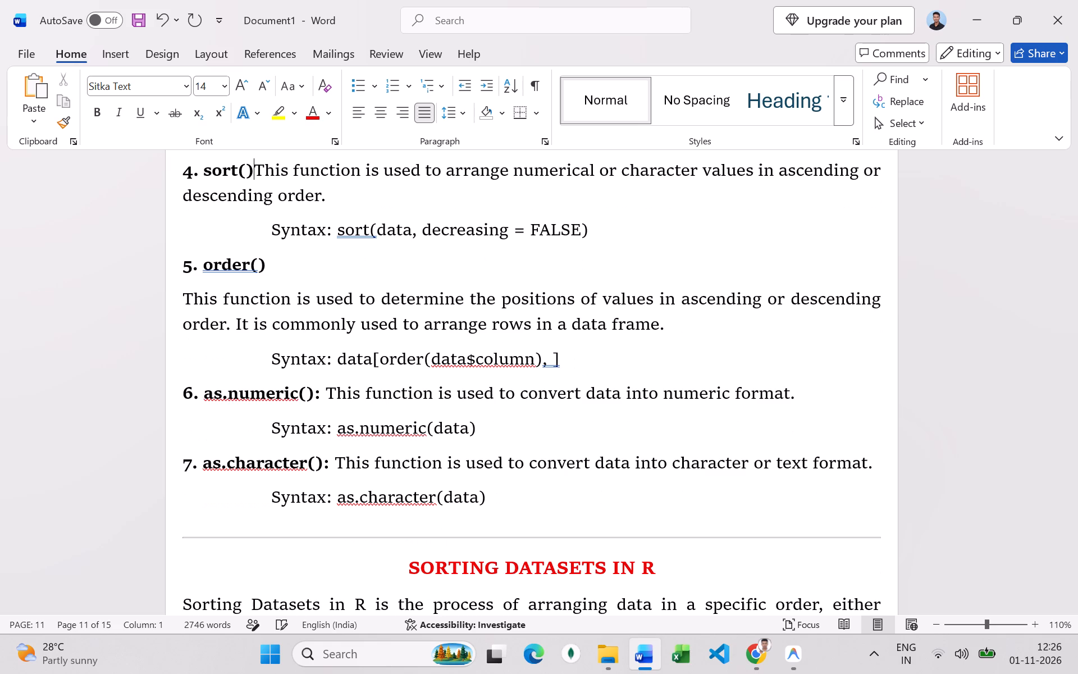
type(":")
key("space")
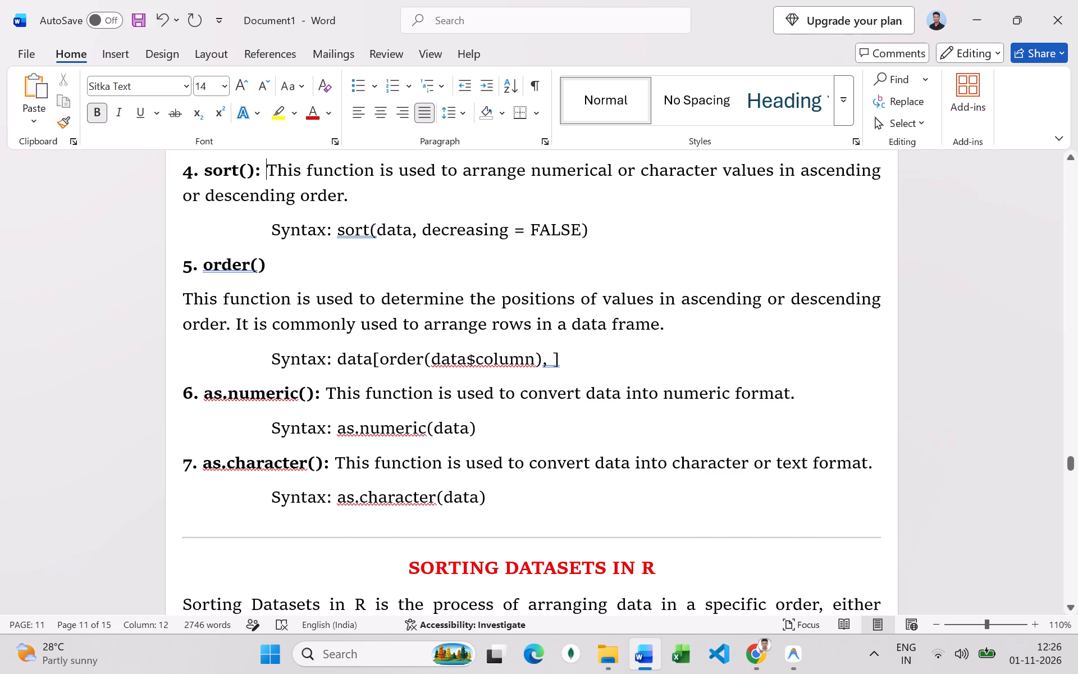
Delete the Example block with the Pass/Fail check under ifelse().
scroll(386, 261, "up", 2)
scroll(342, 275, "up", 3)
left_click_drag(689, 356, 572, 356)
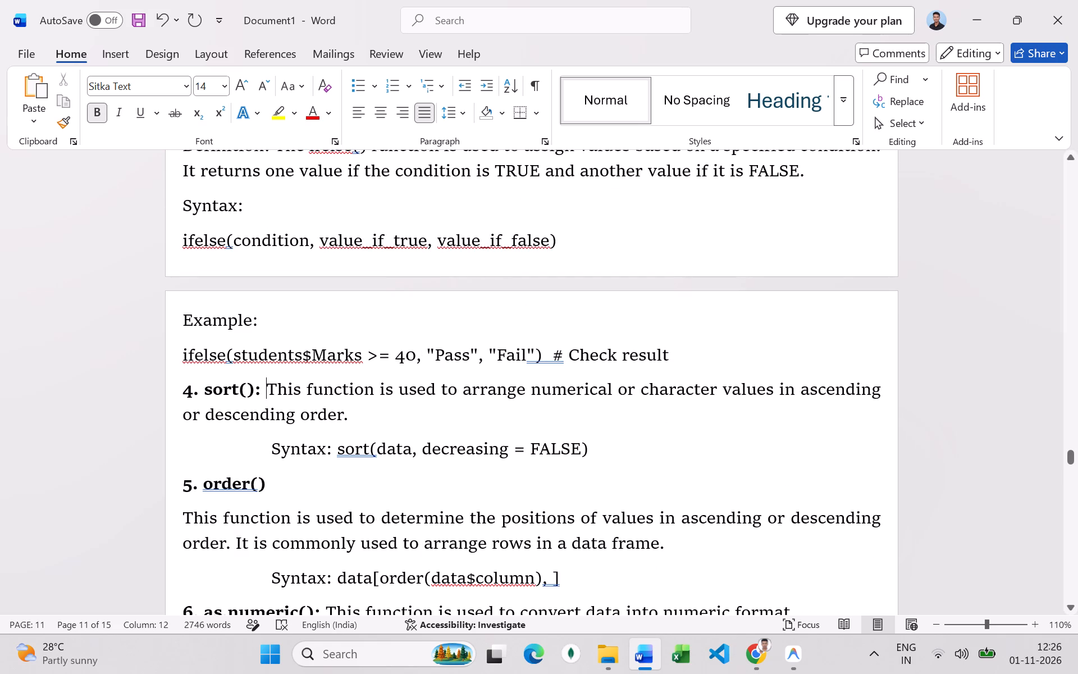
left_click_drag(572, 356, 186, 312)
key("BackSpace")
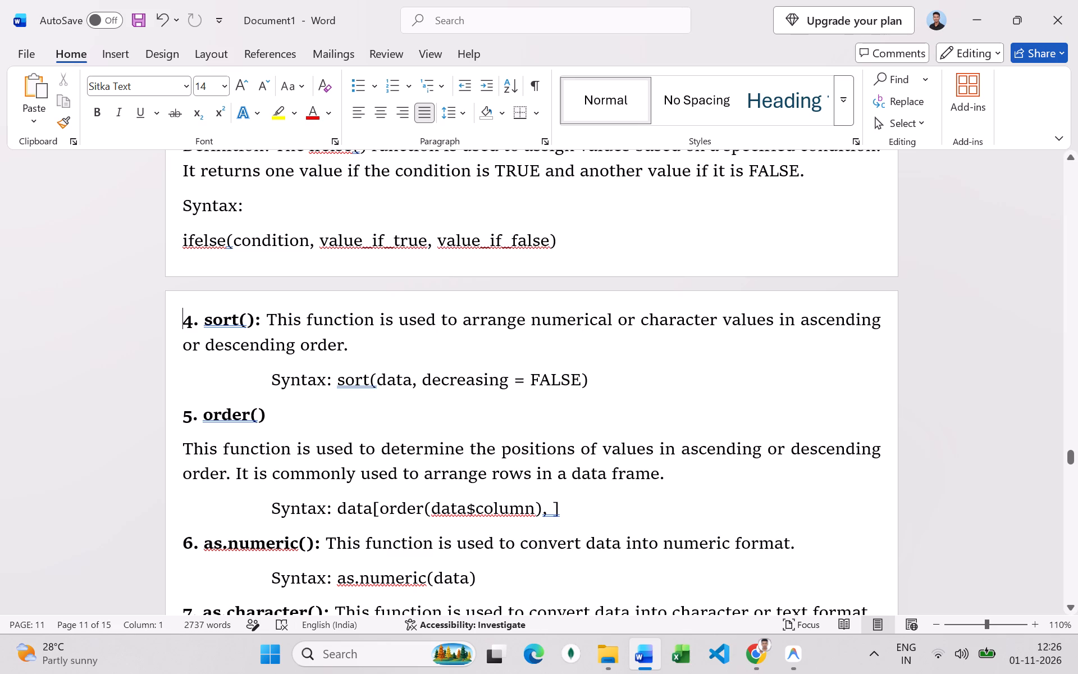
Join the ifelse(condition, value_if_true, value_if_false) code to its Syntax label on one line and indent that line two levels.
scroll(269, 372, "up", 1)
scroll(269, 372, "down", 1)
scroll(269, 372, "up", 1)
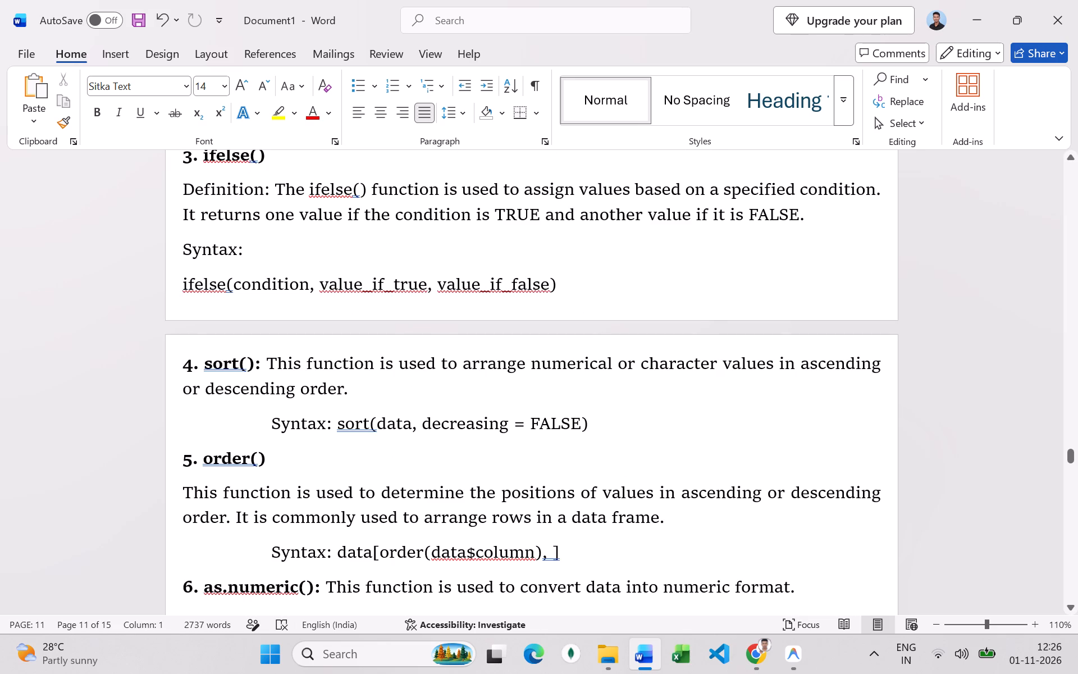
left_click(177, 284)
key("BackSpace")
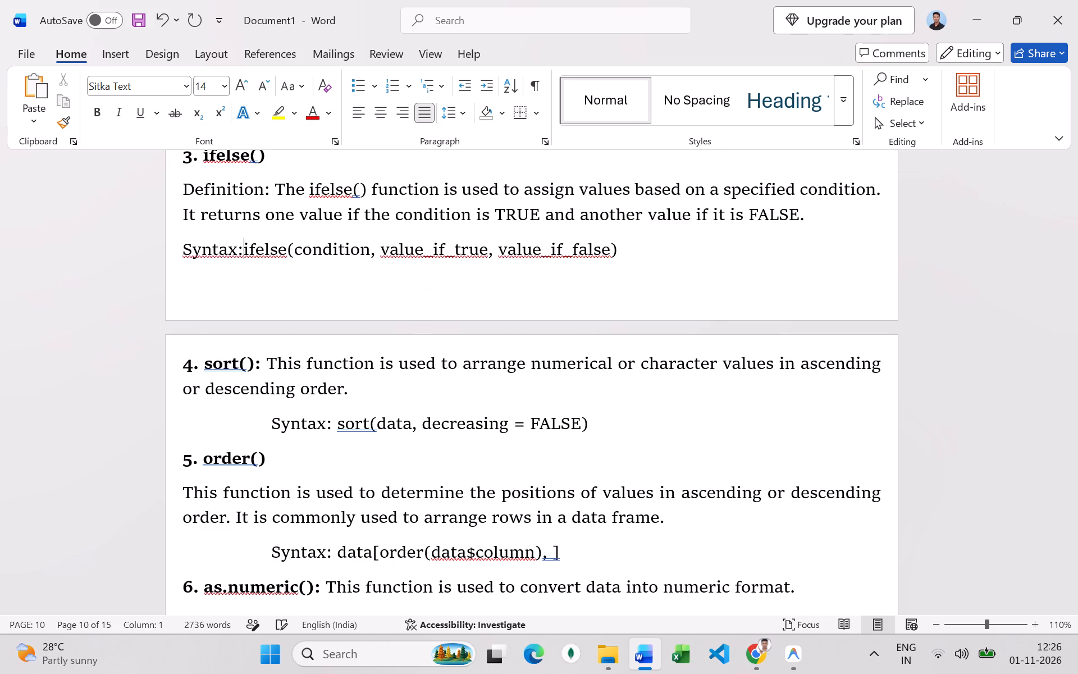
key("space")
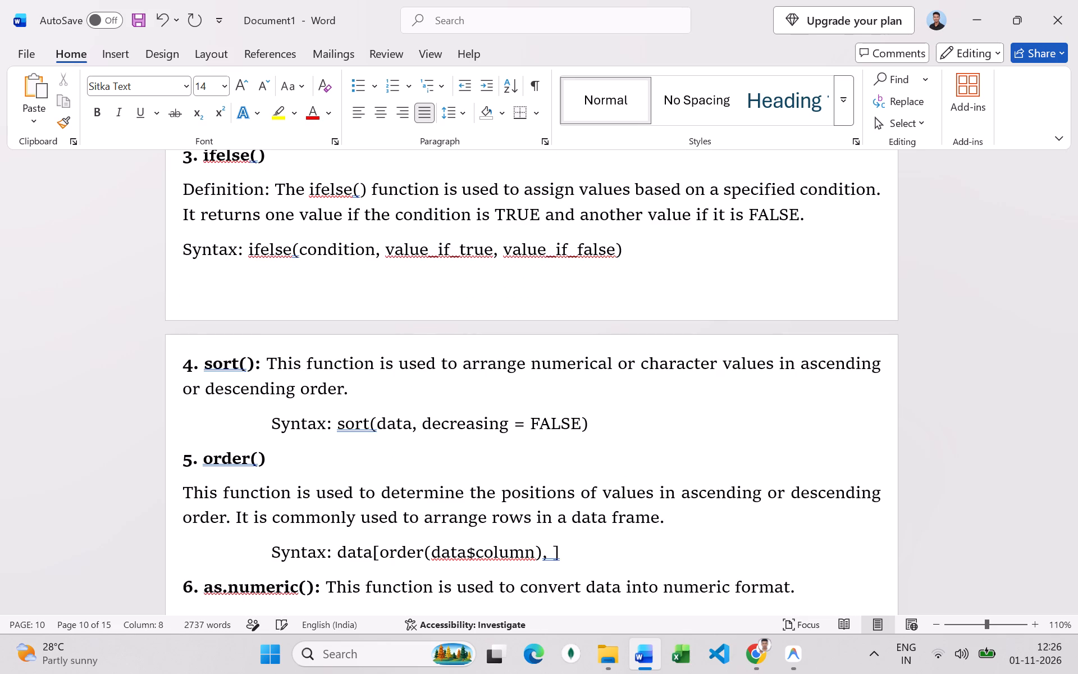
left_click(182, 252)
left_click(496, 89)
left_click(494, 87)
Replace "Definition: The ifelse()" with the copied "This" at the start of the ifelse() description.
scroll(310, 340, "down", 3)
scroll(310, 340, "up", 2)
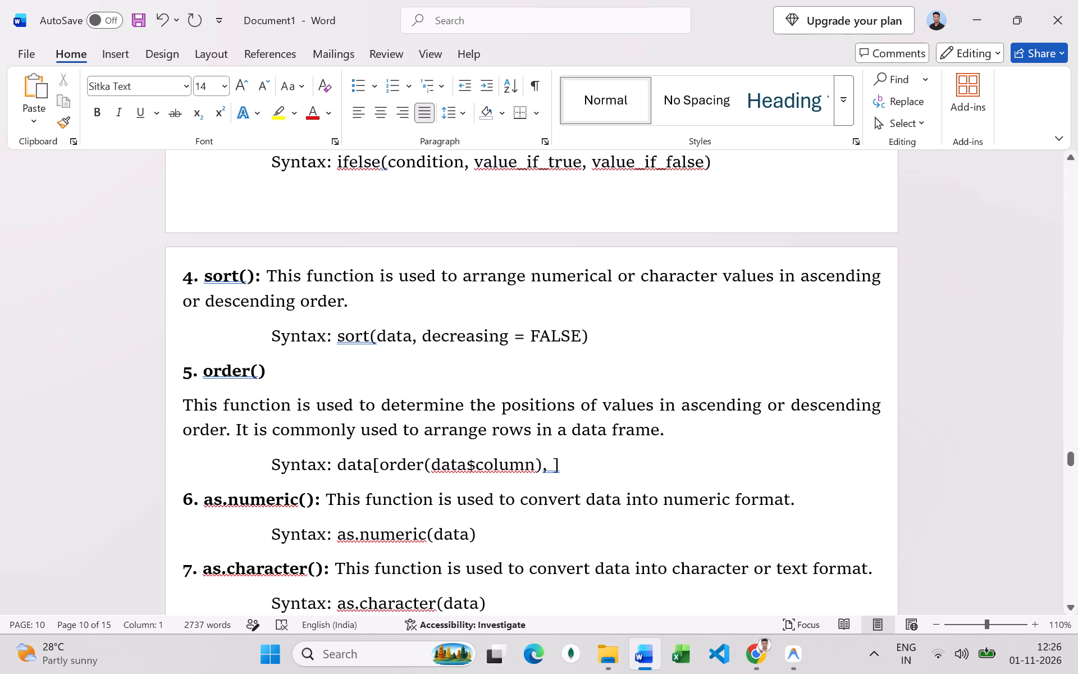
scroll(330, 259, "up", 2)
left_click_drag(367, 235, 200, 231)
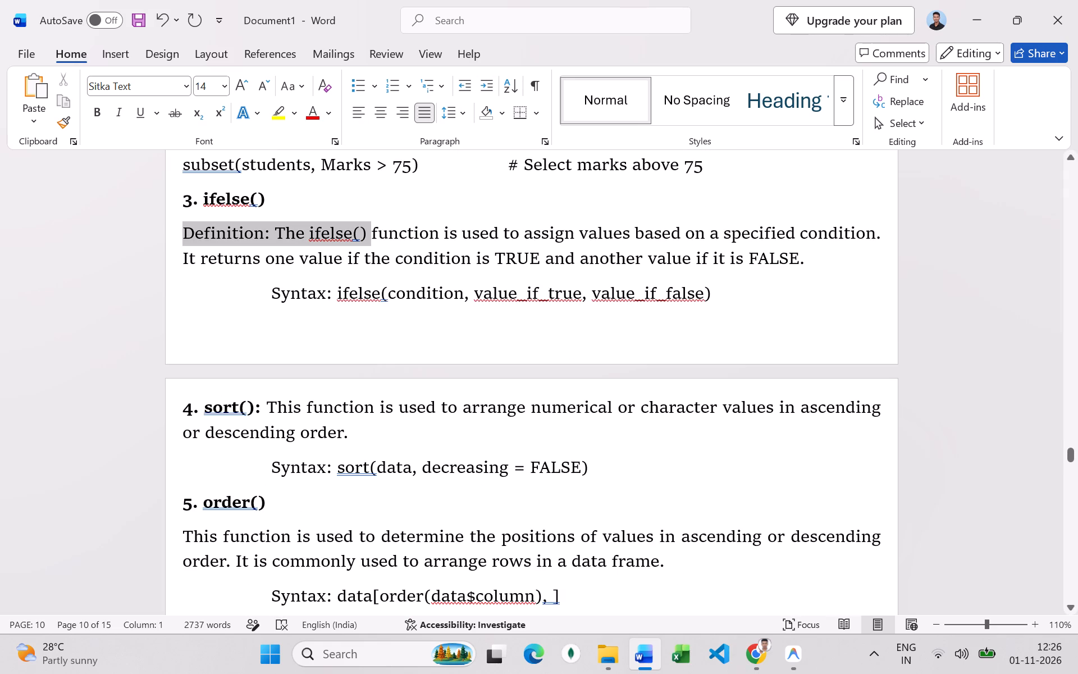
left_click_drag(200, 231, 180, 229)
key("ctrl+v")
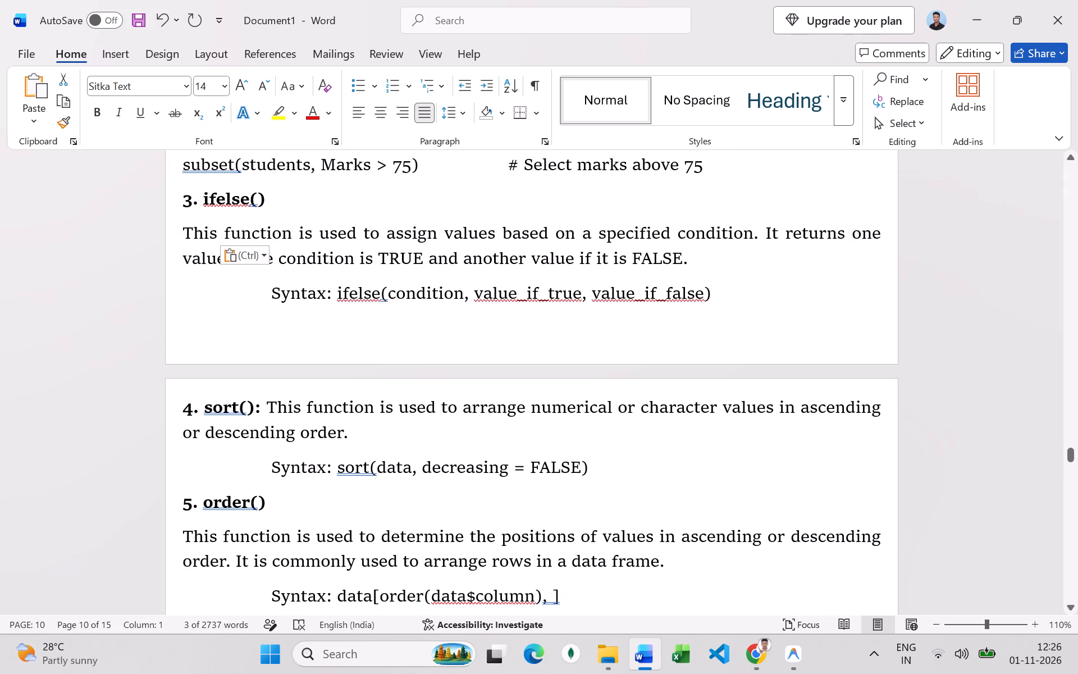
left_click(520, 318)
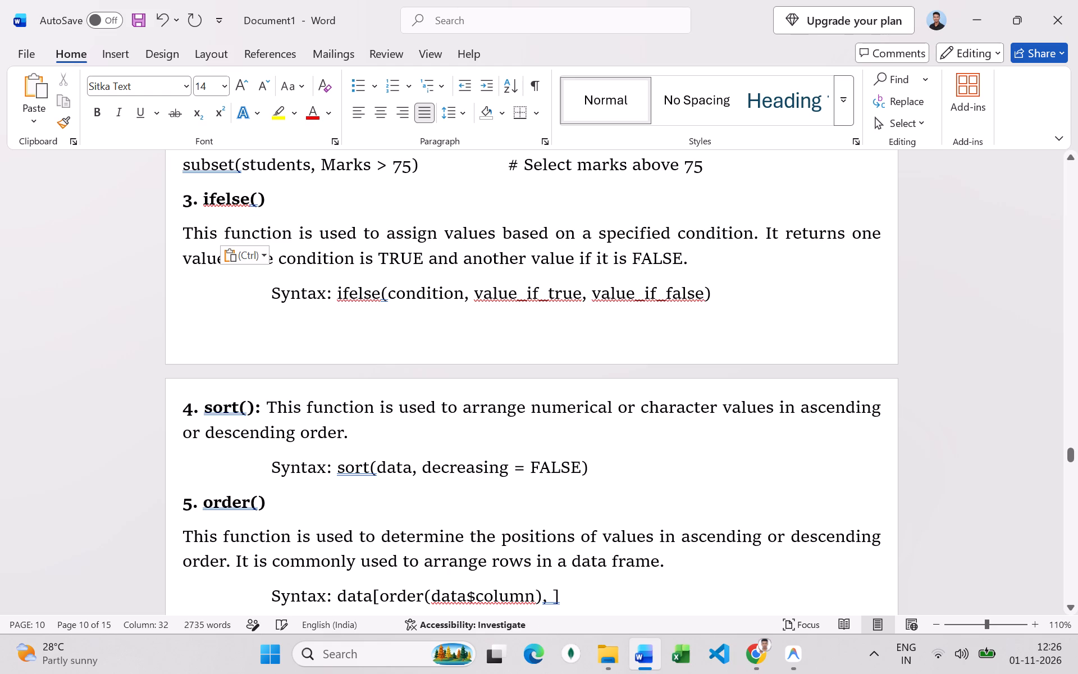
left_click(399, 231)
left_click(395, 253)
left_click(374, 352)
Delete the Example block that selects marks above 75 under subset().
scroll(376, 336, "up", 1)
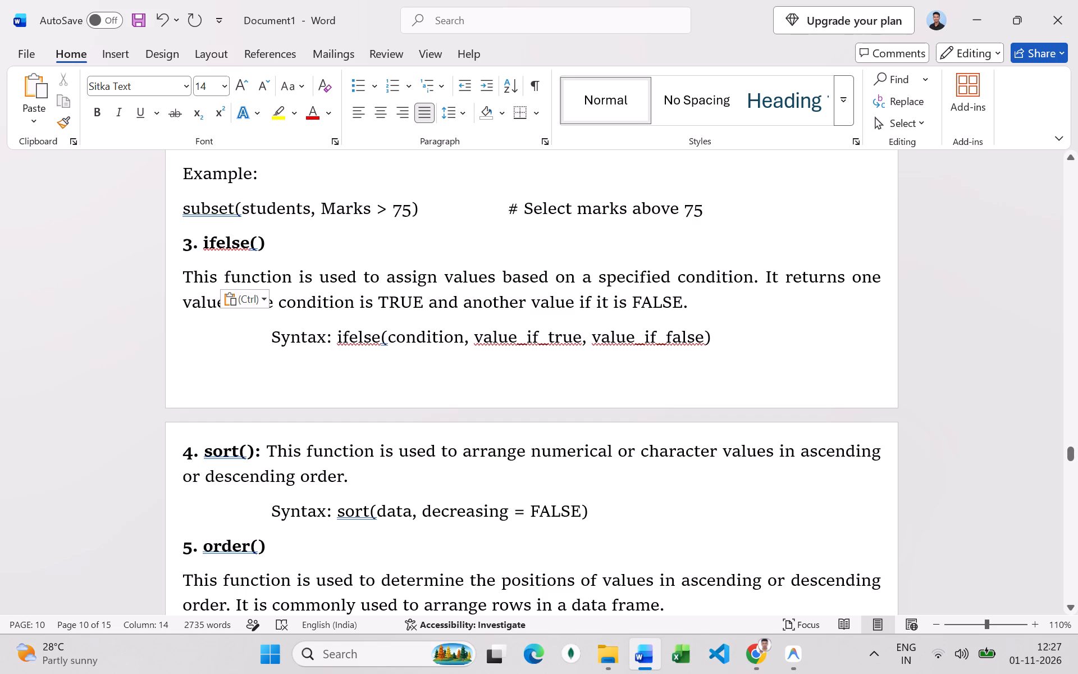
scroll(382, 275, "down", 1)
scroll(382, 276, "up", 3)
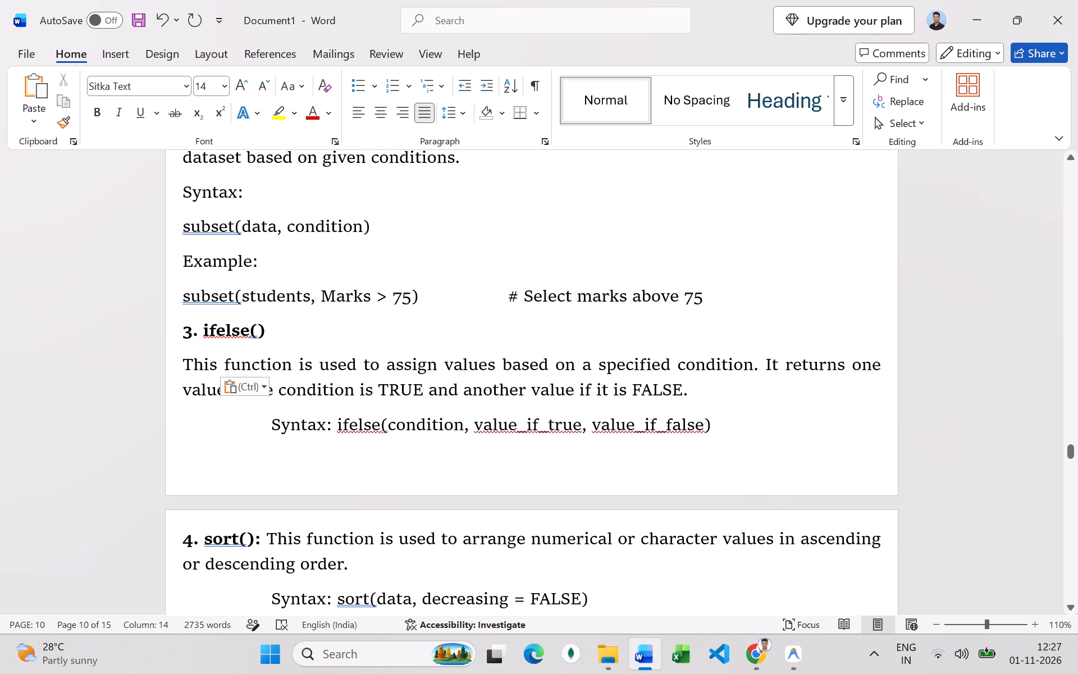
left_click_drag(719, 303, 171, 268)
key("BackSpace")
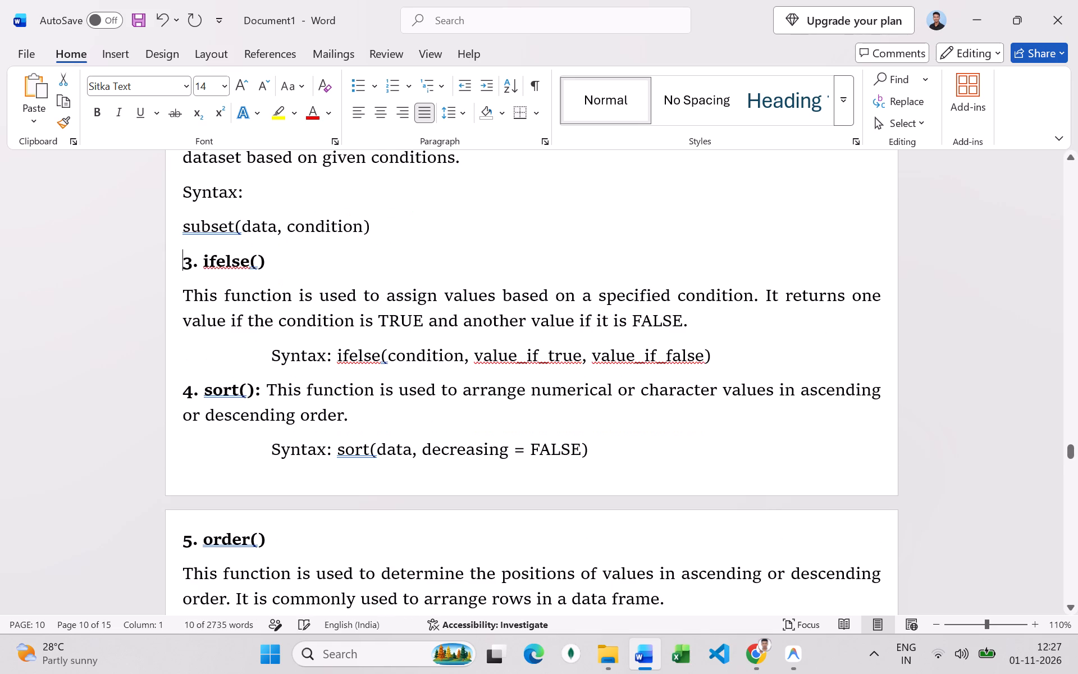
Join the subset(data, condition) code to its Syntax label on one line and indent that line two levels.
left_click(180, 234)
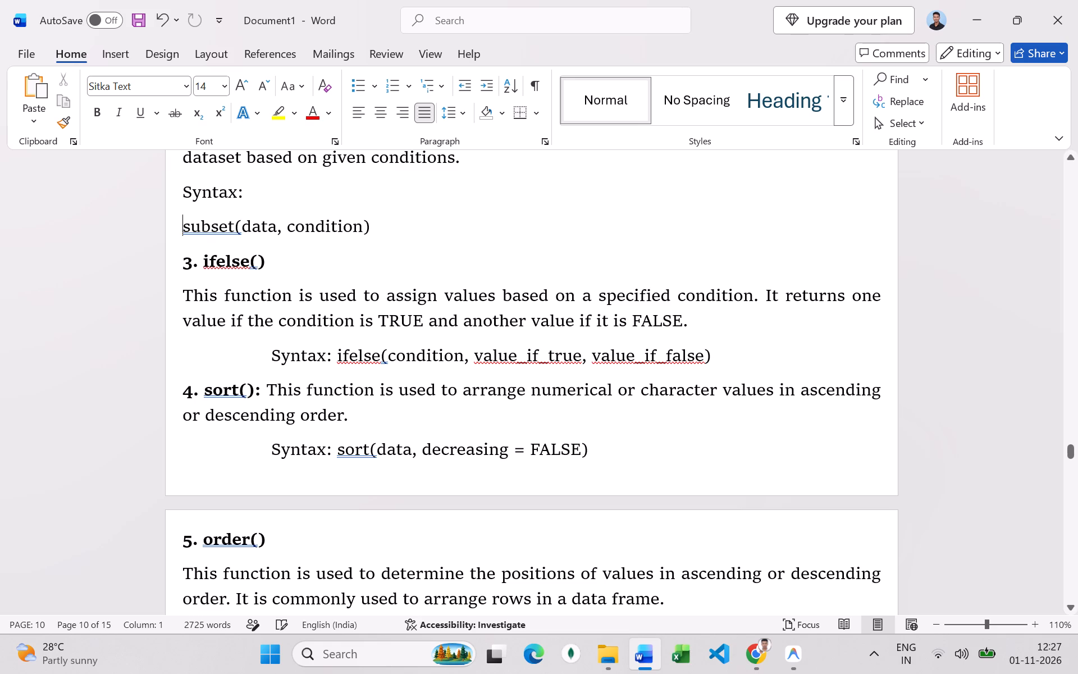
key("BackSpace")
key("space")
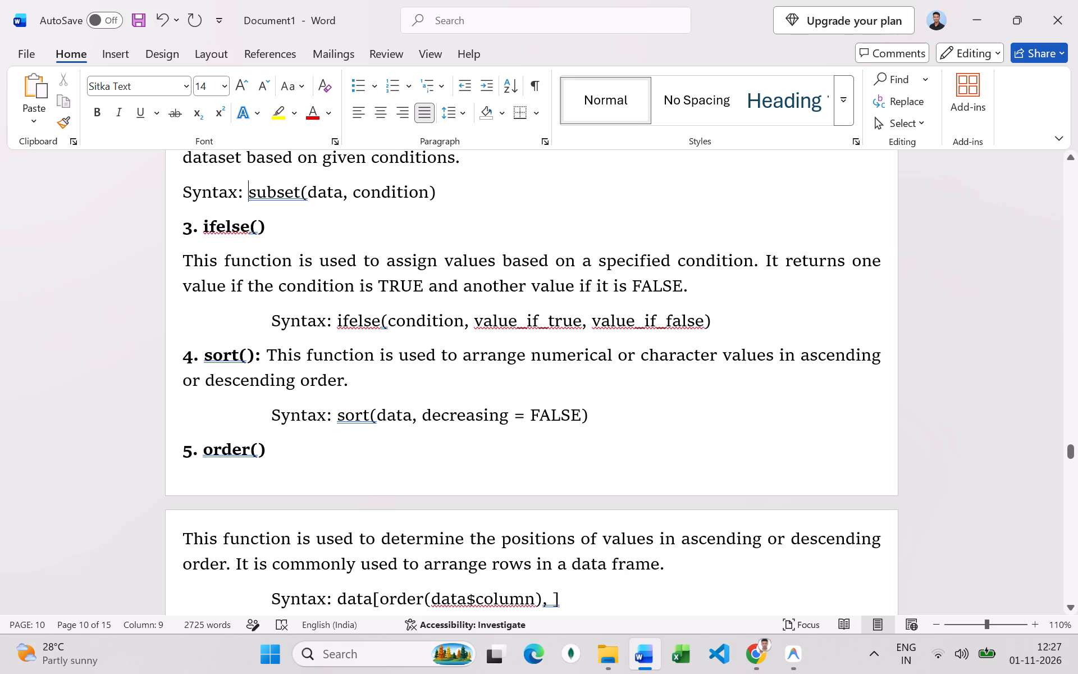
left_click(176, 207)
left_click(491, 89)
left_click(491, 89)
scroll(357, 242, "up", 5)
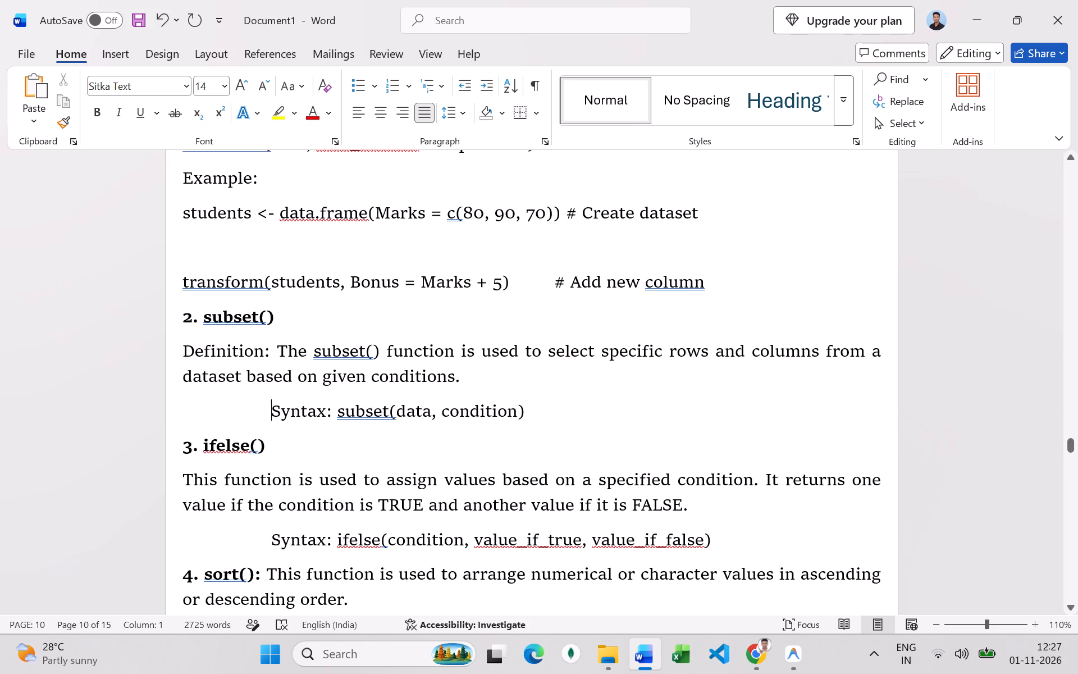
Replace "Definition: The subset()" with the copied "This" at the start of the subset() description.
left_click_drag(389, 348, 175, 349)
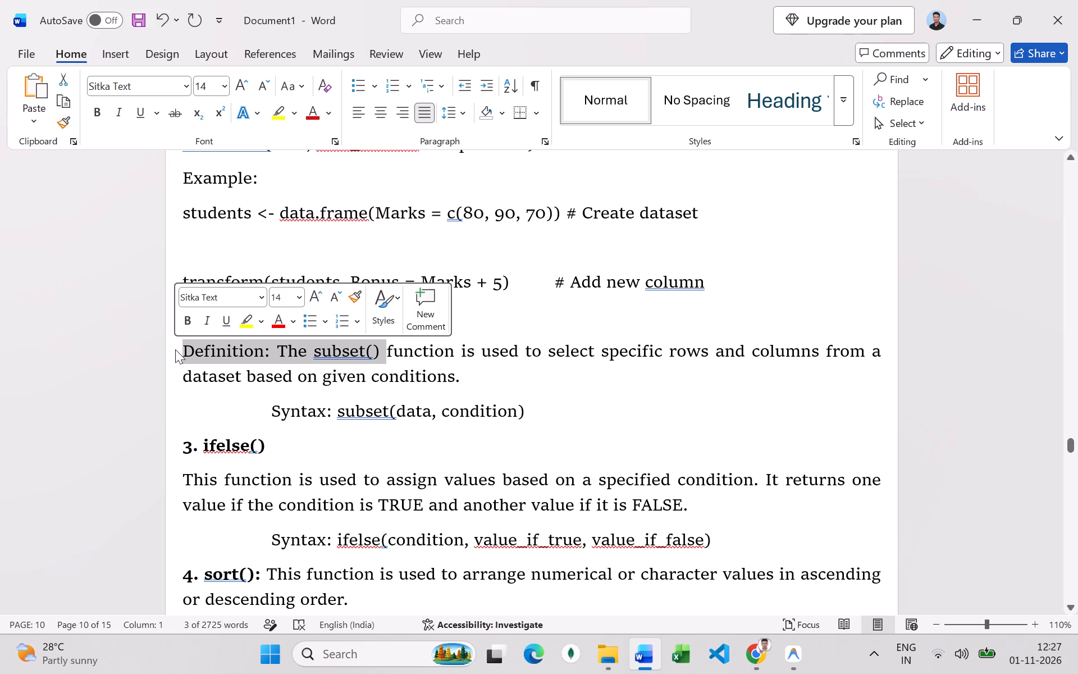
key("ctrl+v")
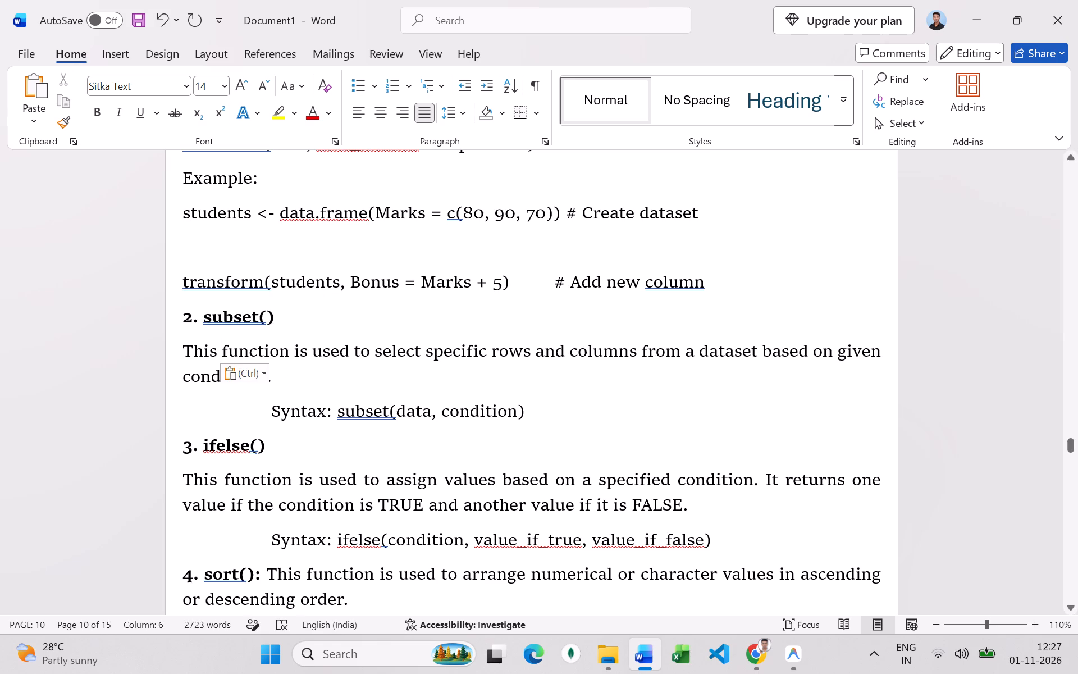
left_click(440, 391)
Delete the Example block under transform(), including the students dataset line and the Bonus column line.
scroll(341, 356, "up", 3)
left_click_drag(715, 413, 252, 369)
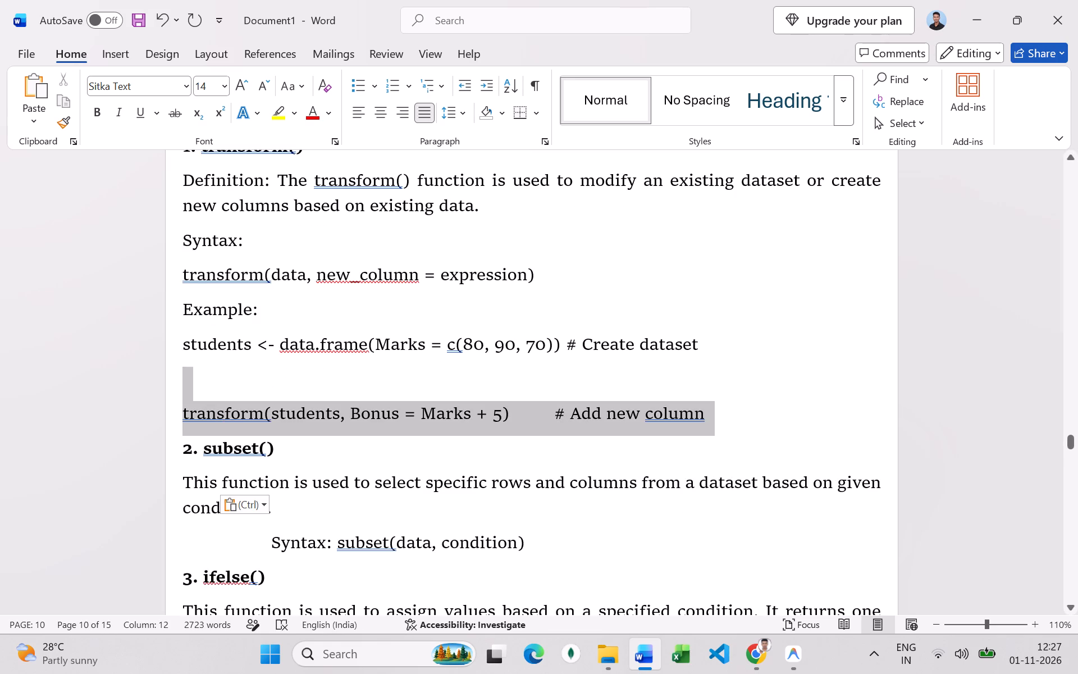
left_click_drag(252, 369, 172, 318)
key("BackSpace")
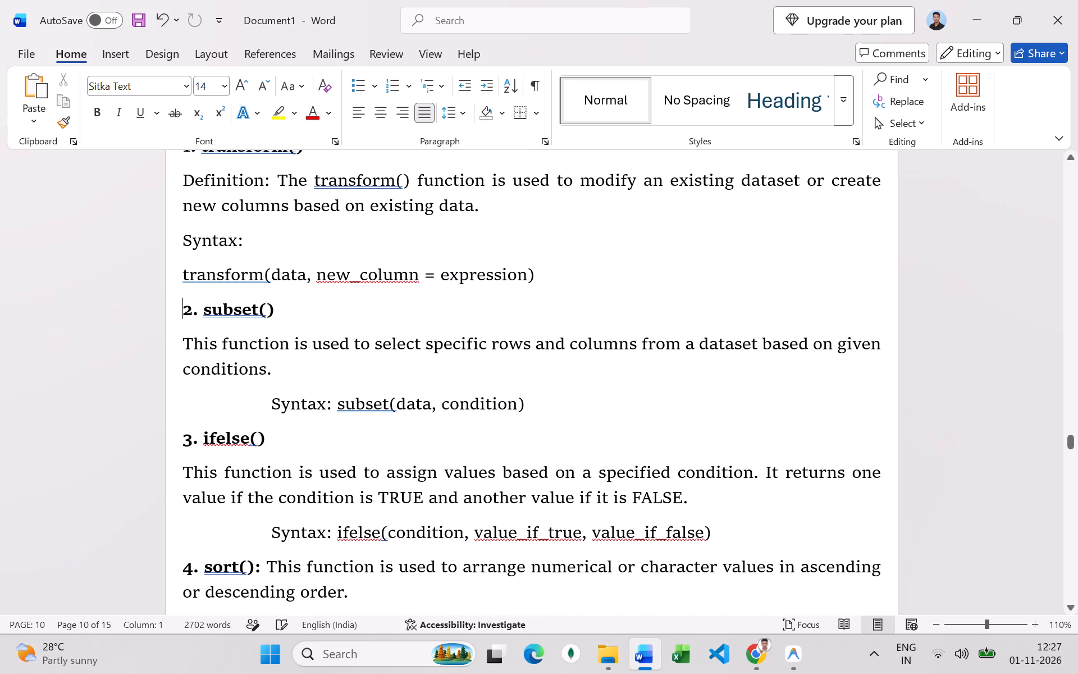
Review the Data Transformation function entries from transform() to as.numeric() for parts still needing condensing.
scroll(150, 320, "up", 1)
scroll(150, 320, "down", 1)
scroll(150, 320, "up", 4)
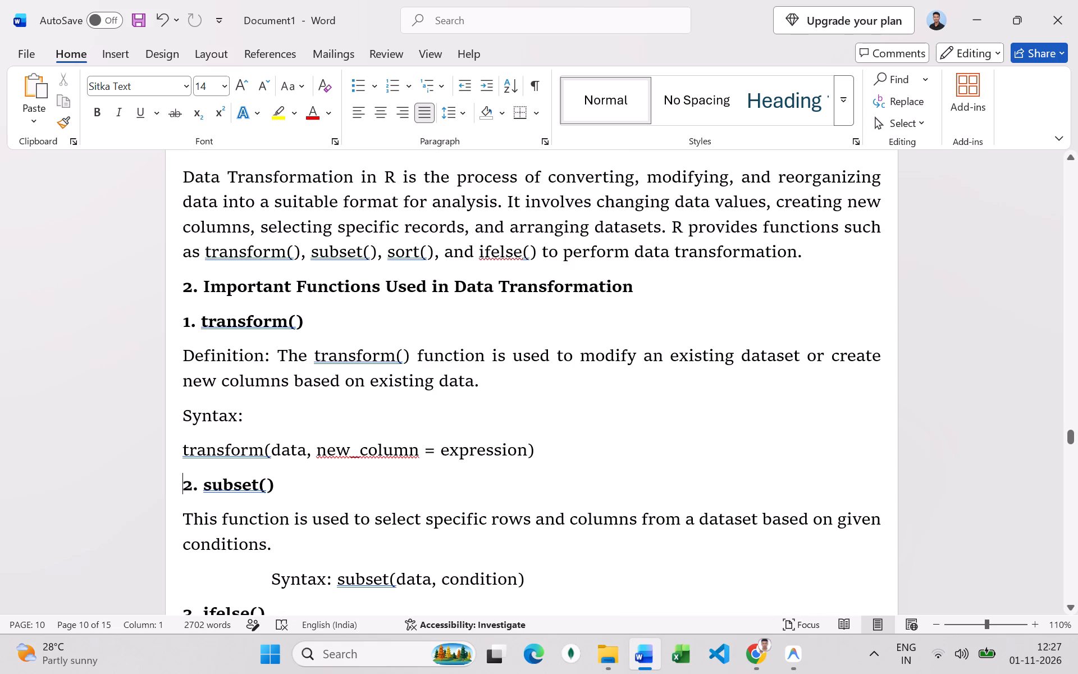
scroll(291, 283, "up", 3)
scroll(287, 415, "down", 1)
scroll(287, 415, "up", 1)
scroll(287, 415, "down", 11)
scroll(281, 407, "up", 1)
scroll(281, 407, "down", 1)
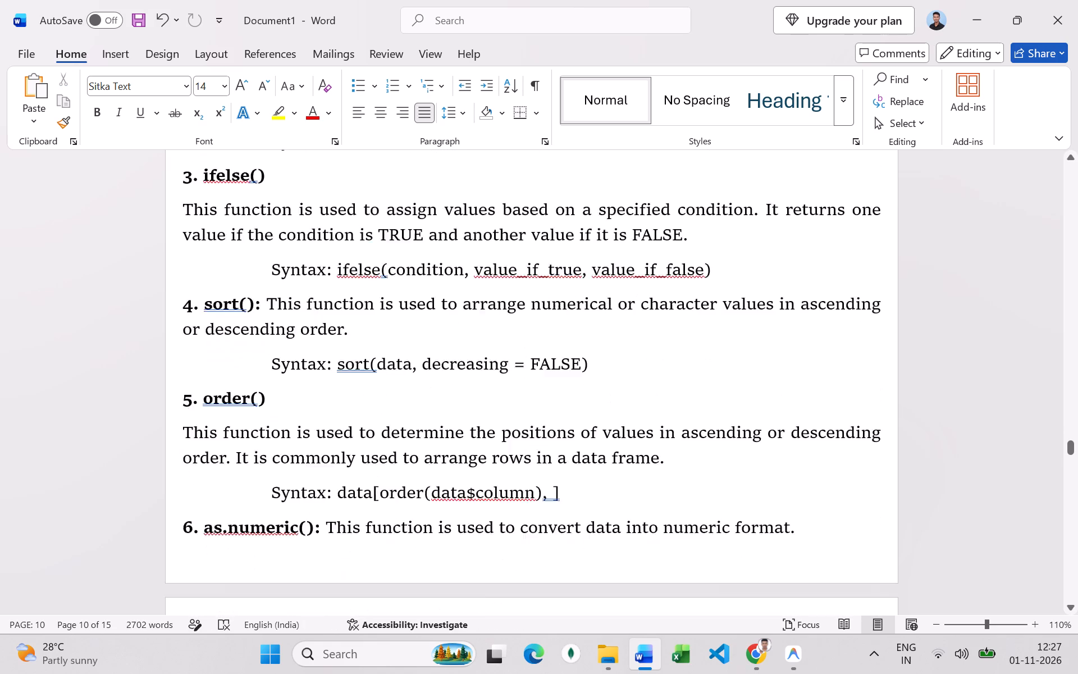
scroll(281, 407, "down", 5)
scroll(277, 397, "up", 1)
scroll(277, 397, "down", 4)
scroll(277, 397, "up", 1)
scroll(277, 397, "down", 5)
scroll(268, 390, "up", 14)
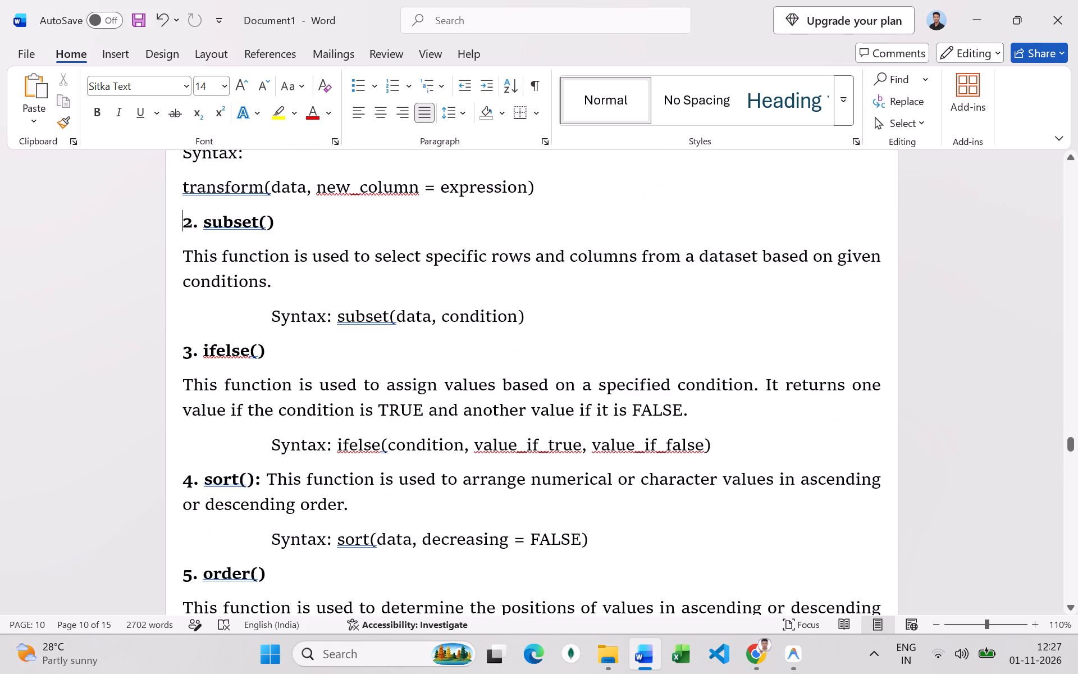
Replace "Definition: The transform()" with the copied "This" at the start of the transform() description.
scroll(298, 360, "up", 4)
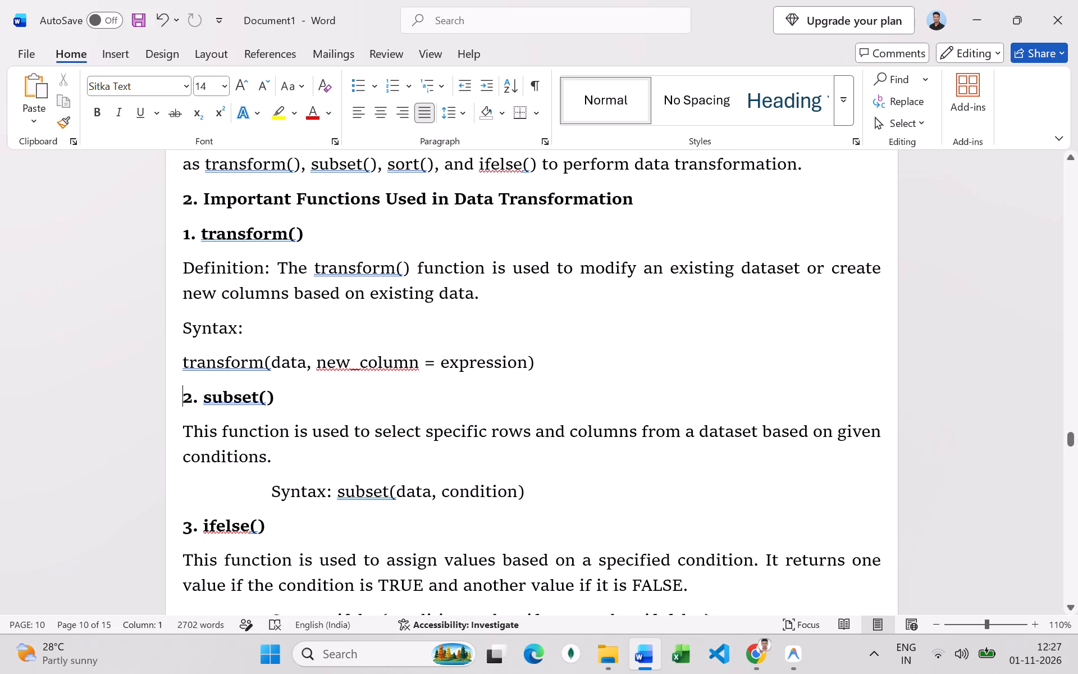
left_click_drag(414, 261, 160, 269)
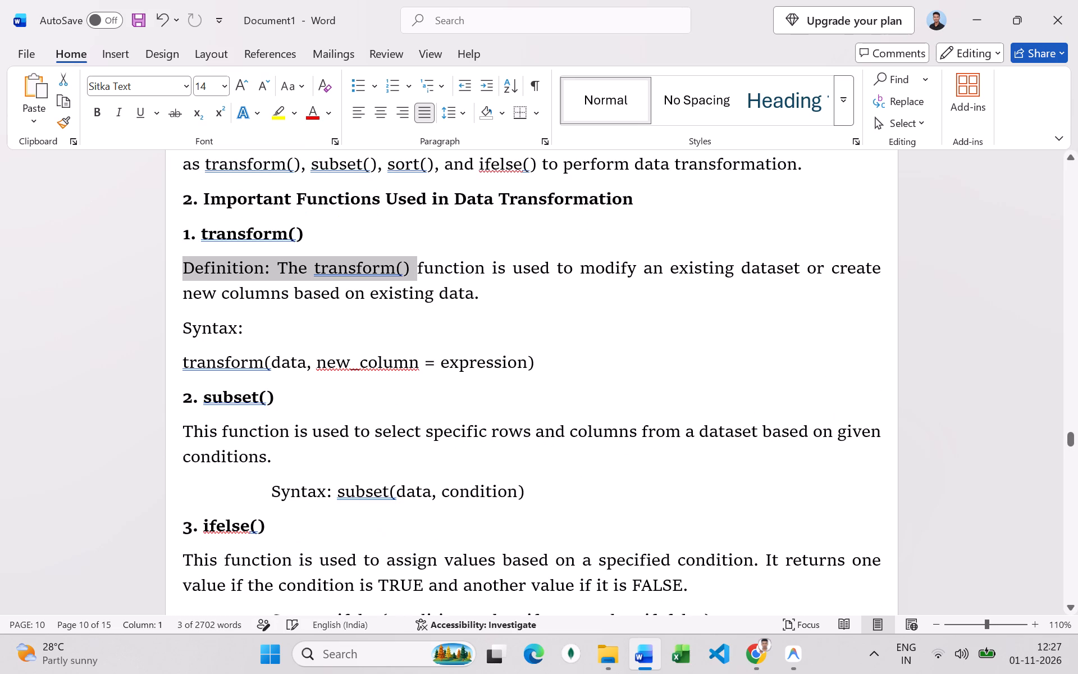
key("ctrl+v")
key("space")
Join the transform(data, new_column = expression) code to its Syntax label, indent that line two levels, and remove the extra space after "This".
left_click(175, 377)
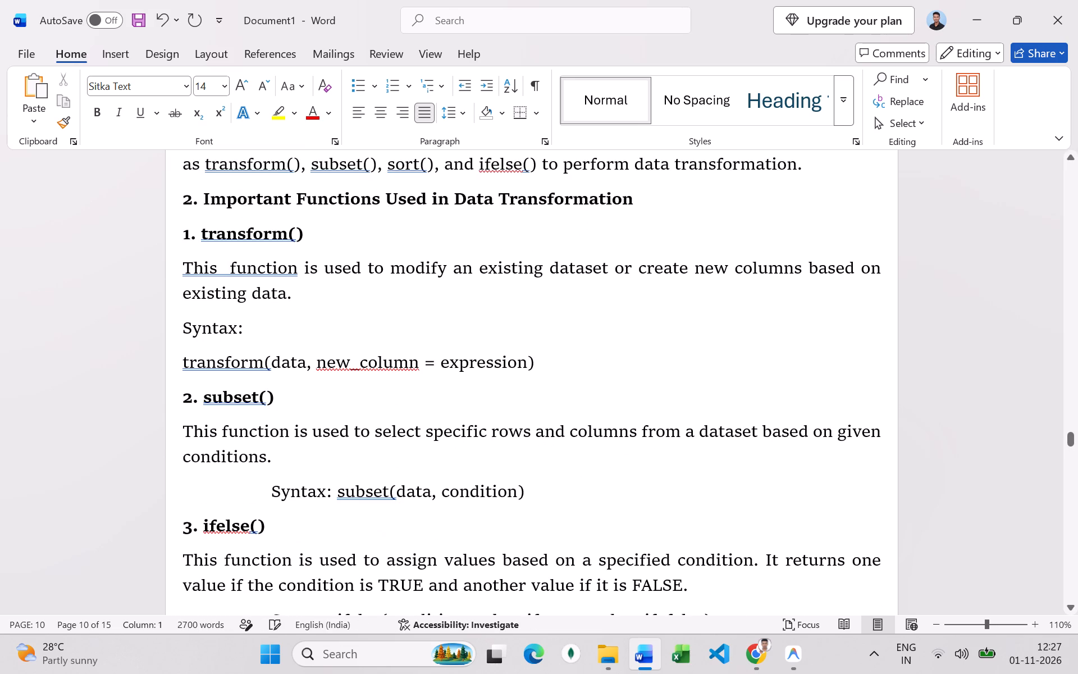
key("BackSpace")
key("space")
left_click(228, 279)
key("BackSpace")
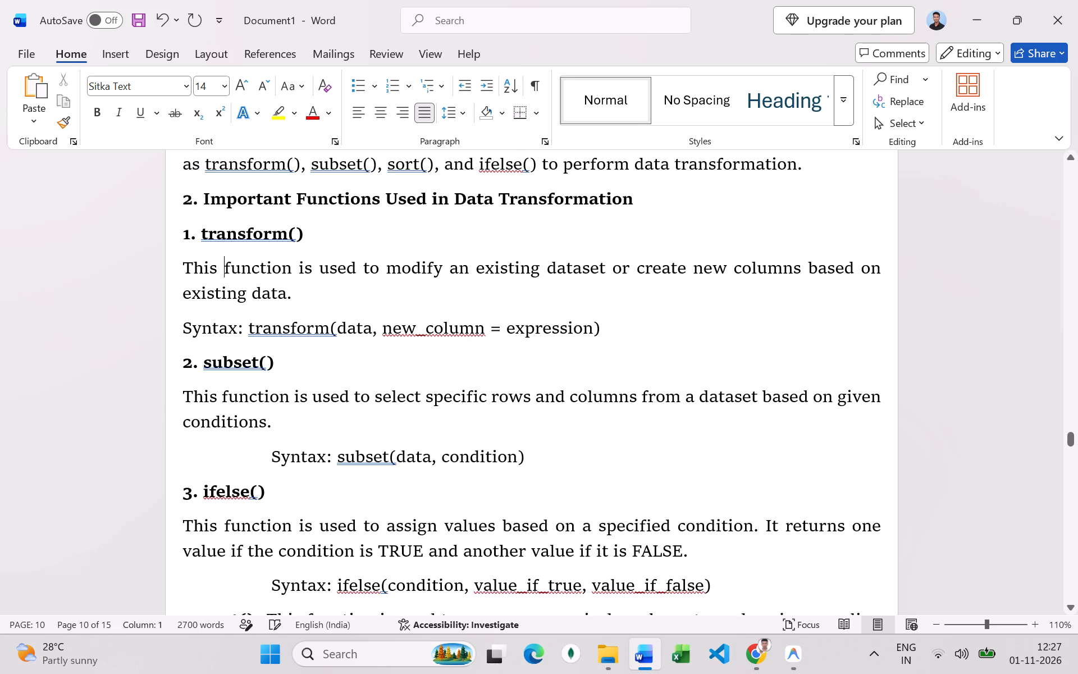
left_click(189, 322)
left_click(179, 322)
key("Tab")
key("Tab")
Shorten the heading "2. Important Functions Used in Data Transformation" to "Functions".
scroll(249, 334, "up", 3)
left_click_drag(299, 330, 129, 335)
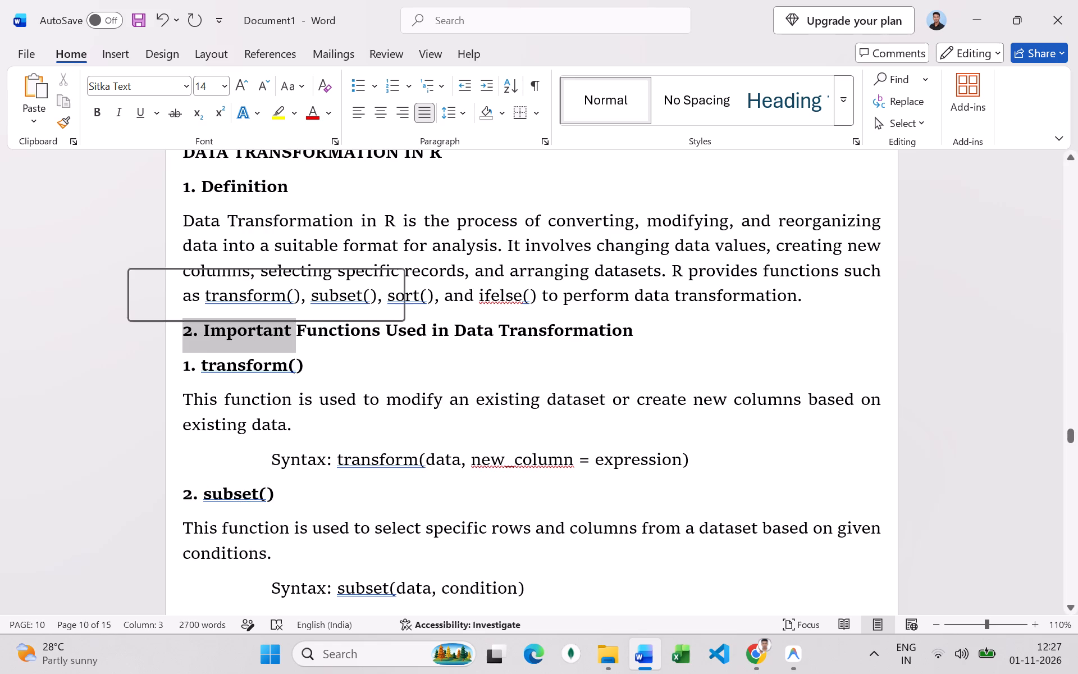
key("BackSpace")
left_click_drag(547, 326, 282, 328)
key("BackSpace")
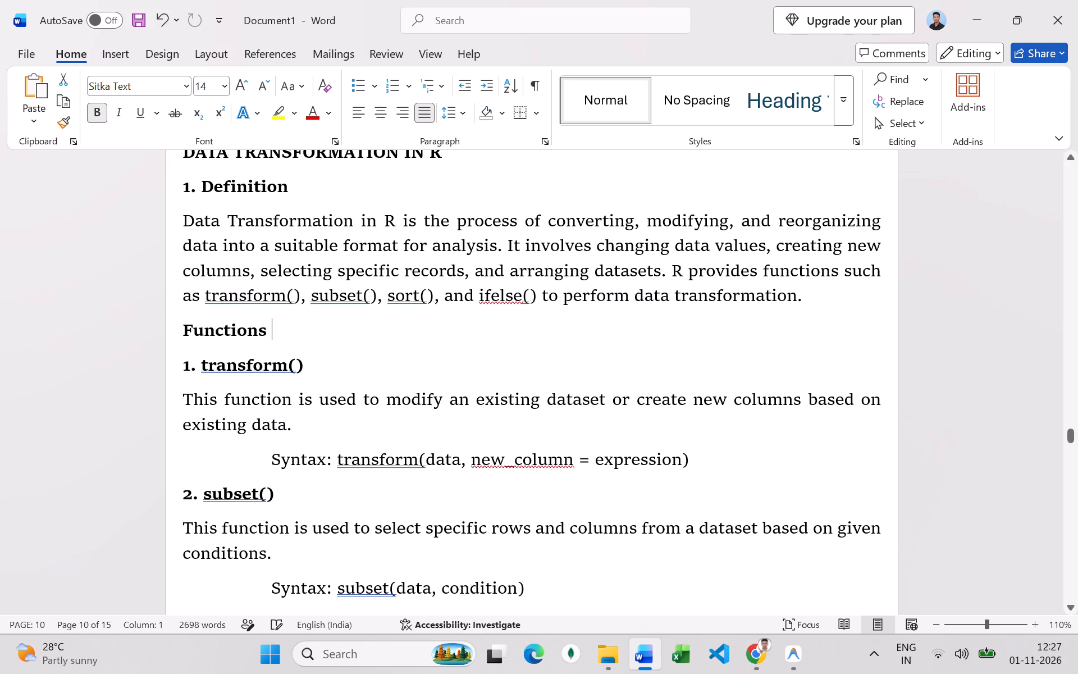
Format the Functions heading in uppercase with an arrow bullet and reduce its indent to the text margin.
left_click_drag(282, 329, 152, 341)
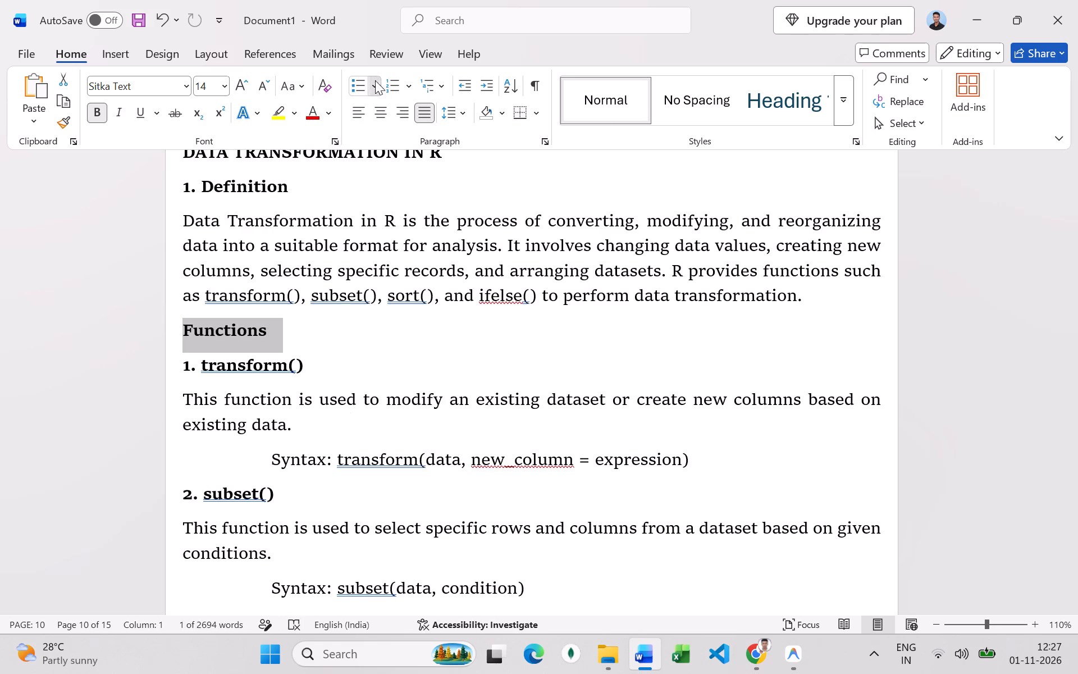
left_click(375, 80)
left_click(373, 133)
left_click(294, 85)
left_click(319, 151)
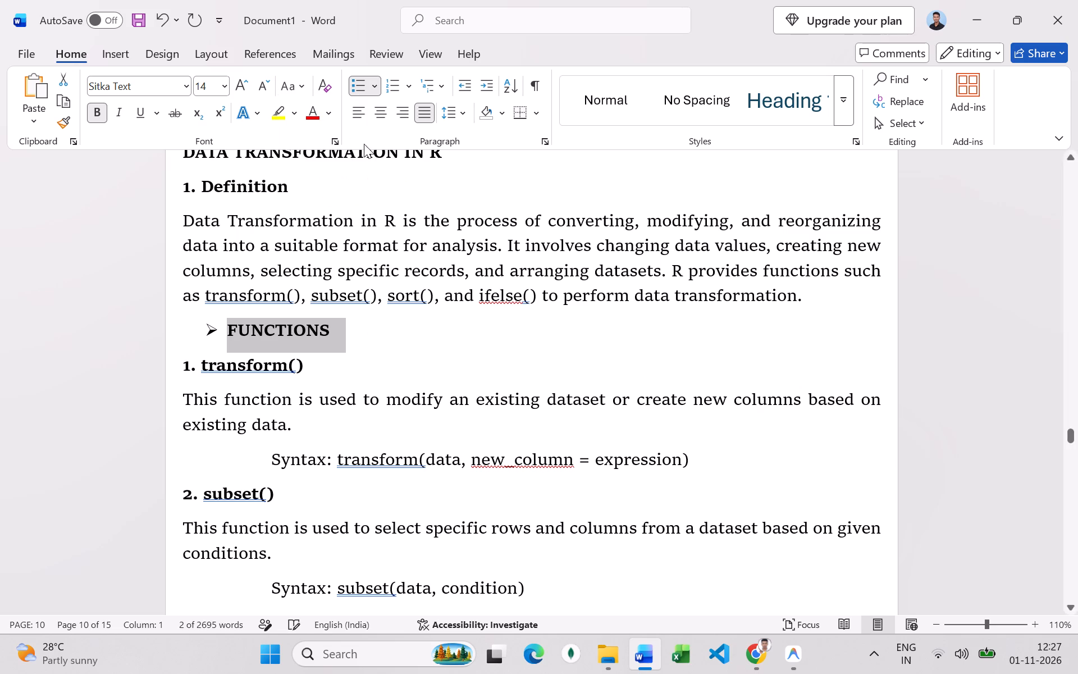
triple_click(459, 92)
Delete the "1. Definition" heading under DATA TRANSFORMATION IN R.
left_click_drag(314, 190, 191, 204)
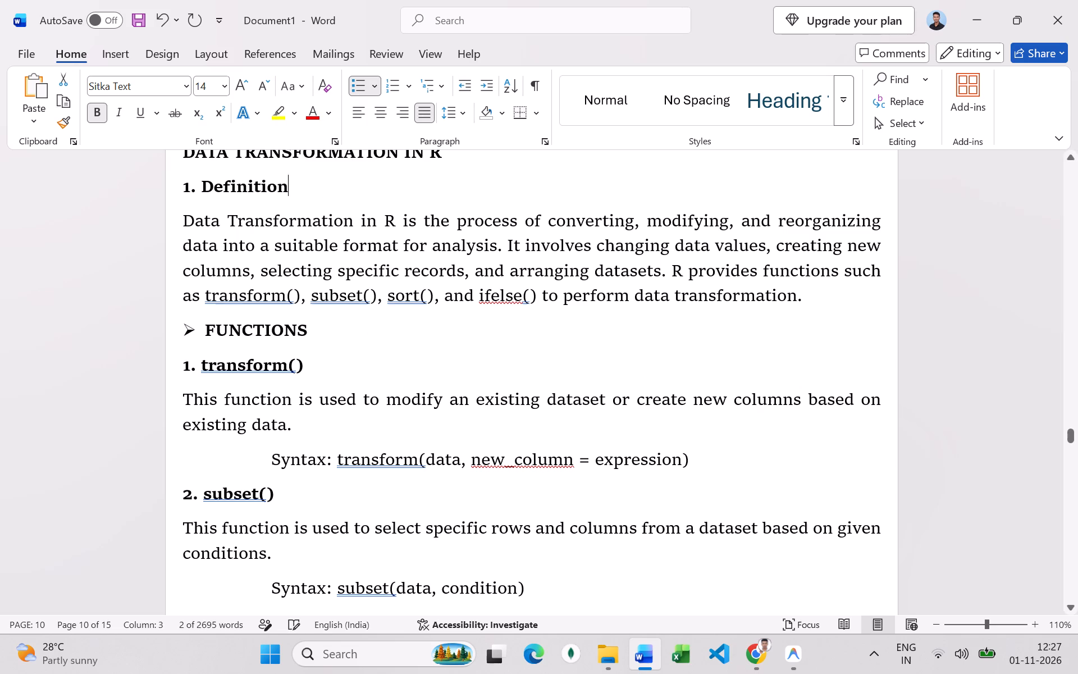
left_click_drag(191, 204, 153, 203)
key("BackSpace")
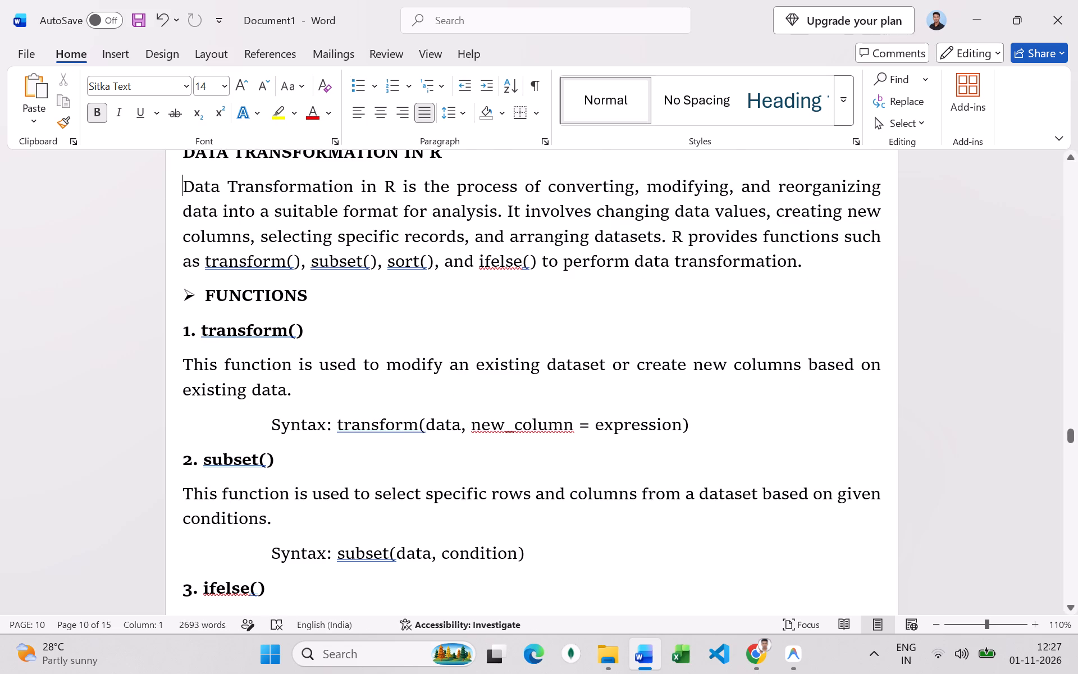
Start a new paragraph at "It involves" in the Data Transformation introduction and delete its closing "R provides functions" sentence.
scroll(483, 224, "up", 2)
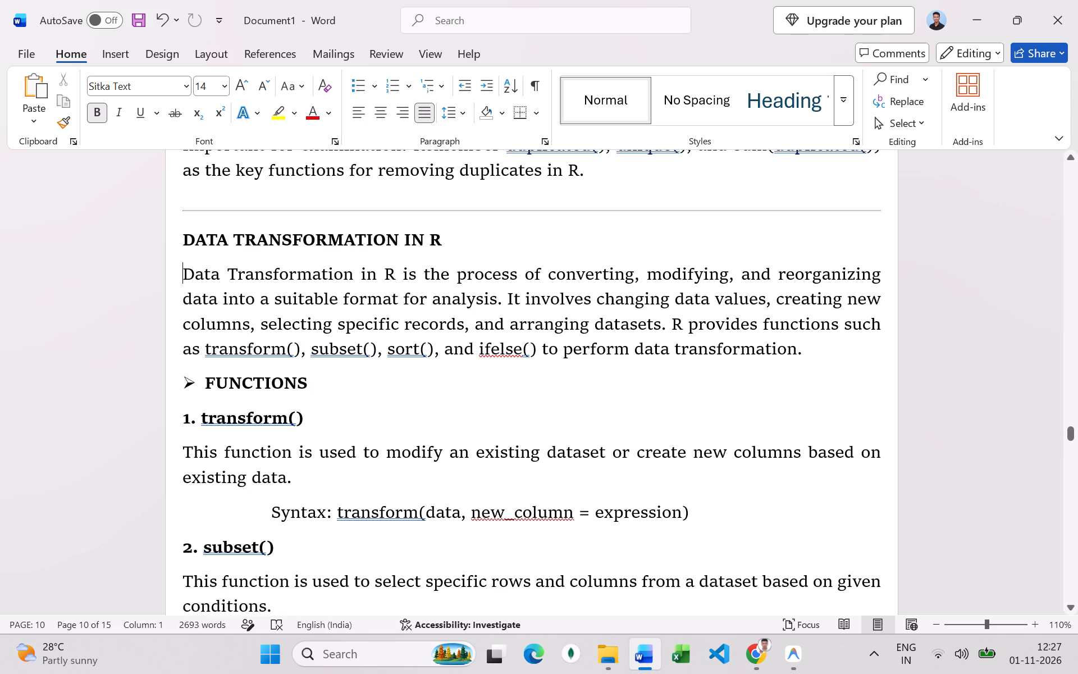
left_click(507, 294)
key("Return")
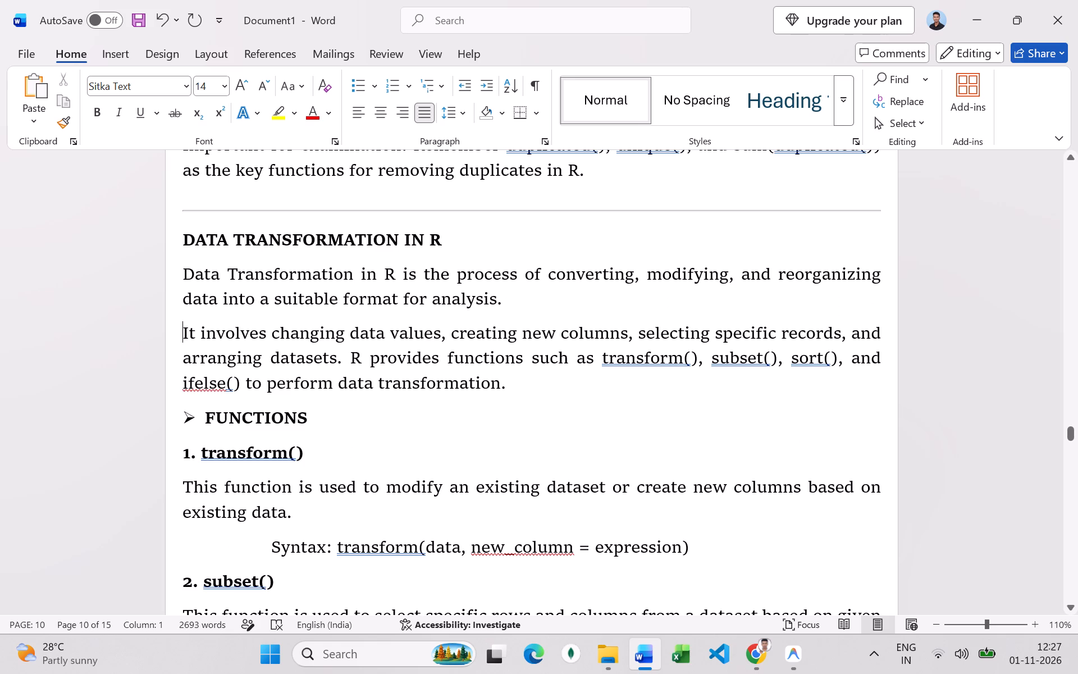
left_click_drag(520, 386, 356, 370)
key("BackSpace")
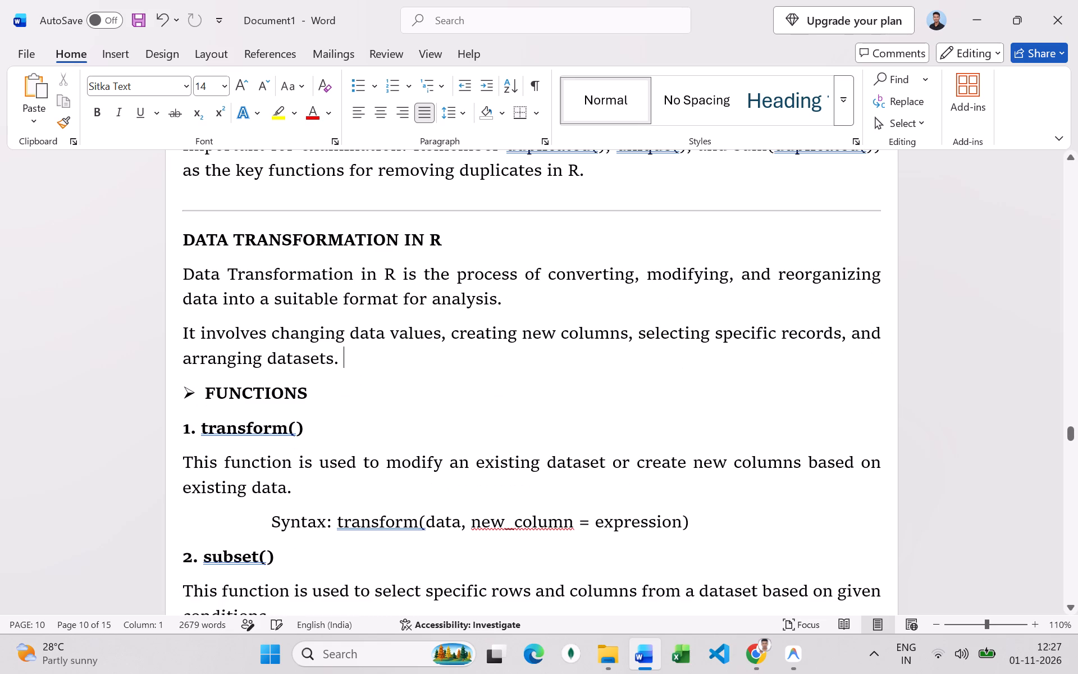
Center the DATA TRANSFORMATION IN R heading.
scroll(355, 358, "up", 2)
left_click_drag(485, 333, 215, 318)
left_click(217, 315)
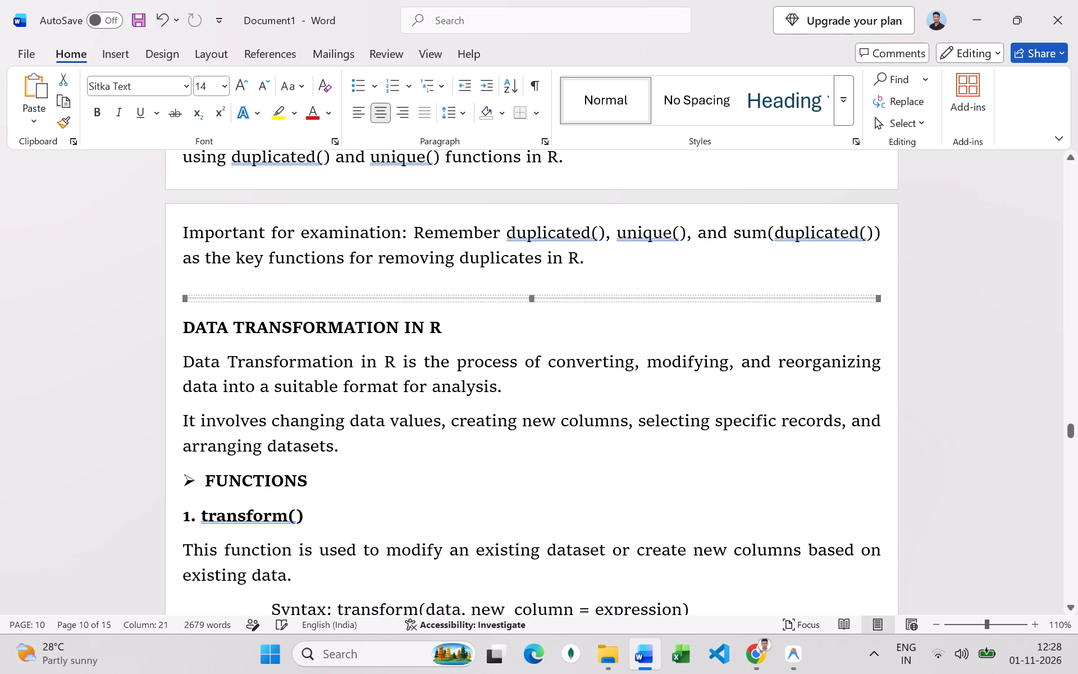
left_click_drag(471, 323, 172, 327)
left_click(375, 117)
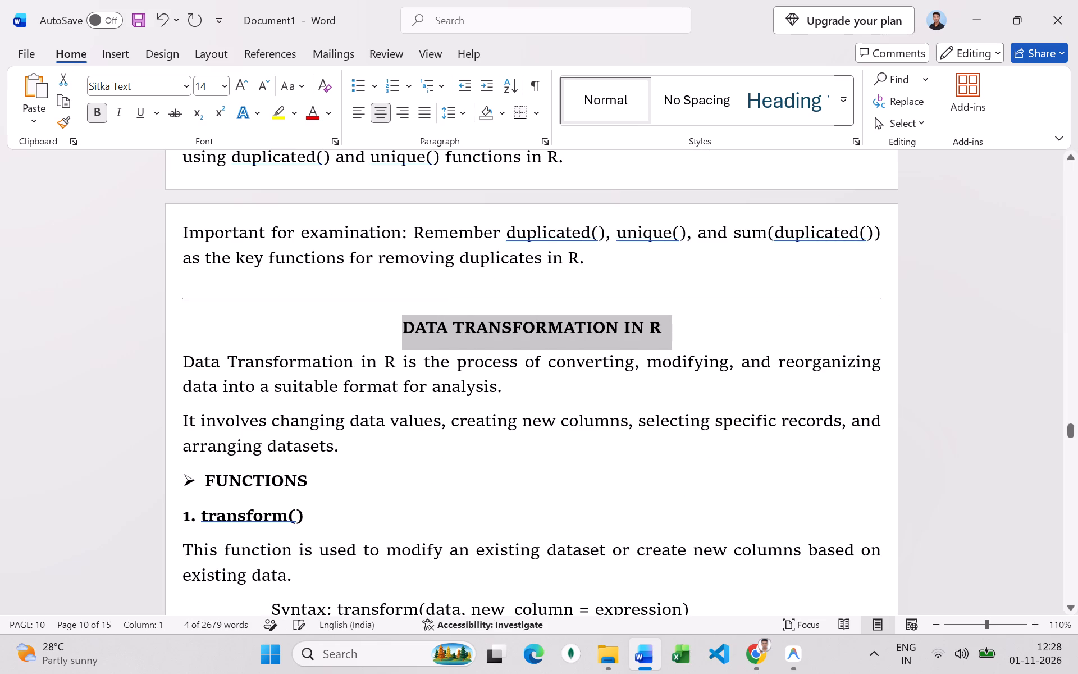
left_click(427, 428)
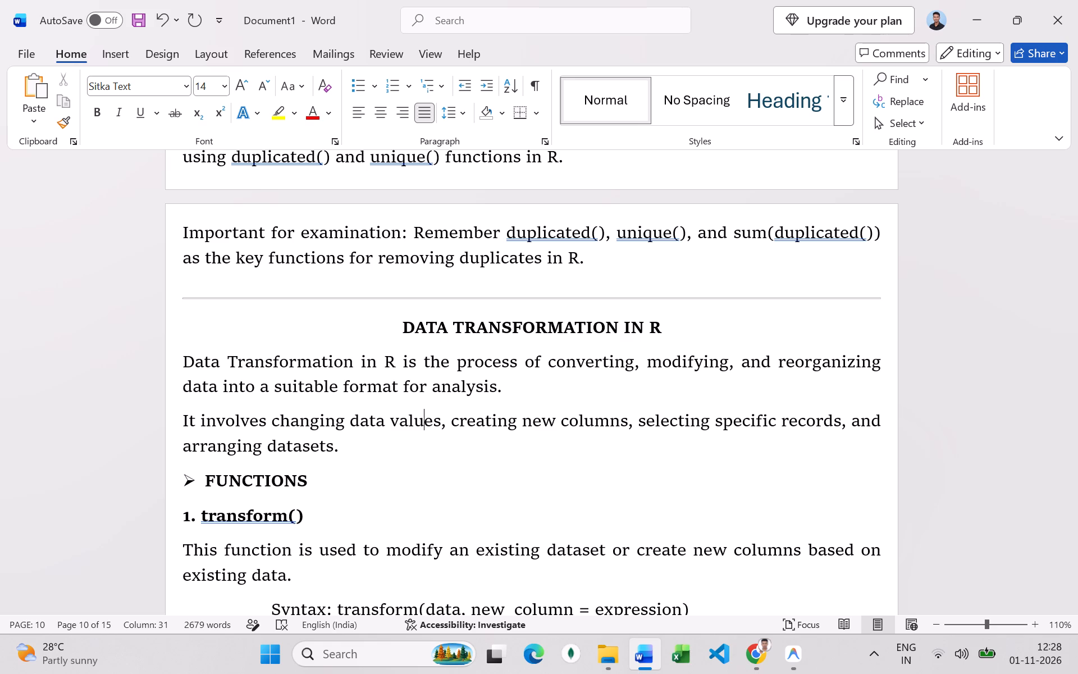
Delete the Removing Duplicates content from "3. Summary of Important Functions" through the "Important for examination" note.
scroll(339, 371, "up", 1)
scroll(344, 371, "down", 1)
scroll(348, 371, "up", 5)
left_click_drag(593, 490, 413, 413)
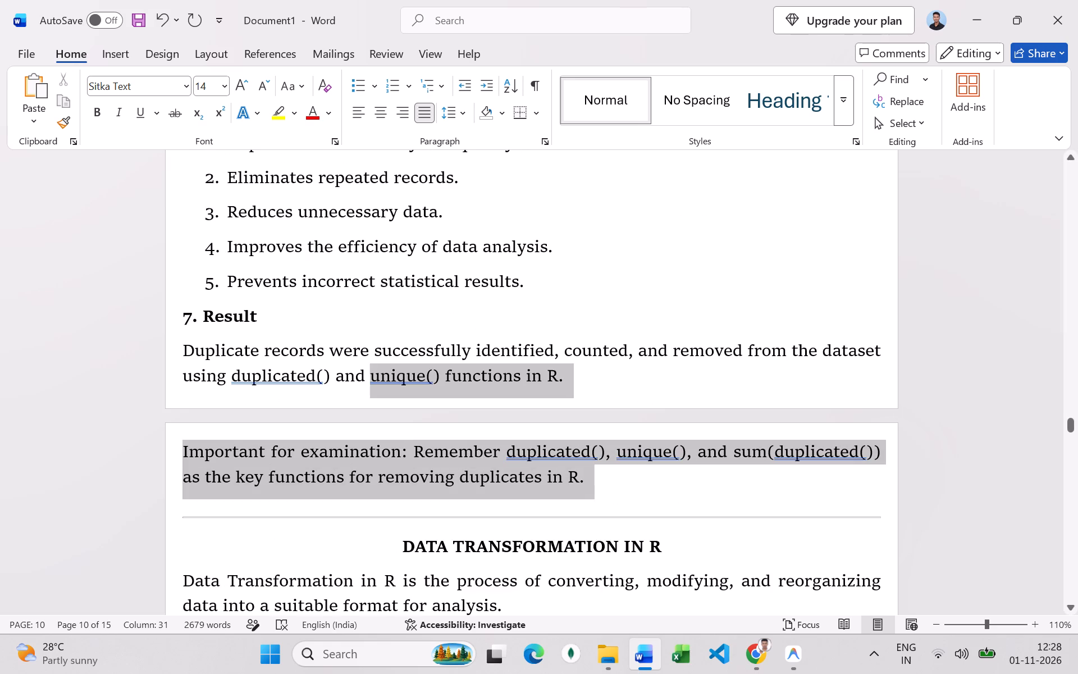
left_click_drag(413, 413, 318, 98)
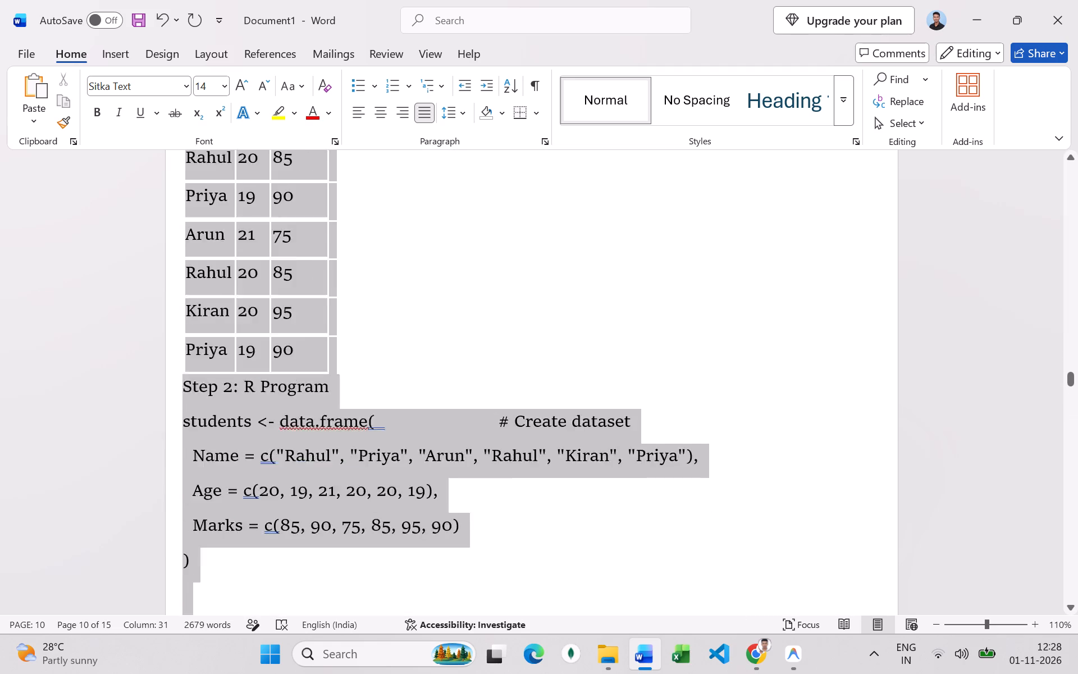
left_click_drag(318, 98, 276, 632)
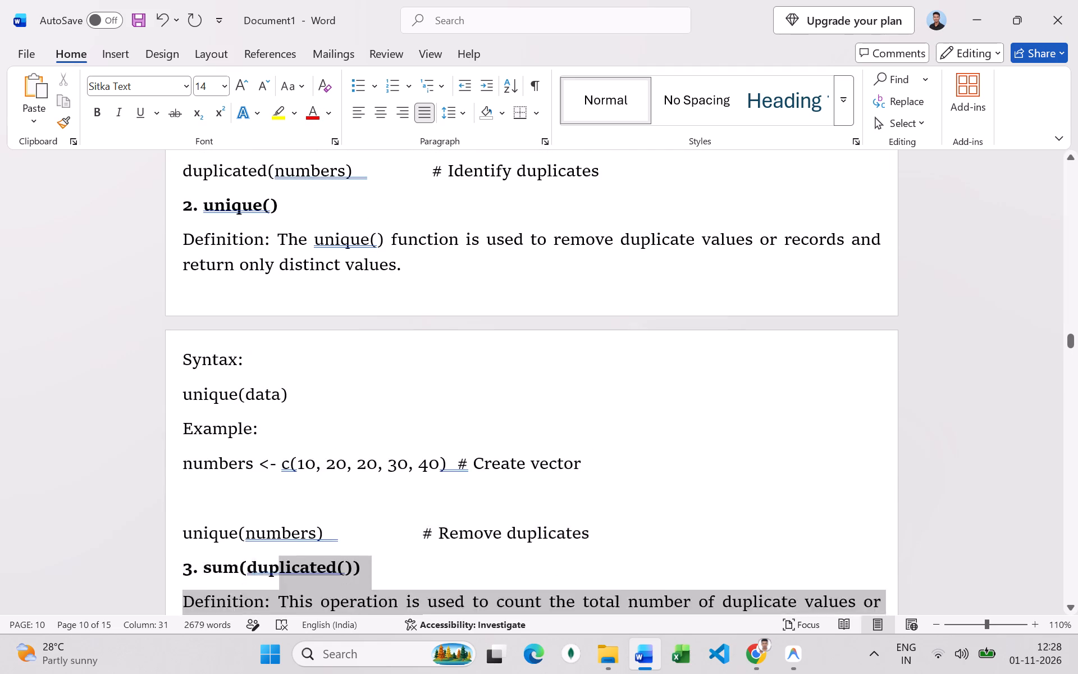
left_click_drag(276, 632, 177, 585)
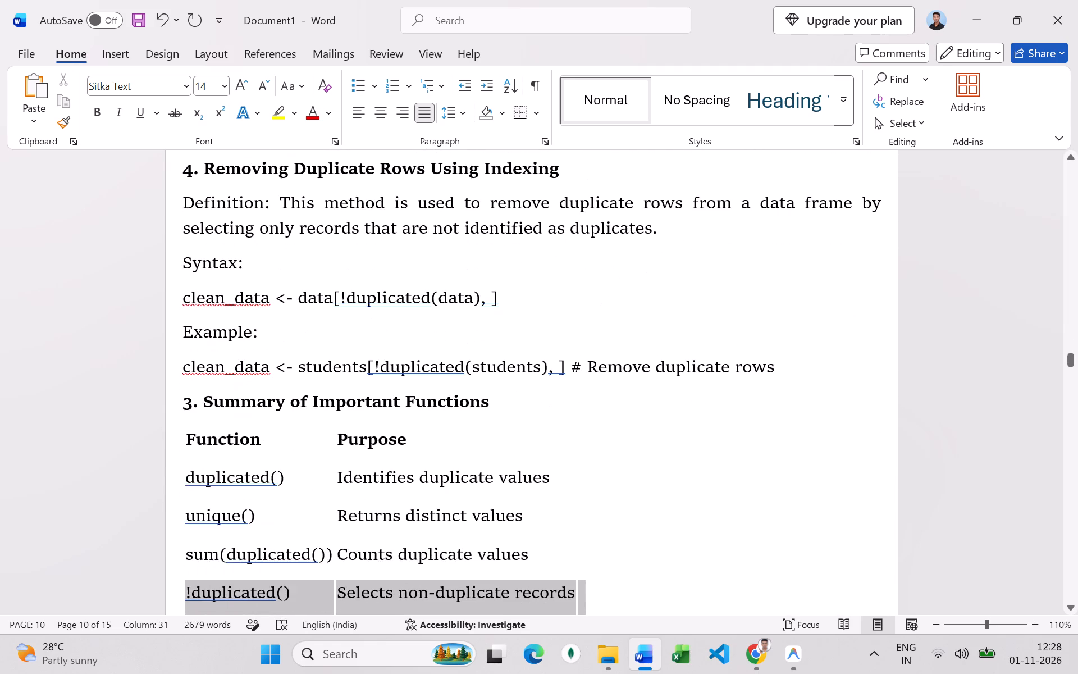
left_click_drag(177, 585, 131, 421)
key("BackSpace")
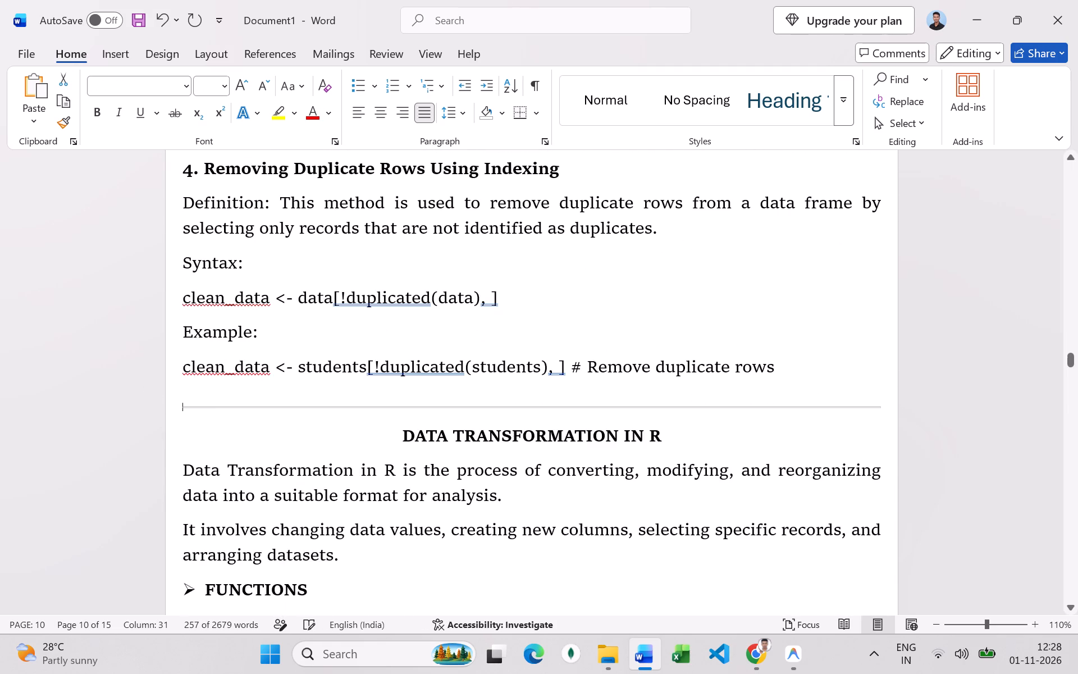
Format the REMOVING DUPLICATES IN R heading in red, at size 16 and centered.
scroll(171, 395, "up", 20)
scroll(171, 395, "up", 13)
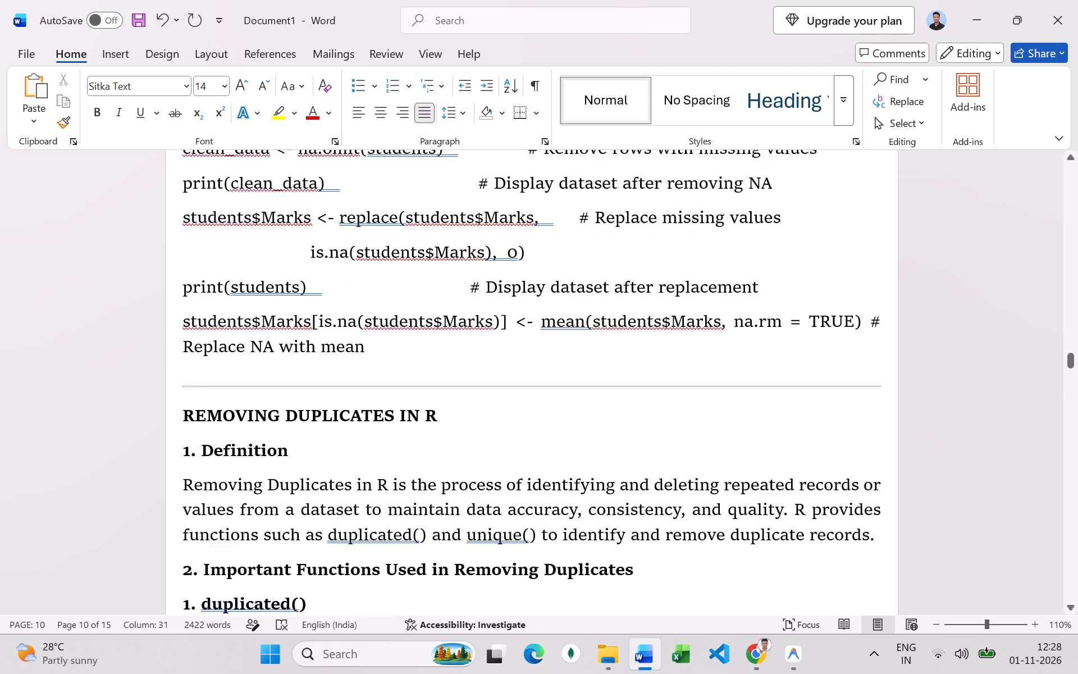
scroll(309, 416, "up", 14)
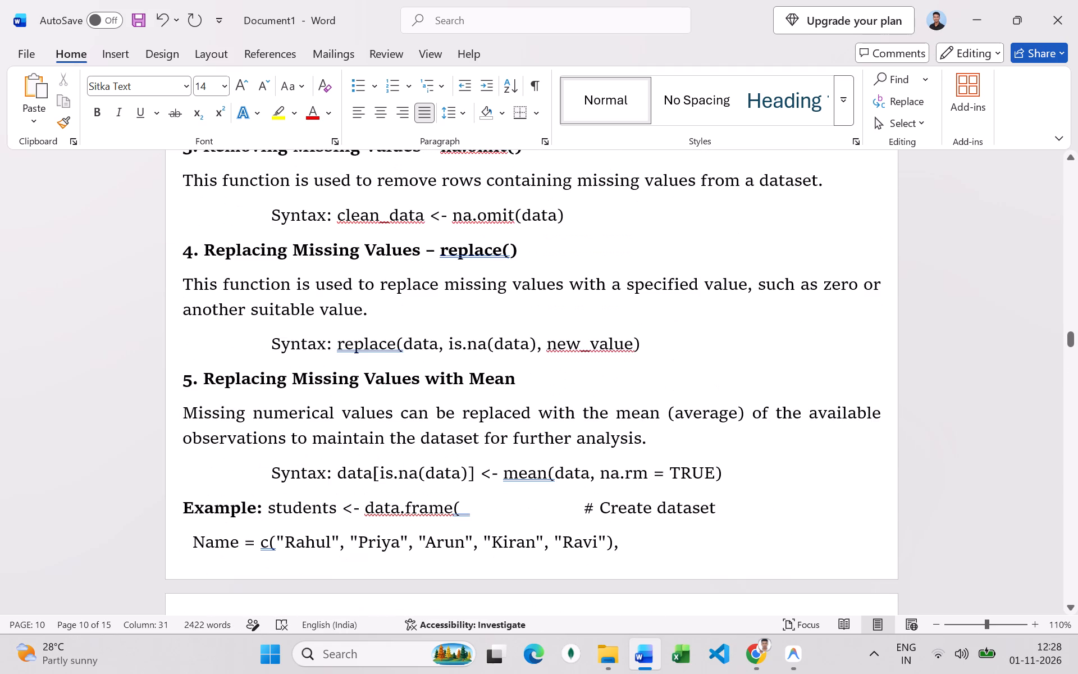
scroll(267, 411, "down", 20)
left_click_drag(445, 195, 158, 199)
left_click(310, 115)
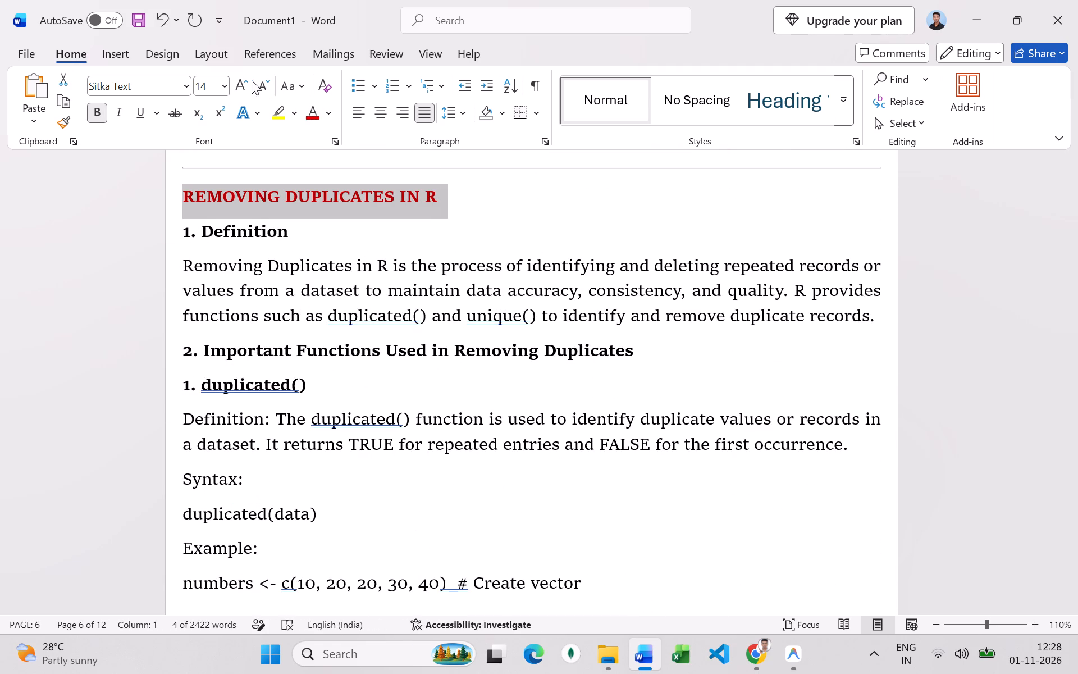
left_click(245, 82)
left_click(381, 113)
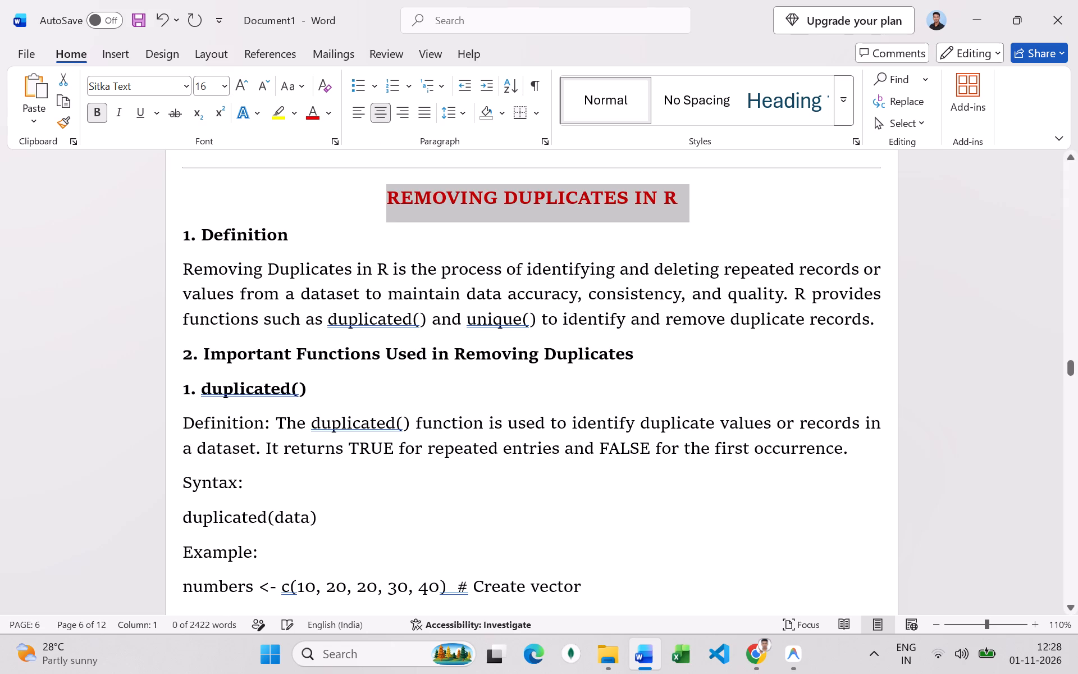
Delete the "1. Definition" heading and the "R provides functions" sentence from the Removing Duplicates introduction.
left_click_drag(309, 249, 135, 236)
key("BackSpace")
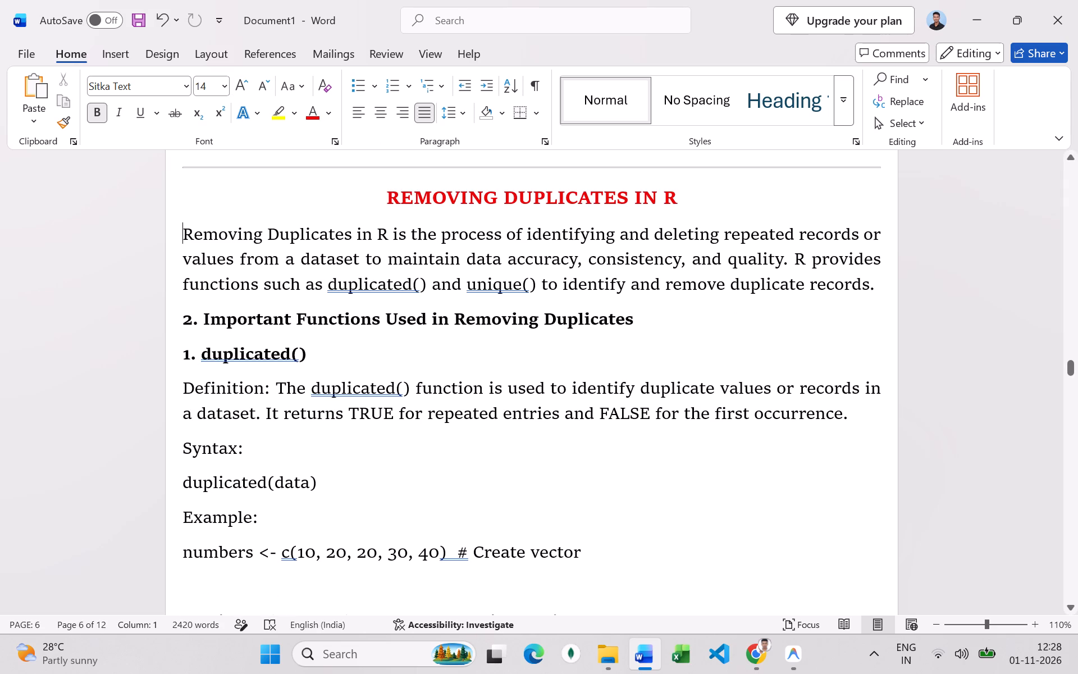
left_click_drag(879, 290, 794, 268)
key("BackSpace")
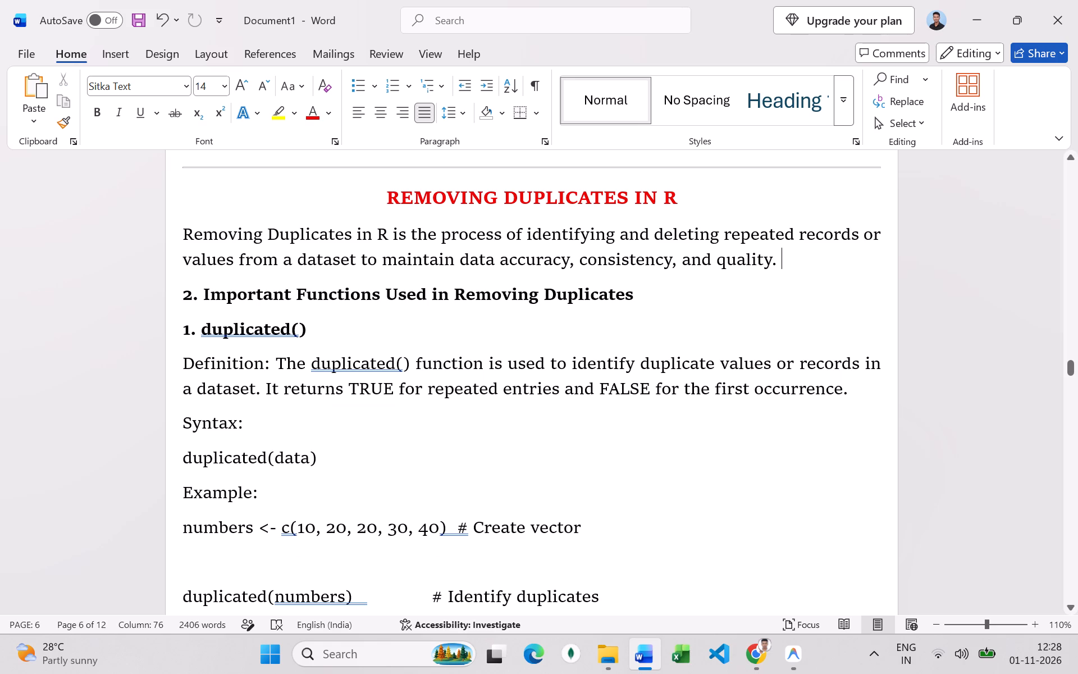
Remove "2. Important" from the start of the "Functions Used in Removing Duplicates" heading.
left_click_drag(293, 300, 120, 292)
key("BackSpace")
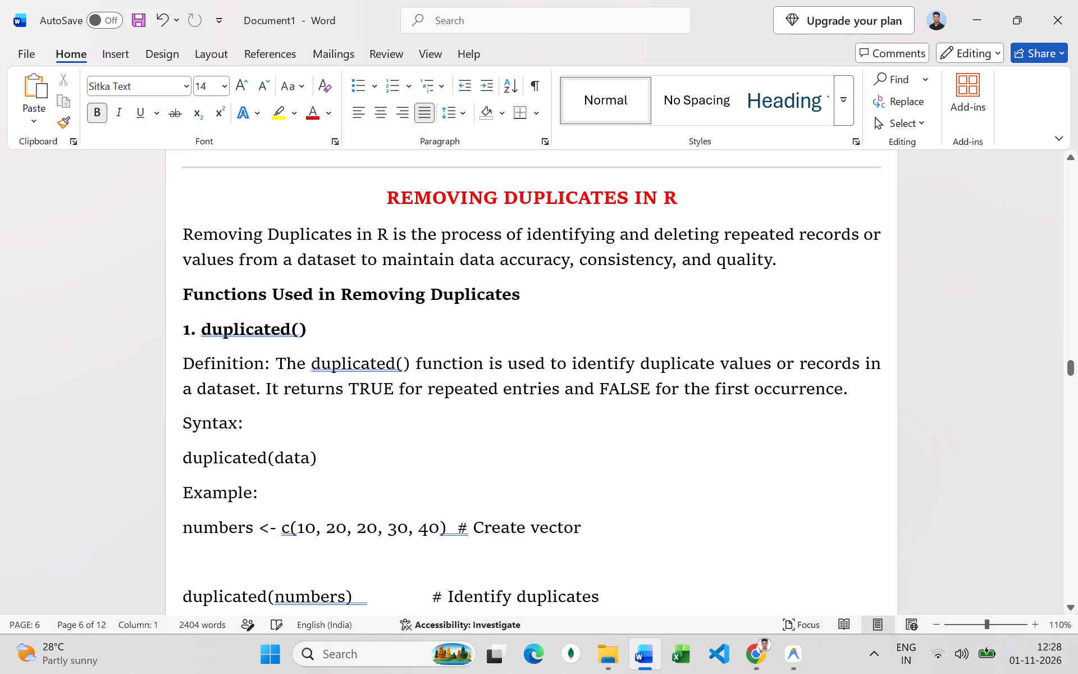
Format the "Functions Used in Removing Duplicates" heading as an uppercase arrow-bulleted line, with its indent reduced to the text margin.
left_click_drag(531, 303, 144, 298)
left_click(375, 85)
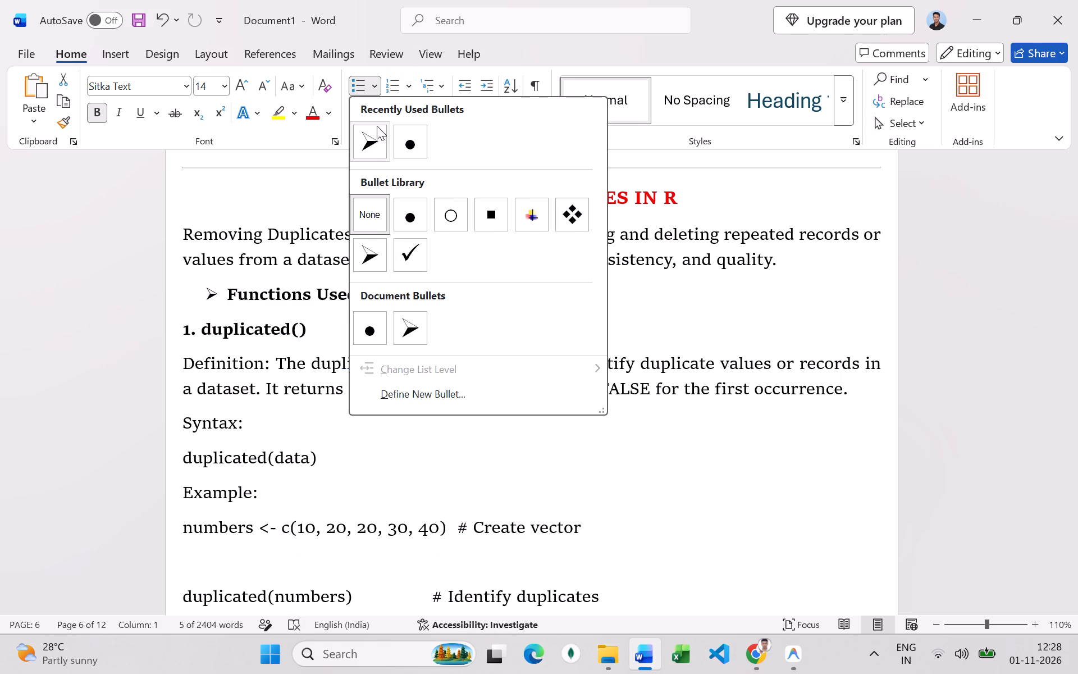
left_click(369, 144)
double_click(463, 80)
left_click(301, 88)
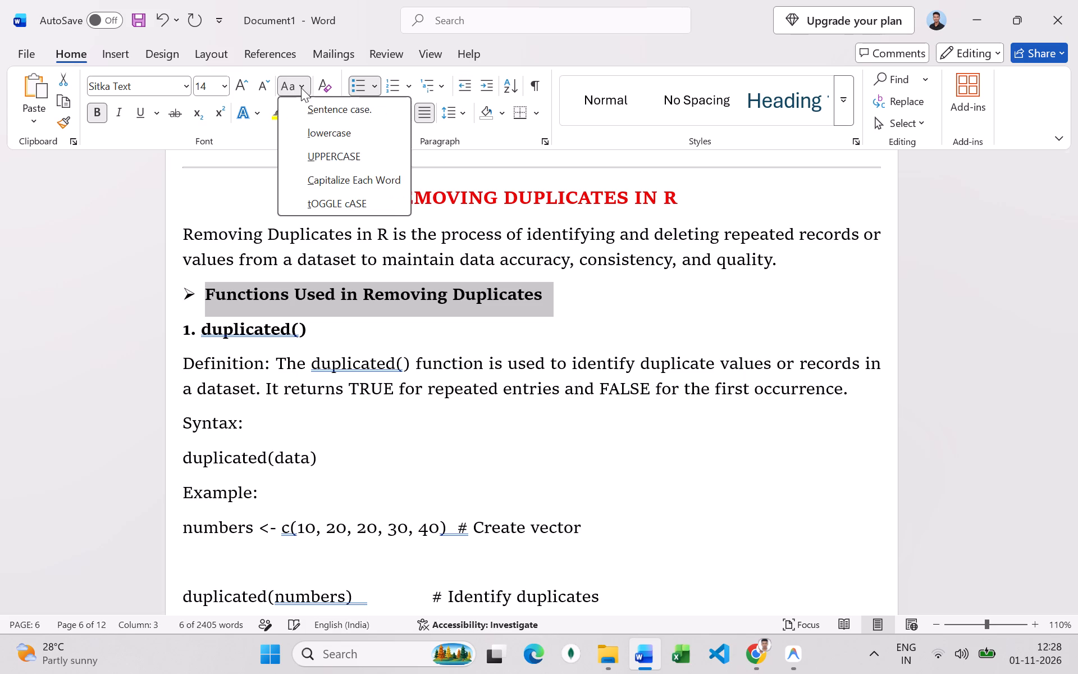
left_click(320, 151)
left_click(340, 316)
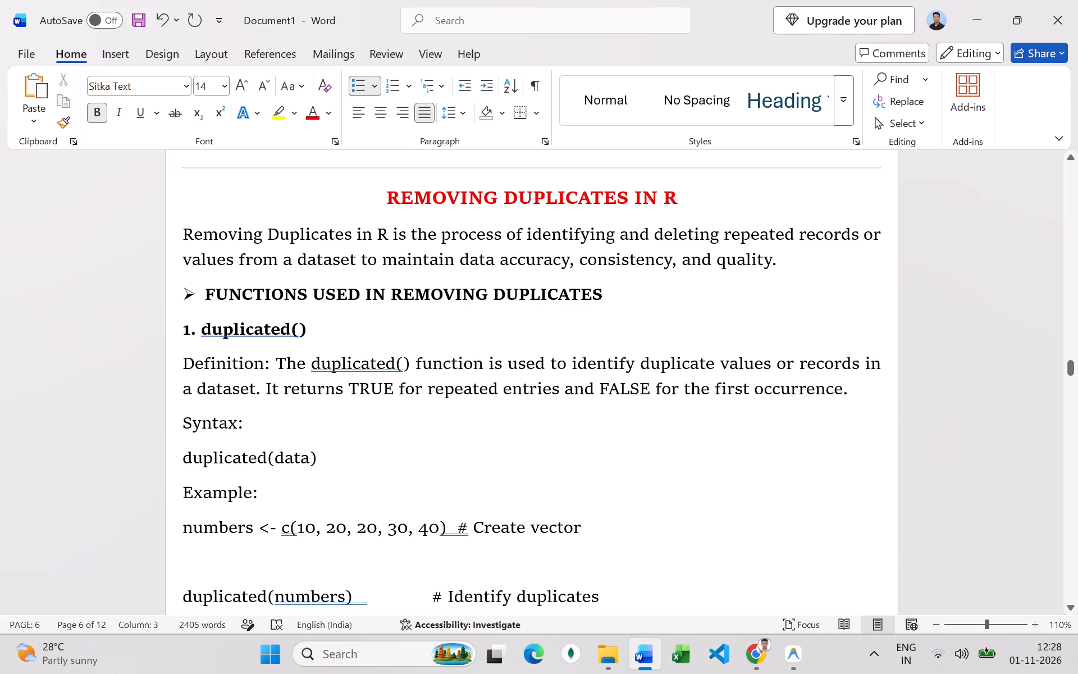
Replace "Definition: The duplicated()" with "This" at the start of the duplicated() description.
left_click_drag(410, 368, 147, 375)
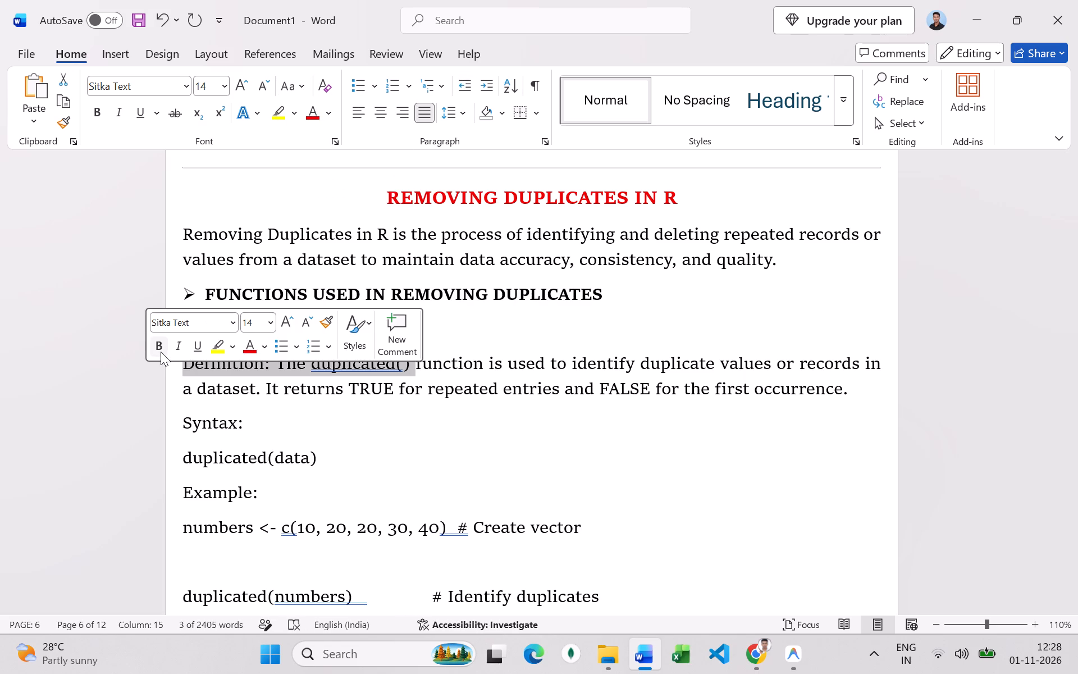
type("RT")
key("BackSpace")
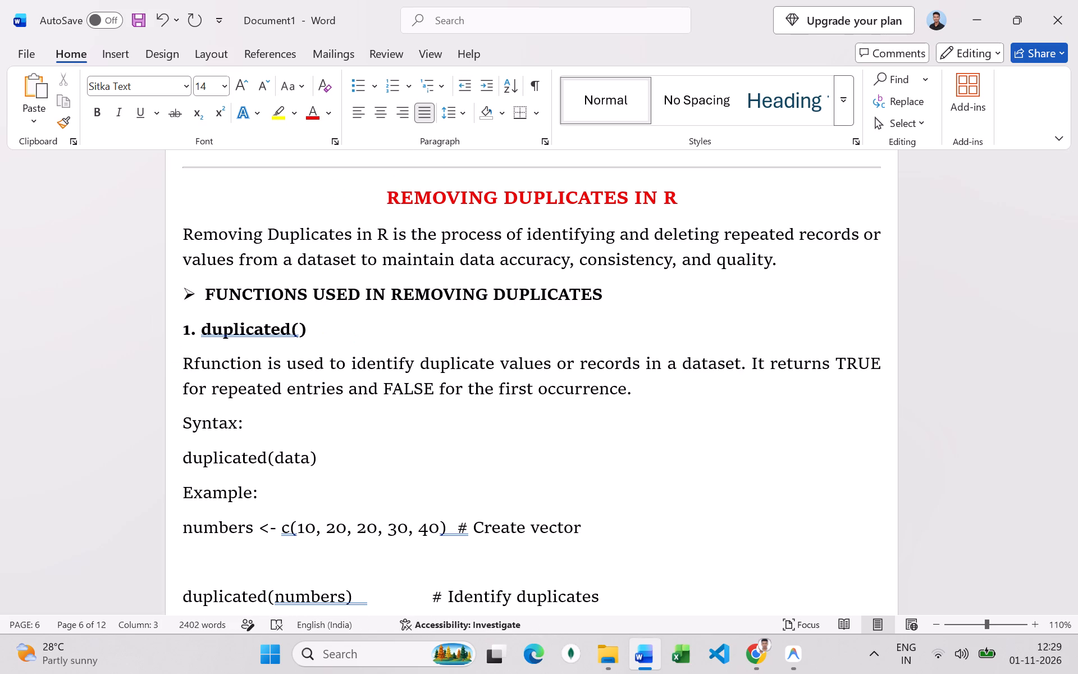
key("BackSpace")
type("This")
key("space")
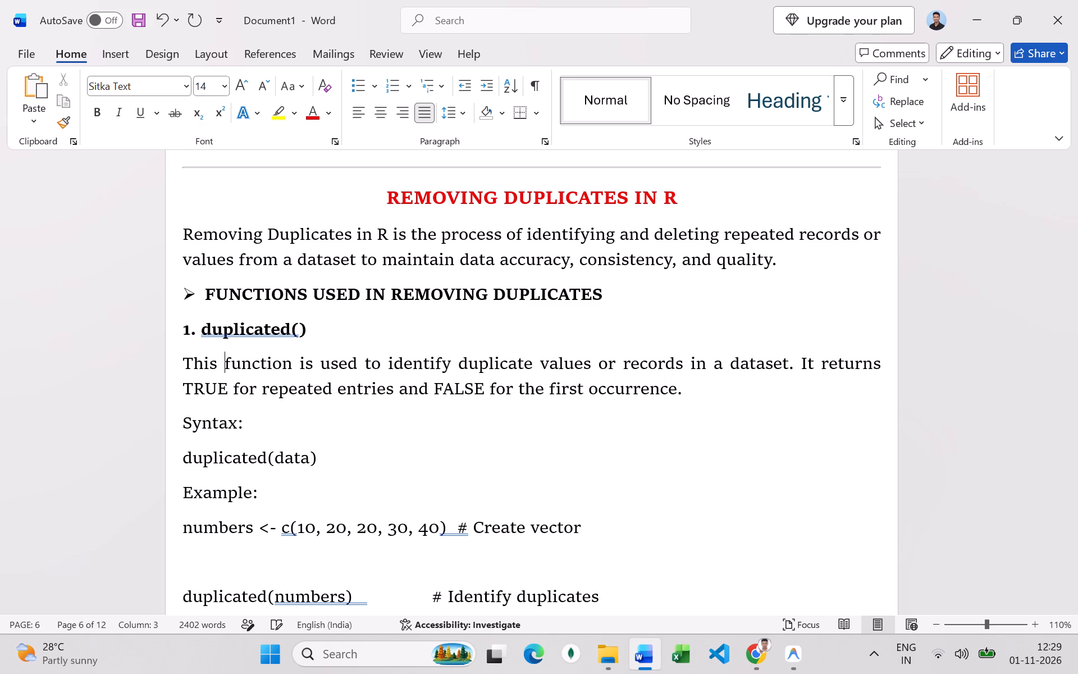
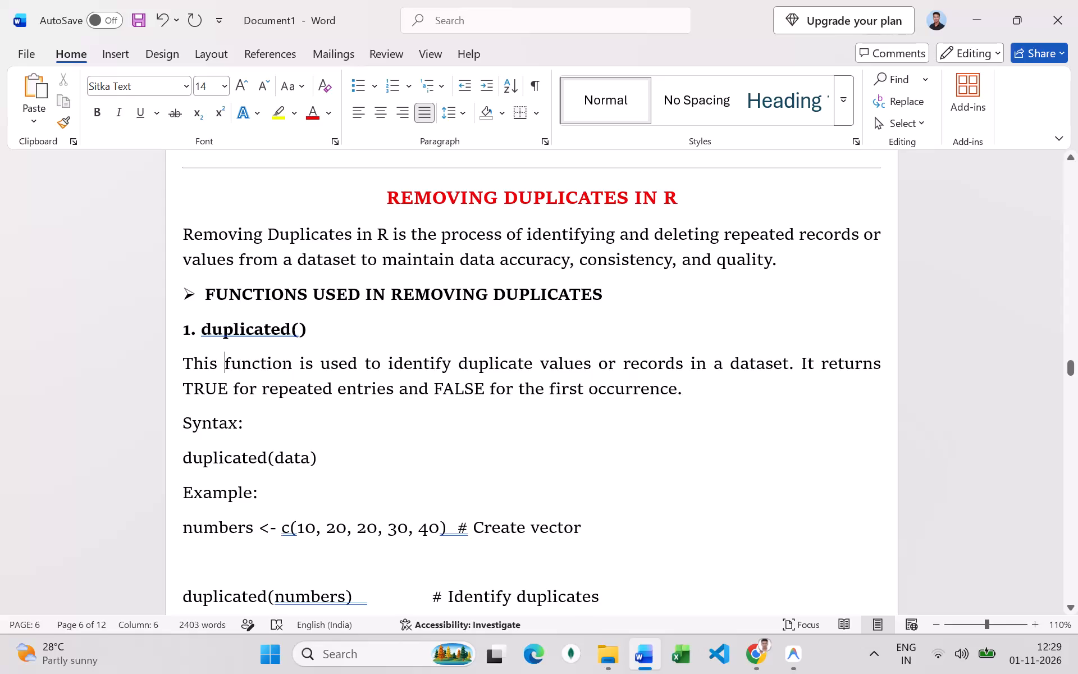
Delete the sentence starting "It returns TRUE" from the duplicated() description.
left_click_drag(803, 368, 803, 368)
left_click_drag(803, 368, 803, 380)
key("BackSpace")
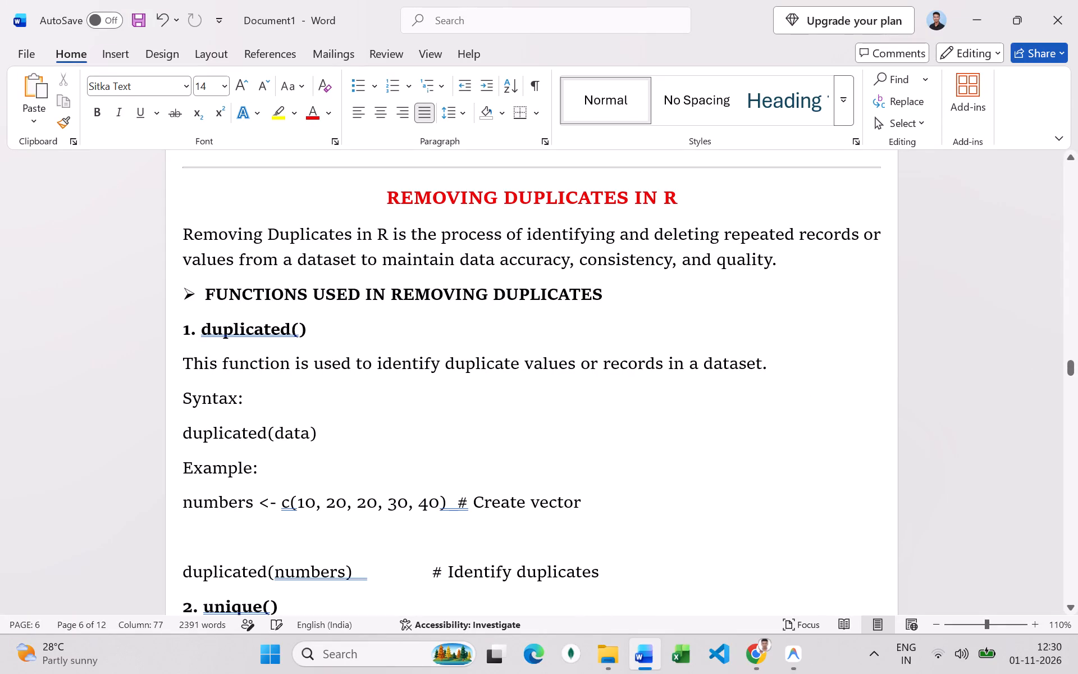
Put duplicated(data) on the same line as its "Syntax:" label, separated by a space, and indent that line two tab stops.
left_click(180, 438)
key("BackSpace")
key("space")
left_click(175, 400)
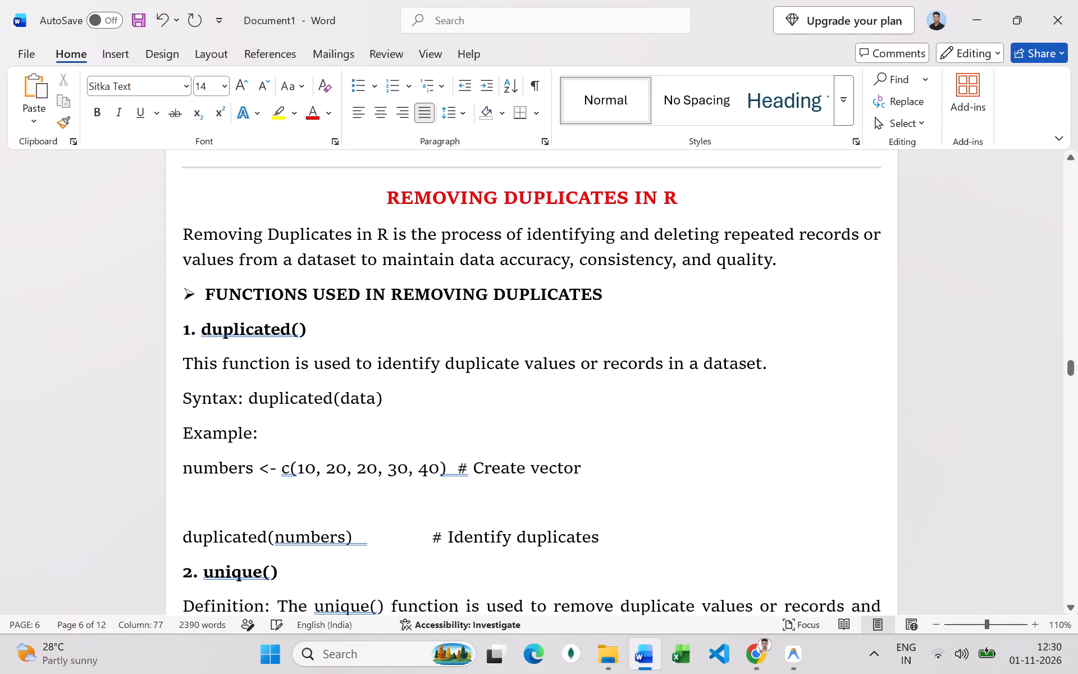
key("Tab")
key("Tab")
Condense the duplicated() example: remove the blank line, join the vector code to "Example:", and align both code lines at the second tab stop.
left_click_drag(590, 527, 217, 429)
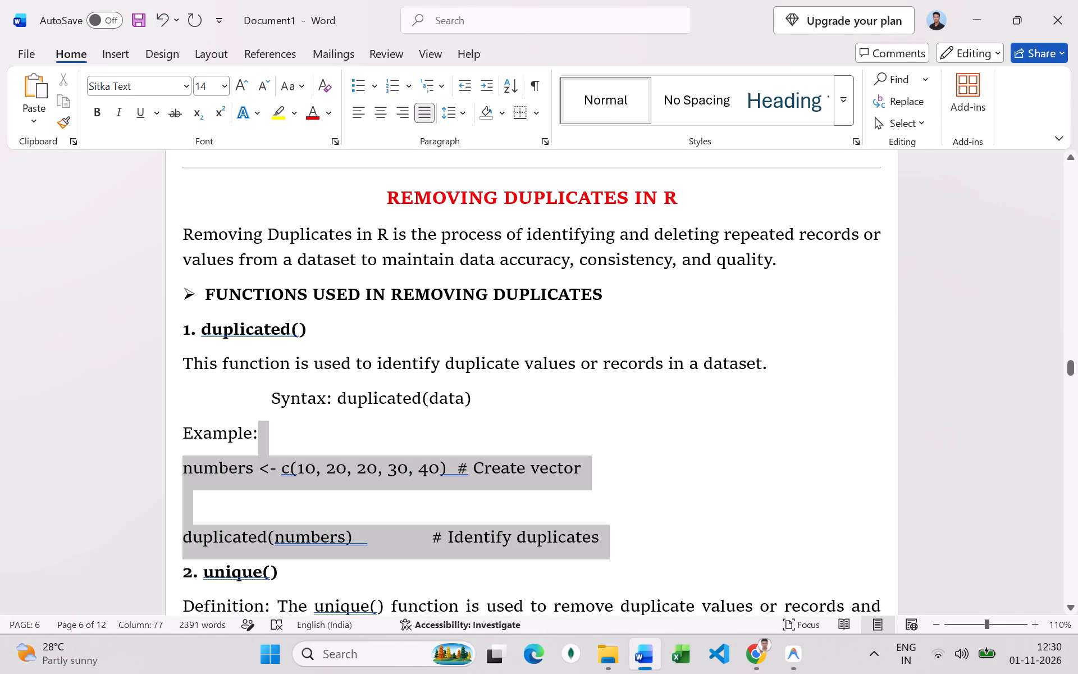
left_click_drag(217, 429, 191, 435)
left_click_drag(191, 435, 190, 481)
left_click(196, 500)
key("BackSpace")
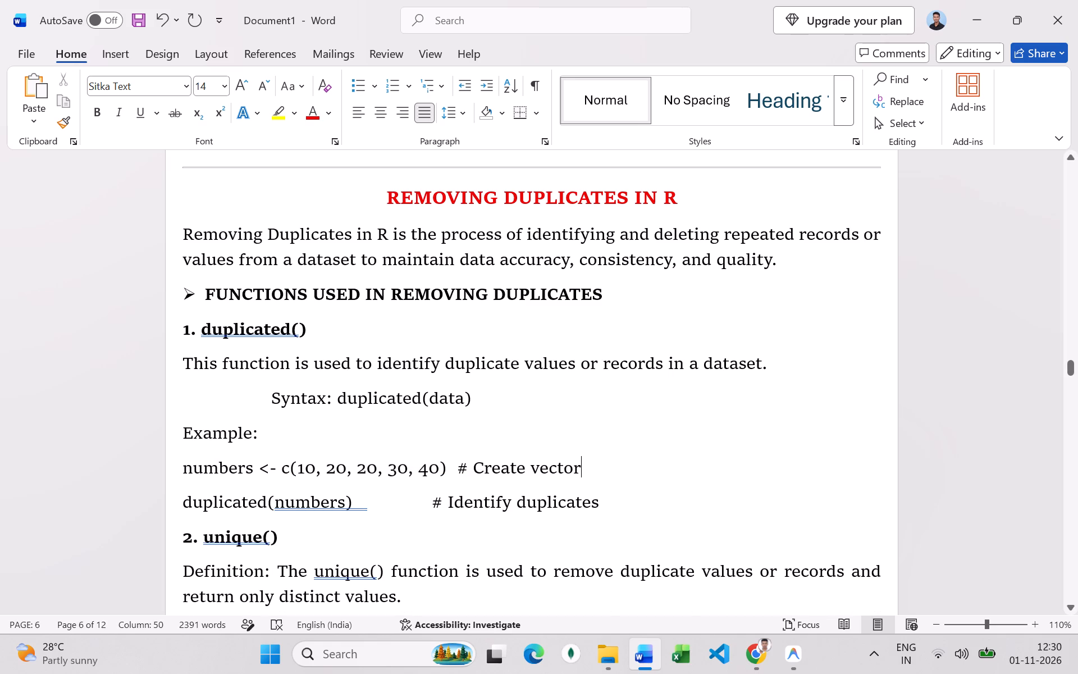
left_click_drag(587, 509, 152, 439)
left_click(185, 470)
key("BackSpace")
key("space")
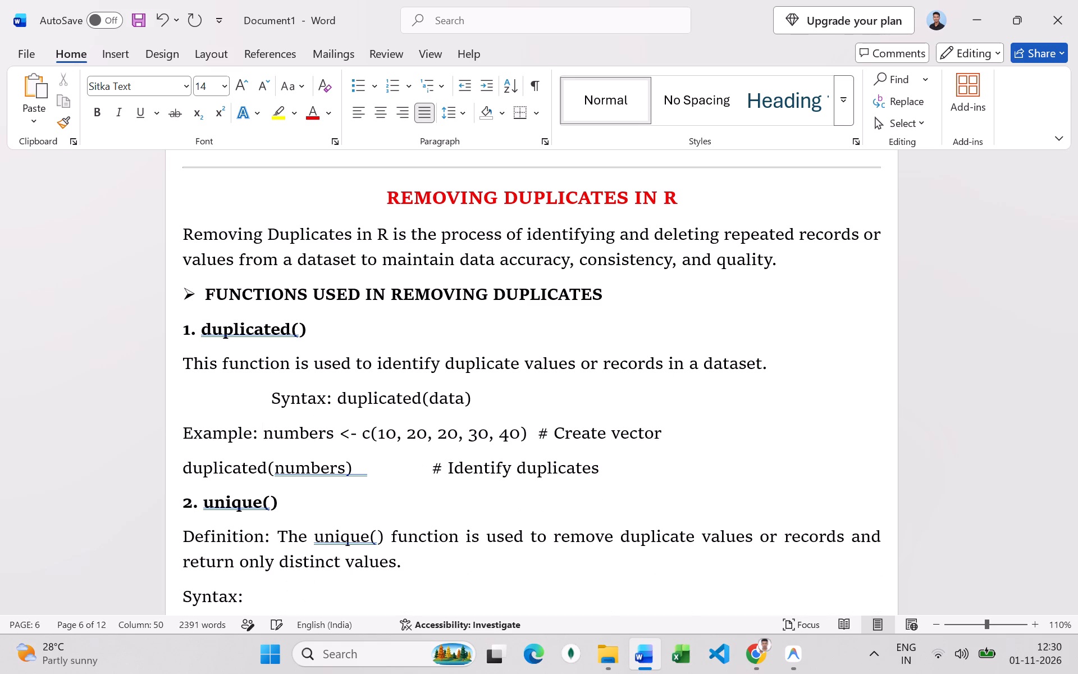
left_click(181, 461)
key("Tab")
key("Tab")
left_click(262, 435)
key("Tab")
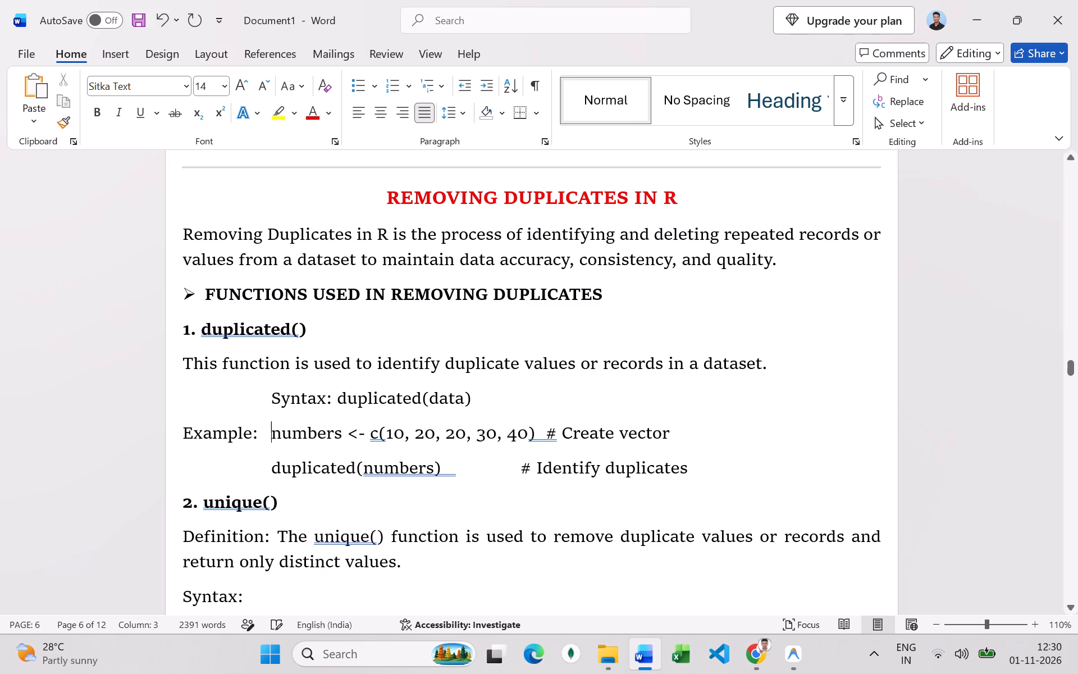
Replace "Definition: The unique()" with "This" at the start of the unique() description.
scroll(274, 474, "down", 4)
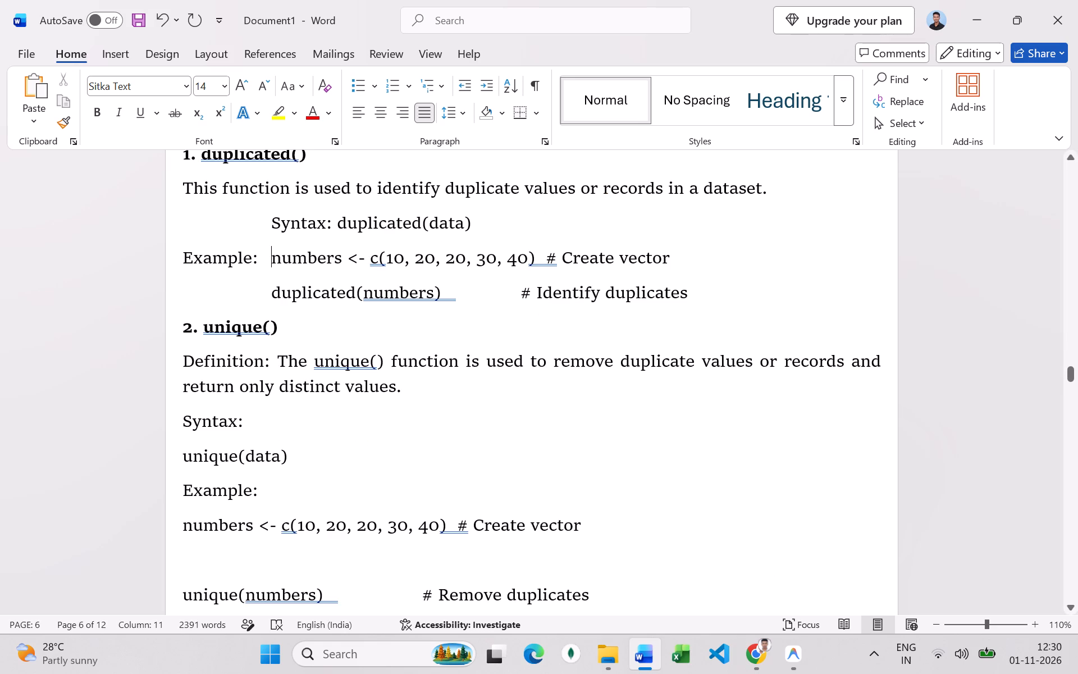
left_click_drag(379, 365, 157, 370)
type("This")
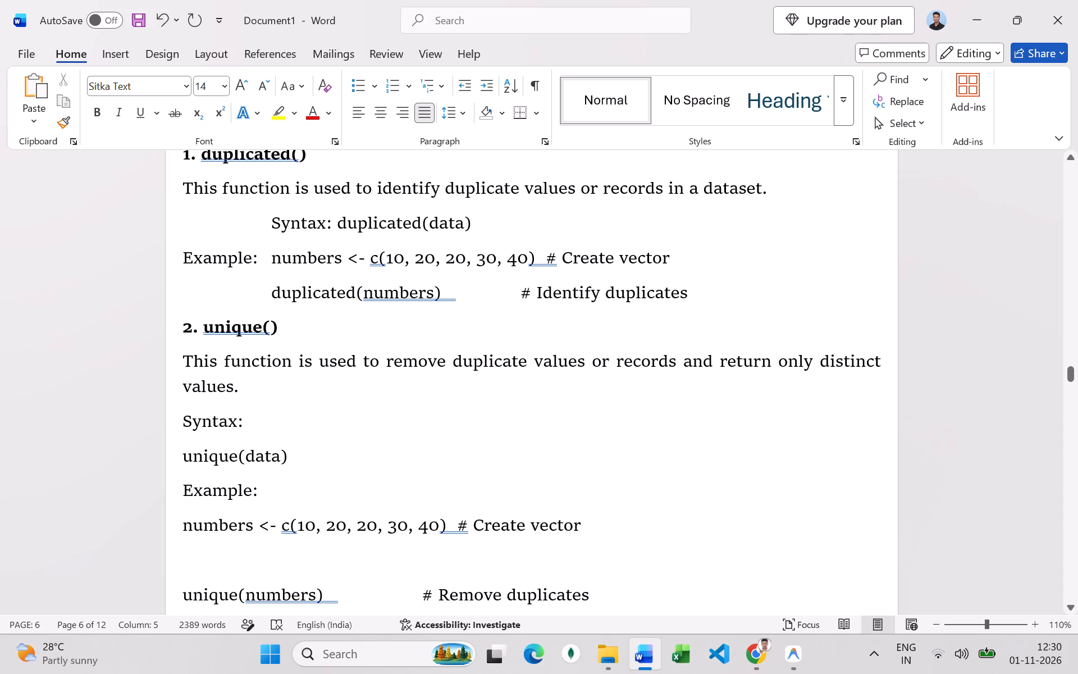
Put unique(data) on the same line as its "Syntax:" label, separated by a space.
left_click(188, 457)
left_click(182, 454)
key("BackSpace")
key("space")
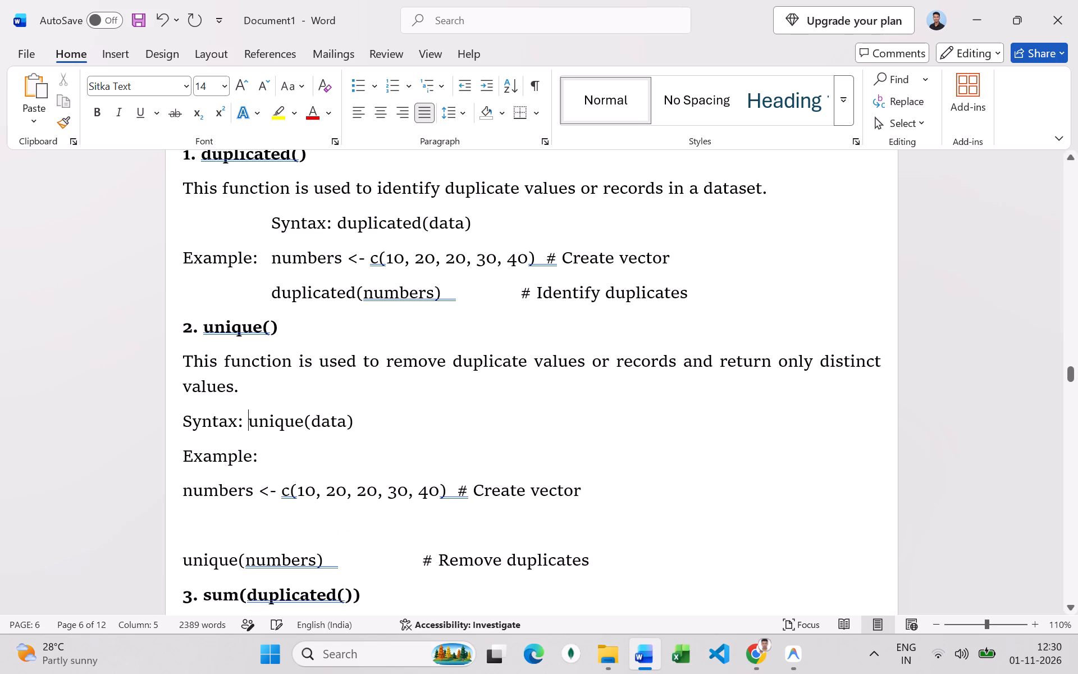
Condense the unique() example: remove the blank line, join the vector code to "Example:", and align both code lines at the second tab stop.
left_click(218, 536)
key("BackSpace")
left_click(187, 487)
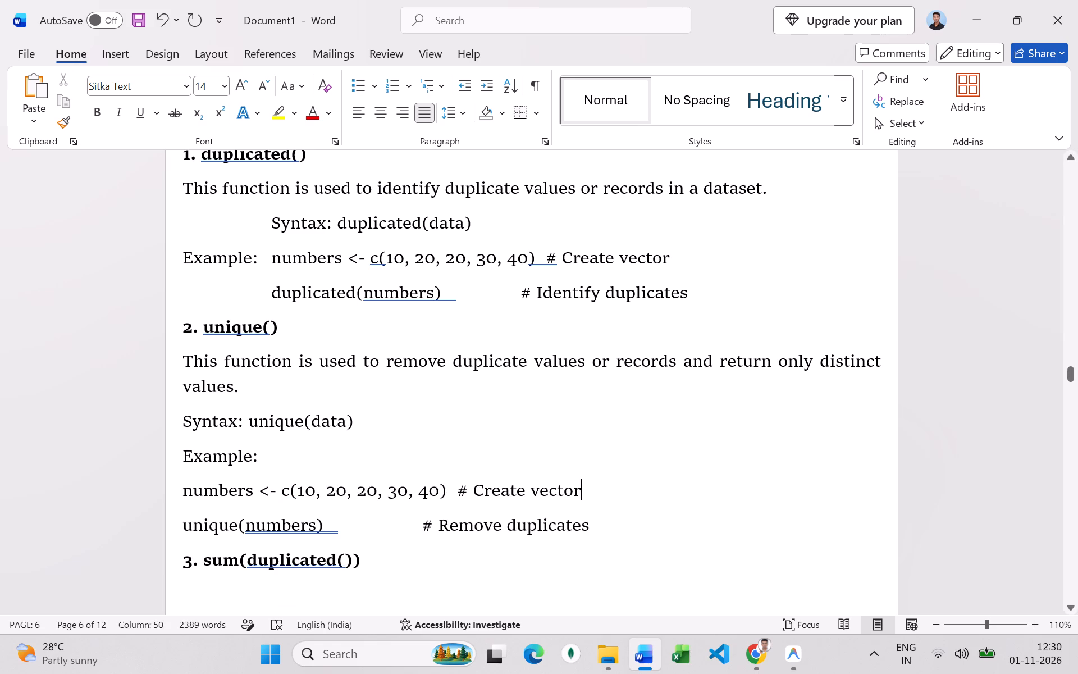
key("BackSpace")
key("Tab")
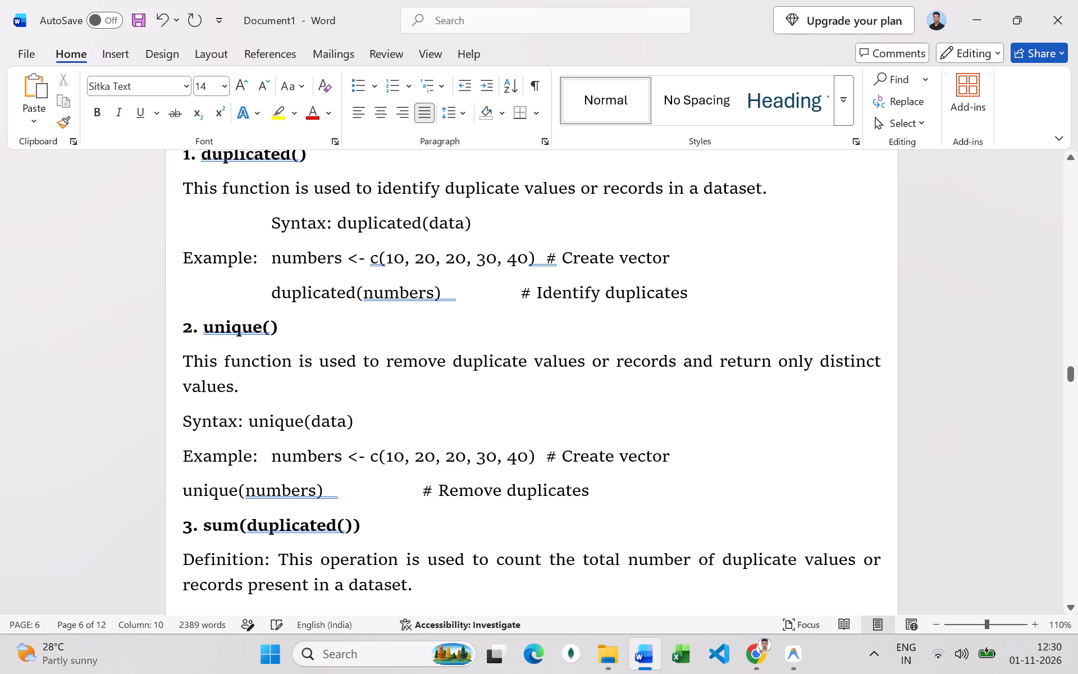
left_click(182, 493)
key("Tab")
key("Tab")
Indent the unique() syntax line two tab stops.
left_click(186, 421)
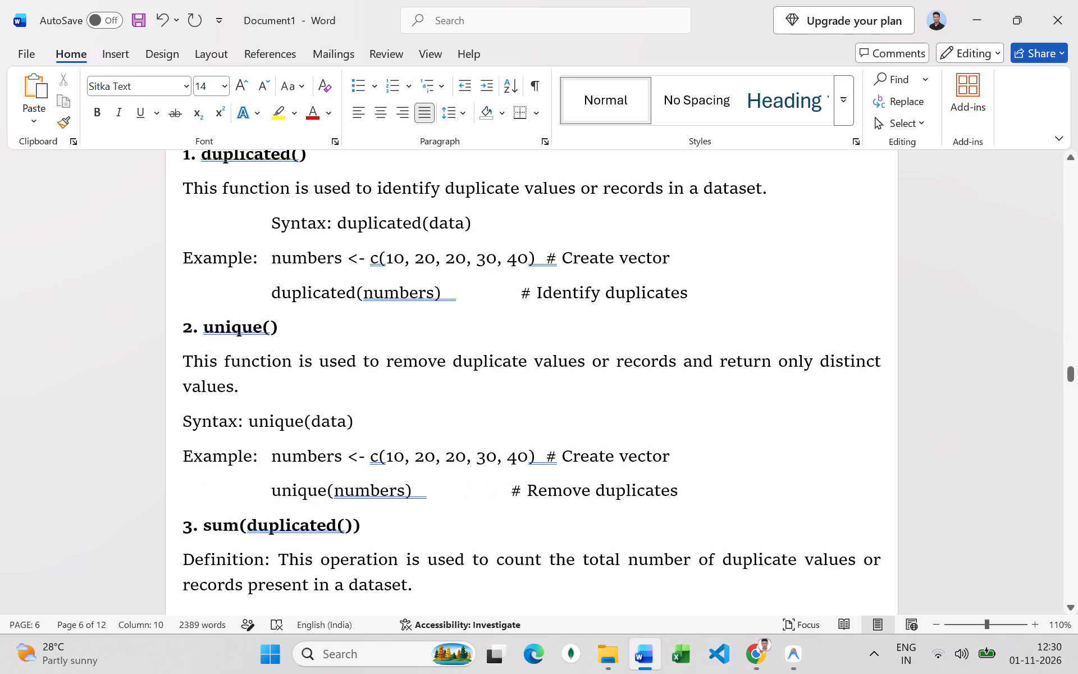
key("Tab")
key("Tab")
Remove "Definition:" from the start of the sum(duplicated()) description.
scroll(237, 439, "down", 2)
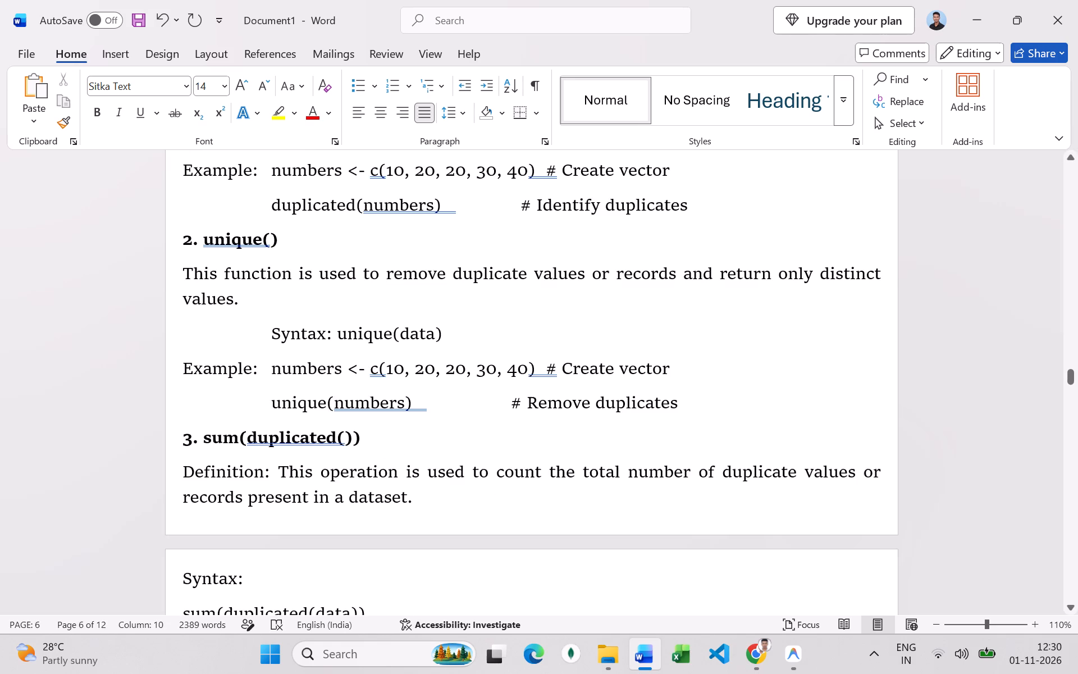
scroll(225, 441, "down", 2)
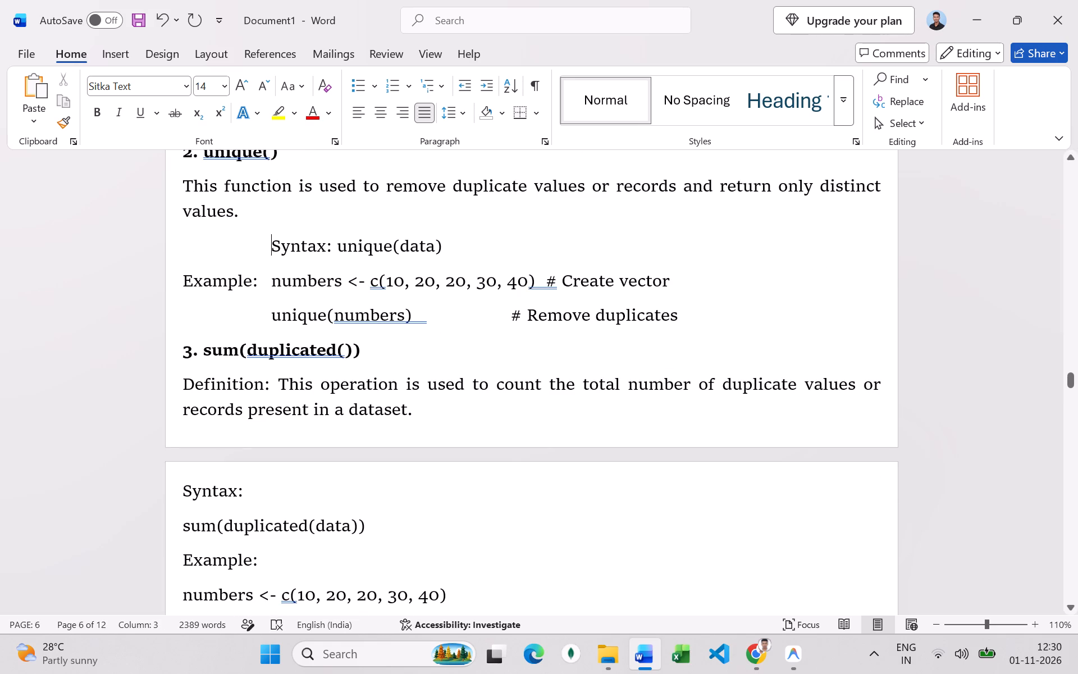
left_click_drag(277, 386, 74, 384)
key("BackSpace")
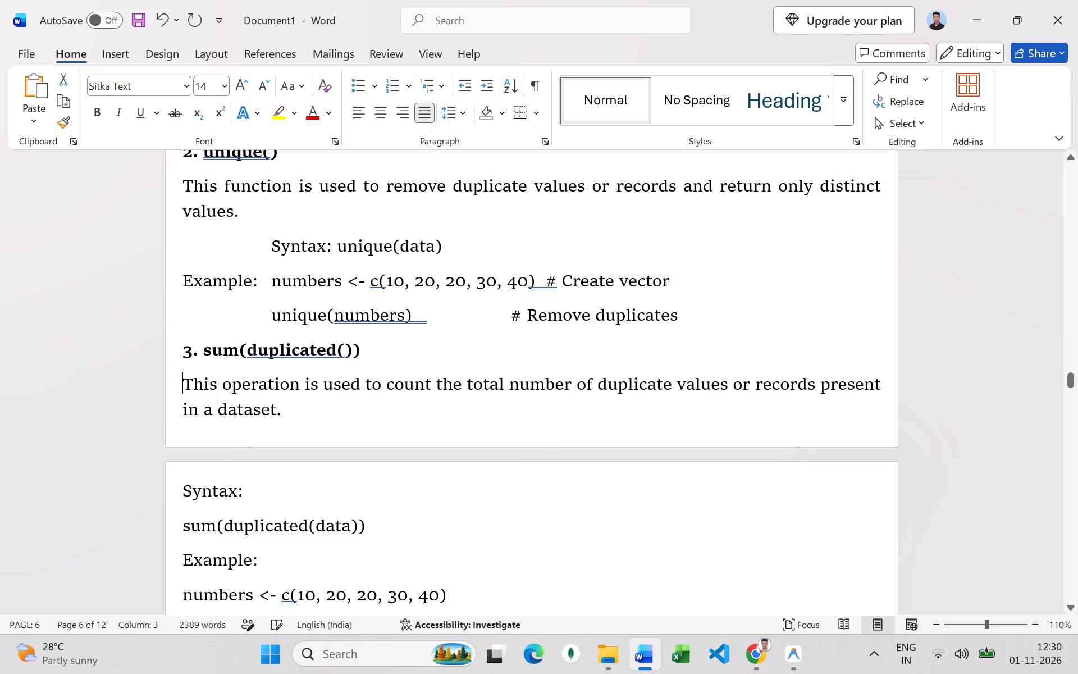
Join sum(duplicated(data)) onto the same line as its "Syntax:" label.
scroll(308, 426, "down", 3)
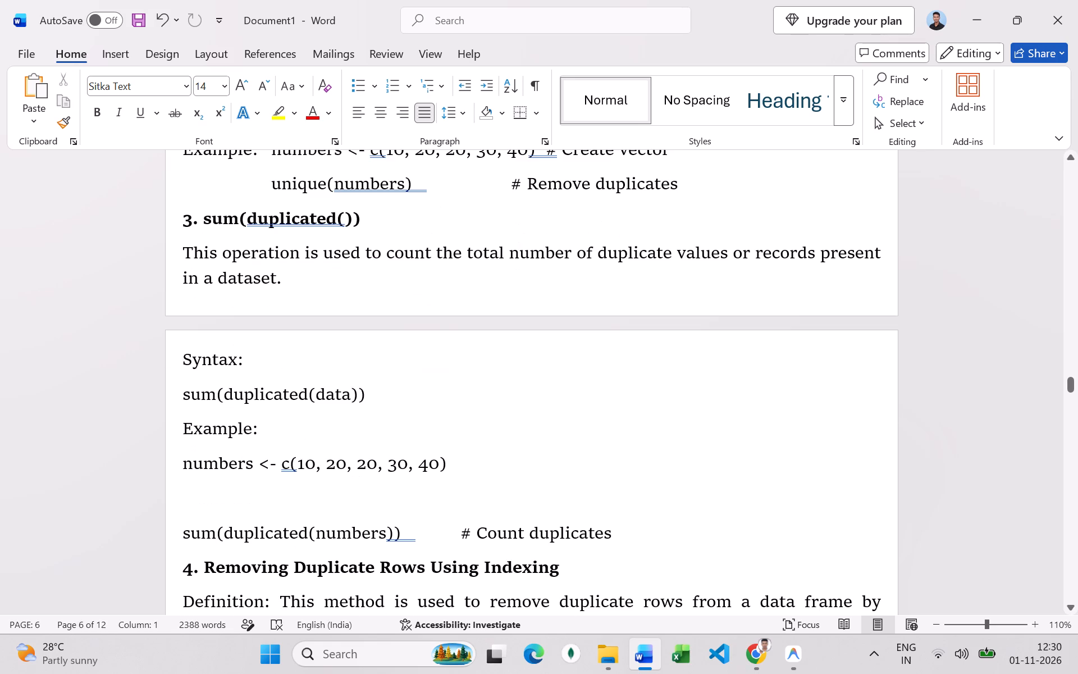
left_click(188, 401)
left_click(185, 400)
key("BackSpace")
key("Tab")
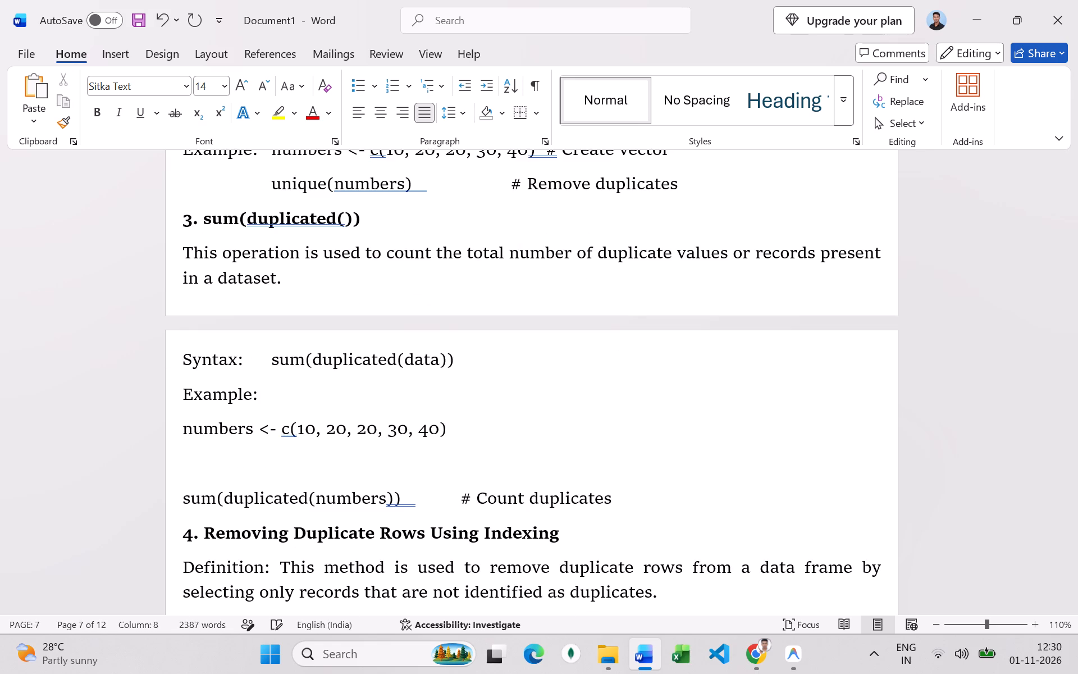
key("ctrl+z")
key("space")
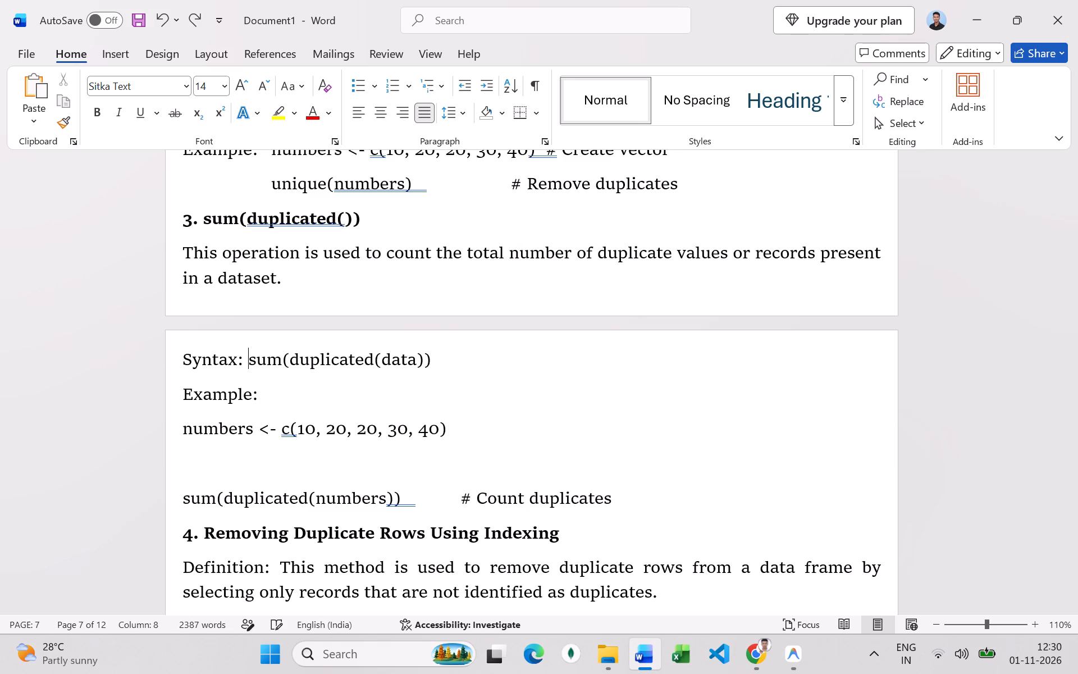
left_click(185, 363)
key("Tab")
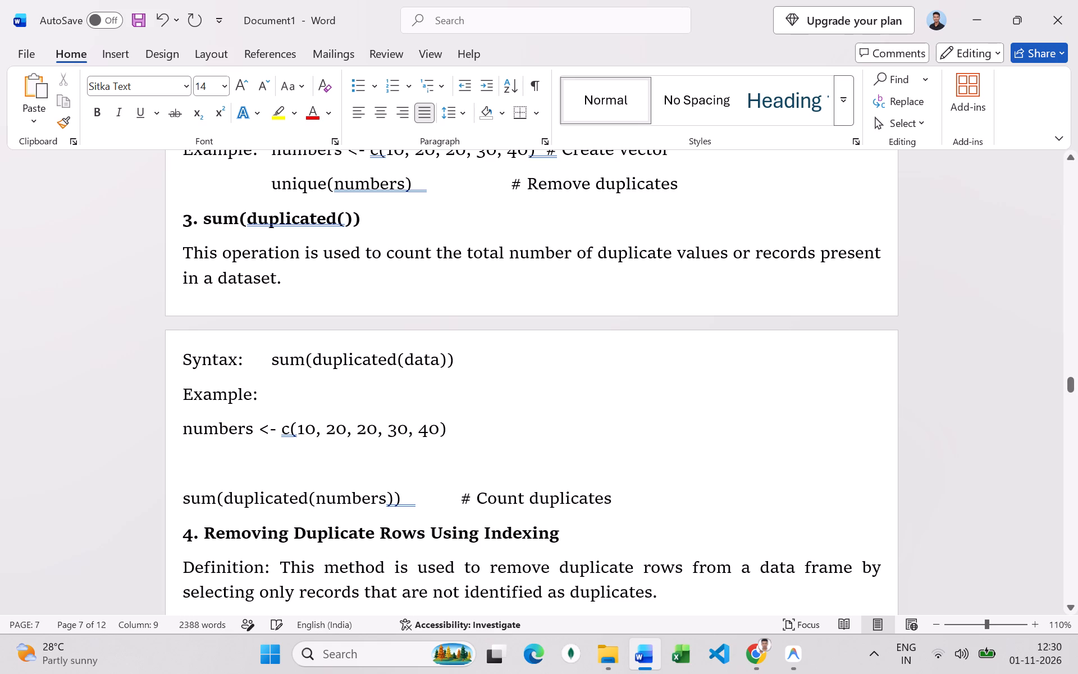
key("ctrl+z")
Indent the sum(duplicated()) syntax line two tab stops.
left_click(183, 361)
key("Tab")
key("Tab")
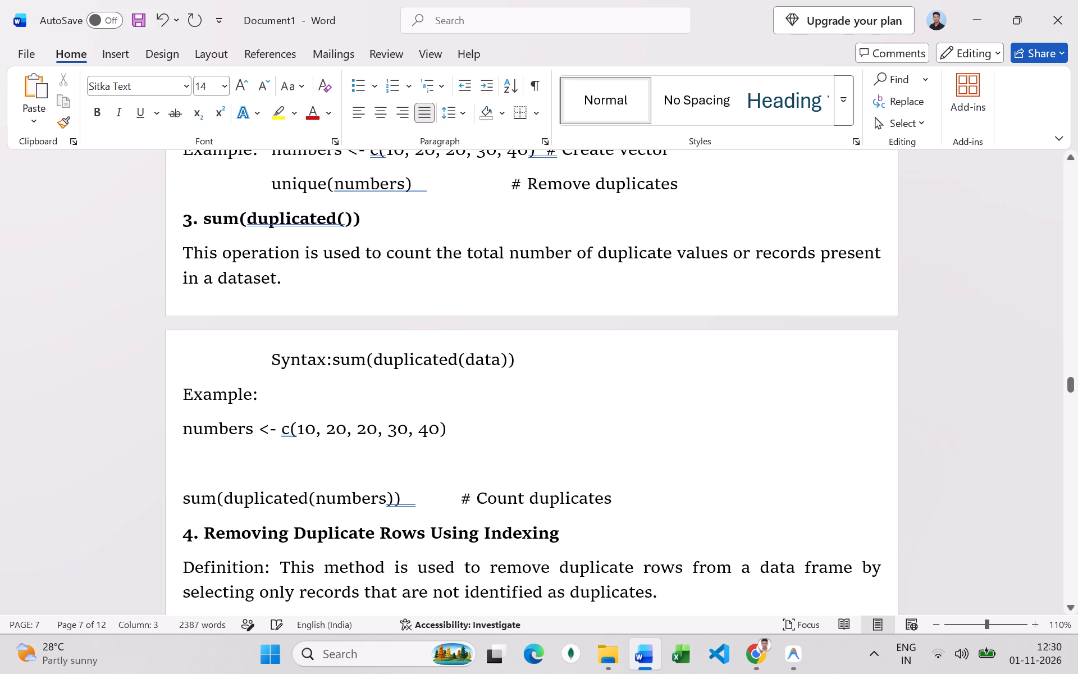
Condense the sum(duplicated()) example: join the vector code to "Example:", remove the blank line, and align both code lines at the second tab stop.
left_click(182, 426)
key("BackSpace")
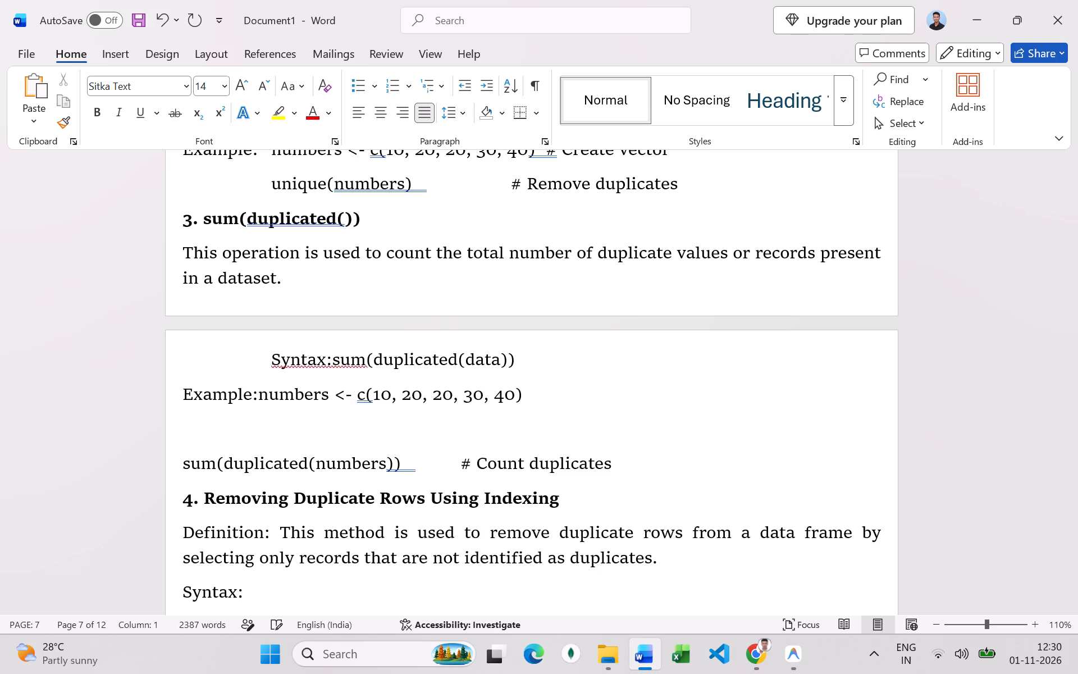
key("space")
left_click(201, 432)
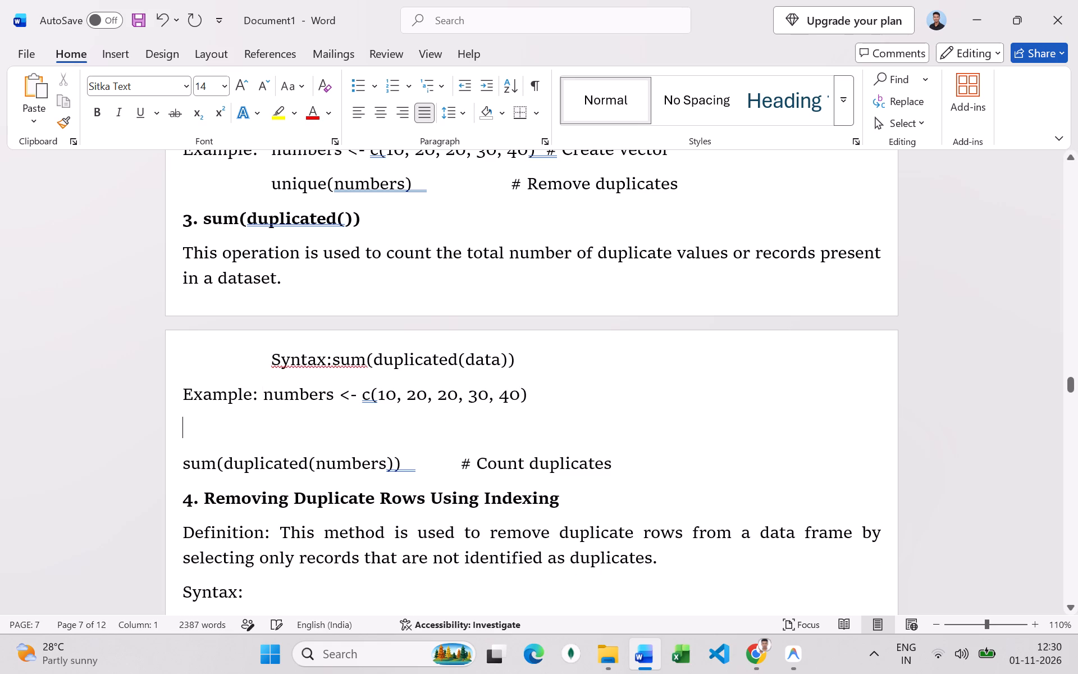
key("BackSpace")
left_click(177, 429)
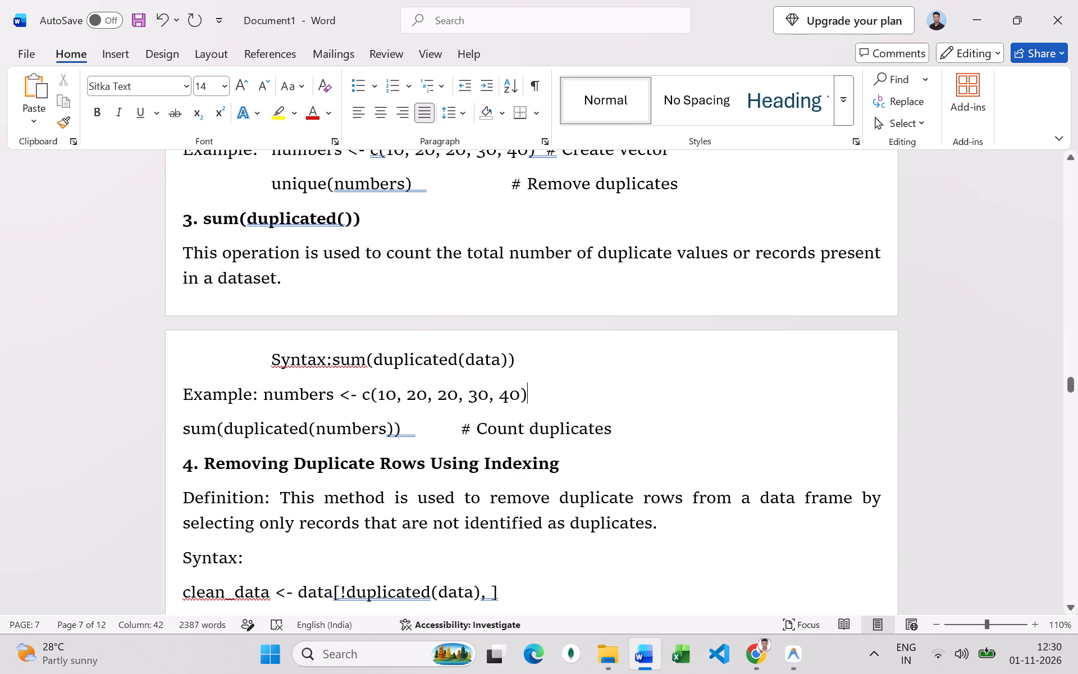
key("Tab")
key("Tab")
left_click(261, 387)
key("Tab")
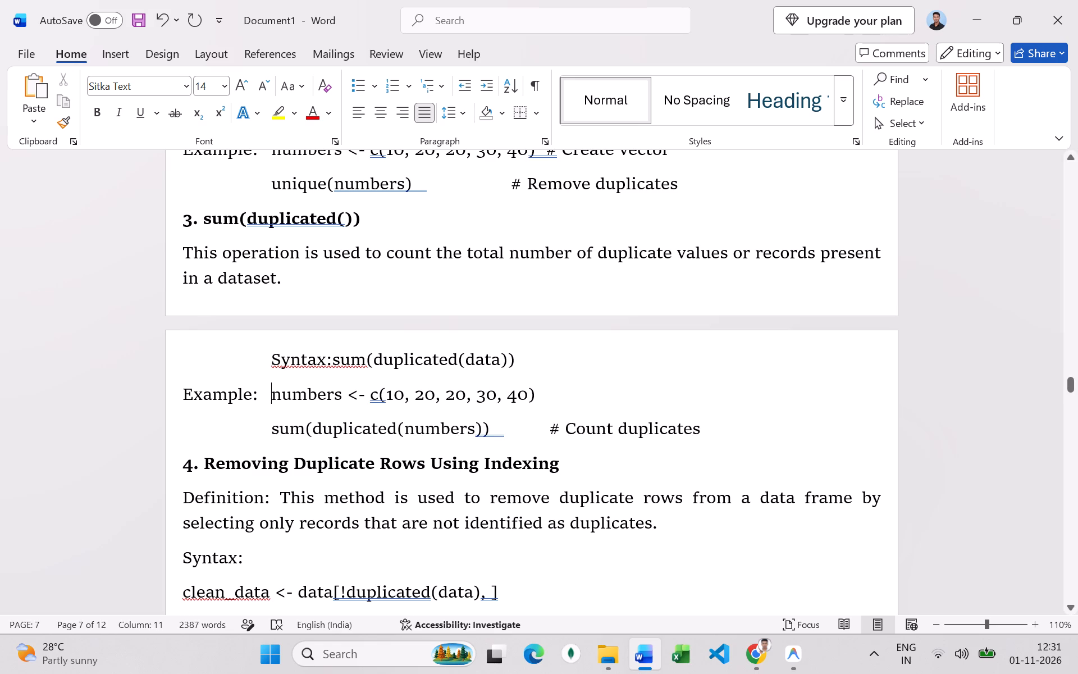
Insert a space after "Syntax:" in the sum(duplicated()) syntax line.
scroll(347, 425, "up", 2)
left_click(329, 445)
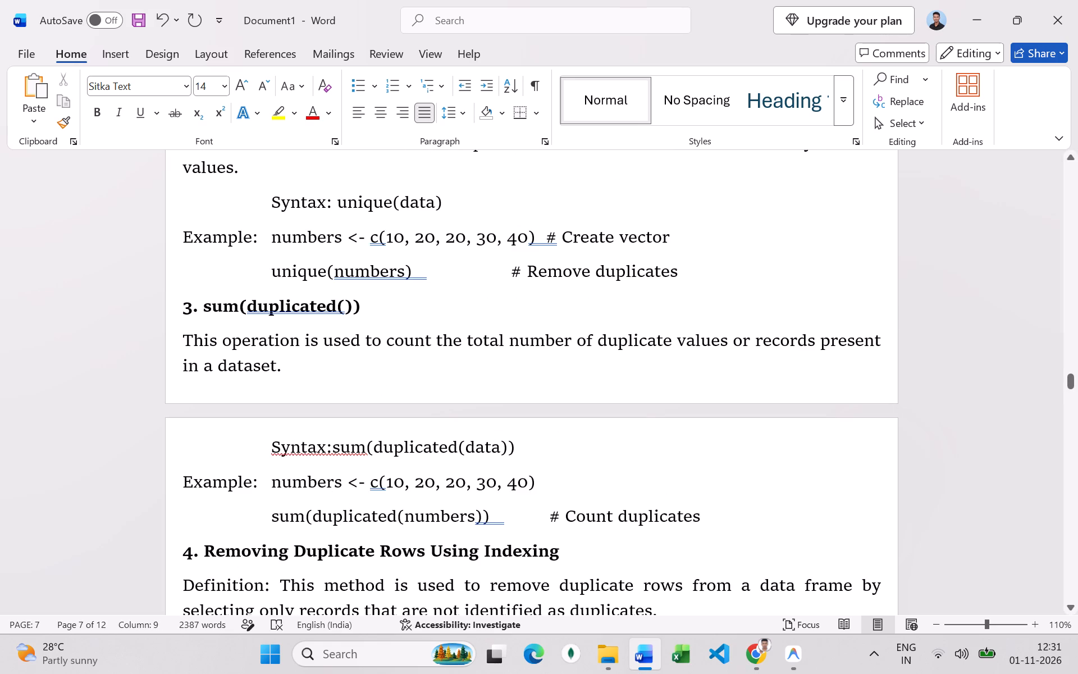
left_click(332, 447)
key("space")
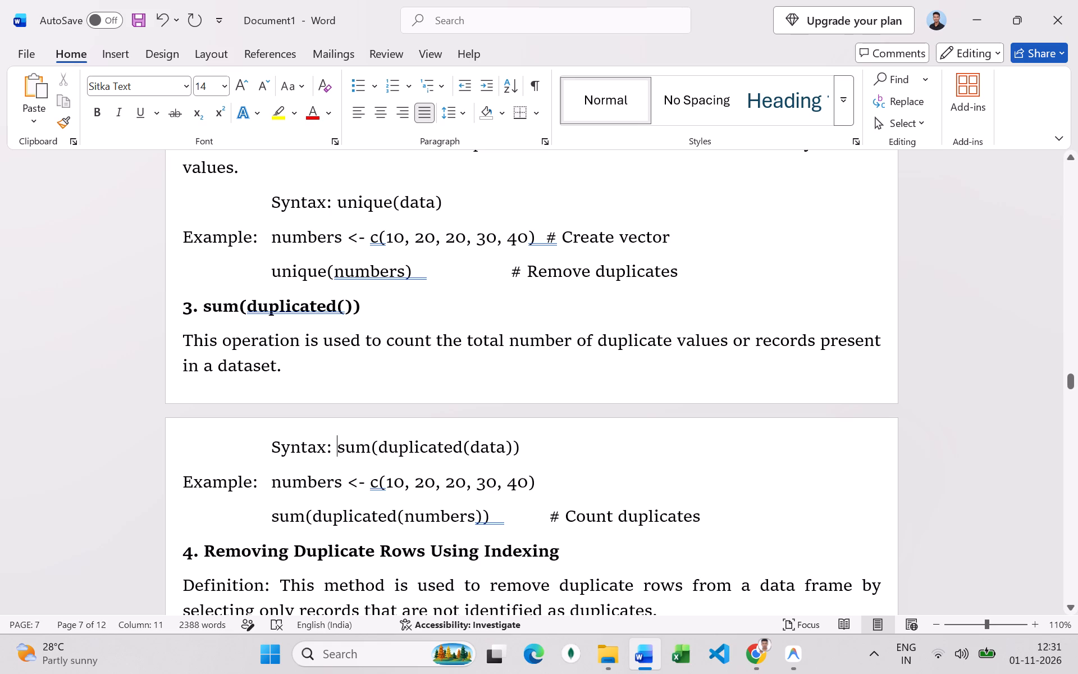
Join the clean_data code to "Syntax:" with a space under "Removing Duplicate Rows Using Indexing", and indent the line two tab stops.
scroll(369, 403, "down", 6)
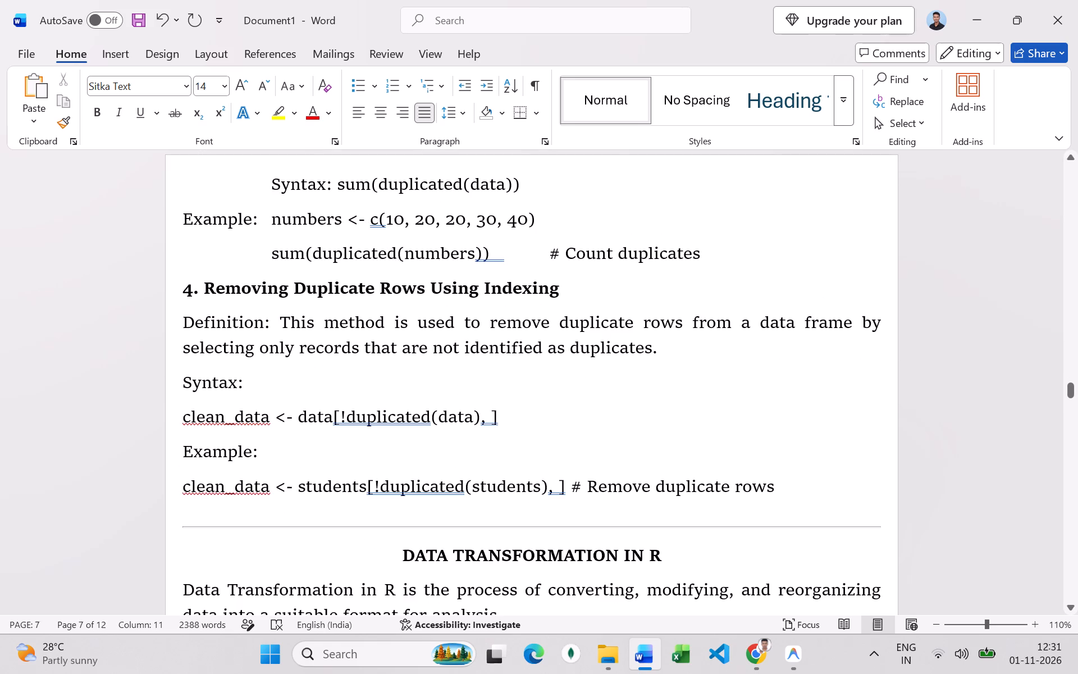
left_click(180, 417)
key("BackSpace")
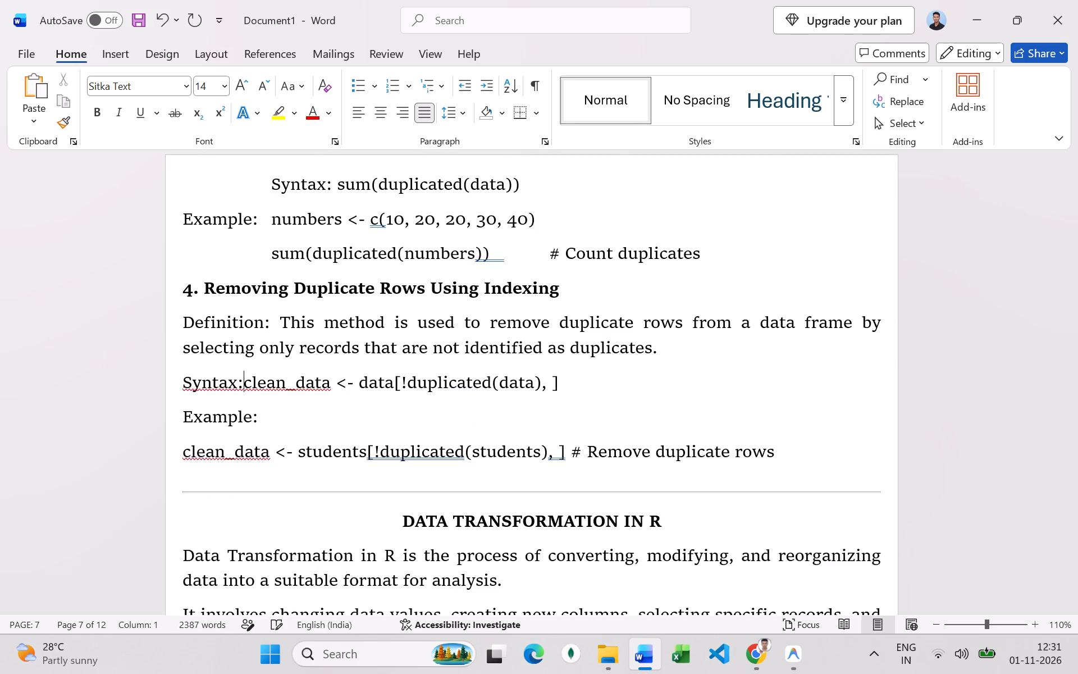
key("space")
left_click(175, 387)
key("Tab")
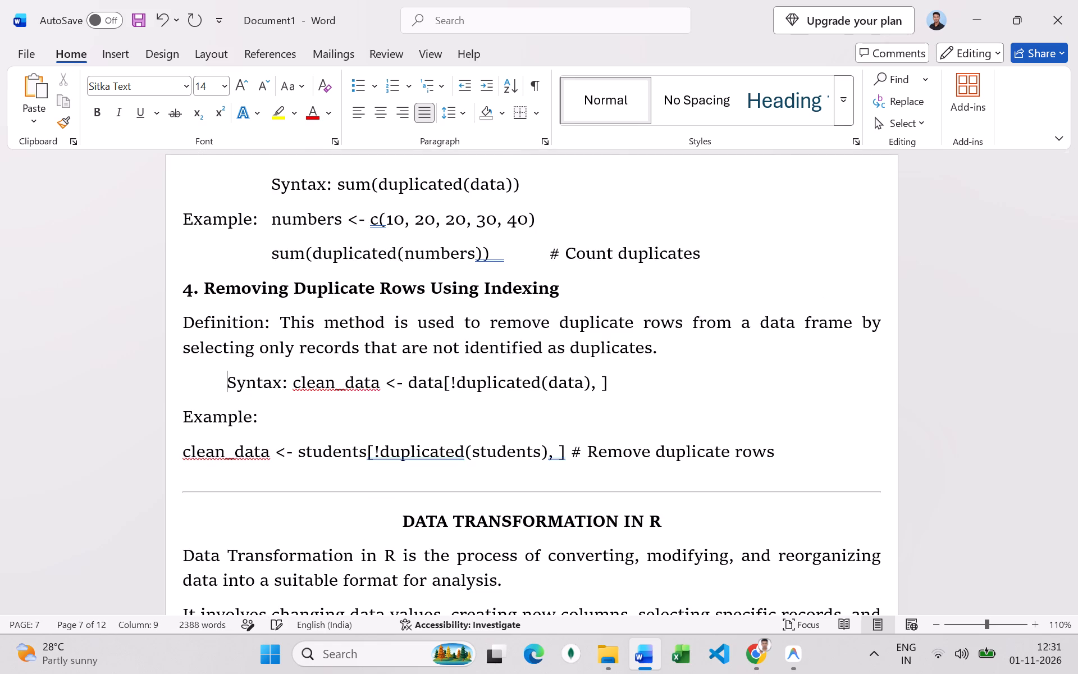
key("Tab")
Join the clean_data example code to its "Example:" label with a space under "Removing Duplicate Rows Using Indexing".
left_click(175, 465)
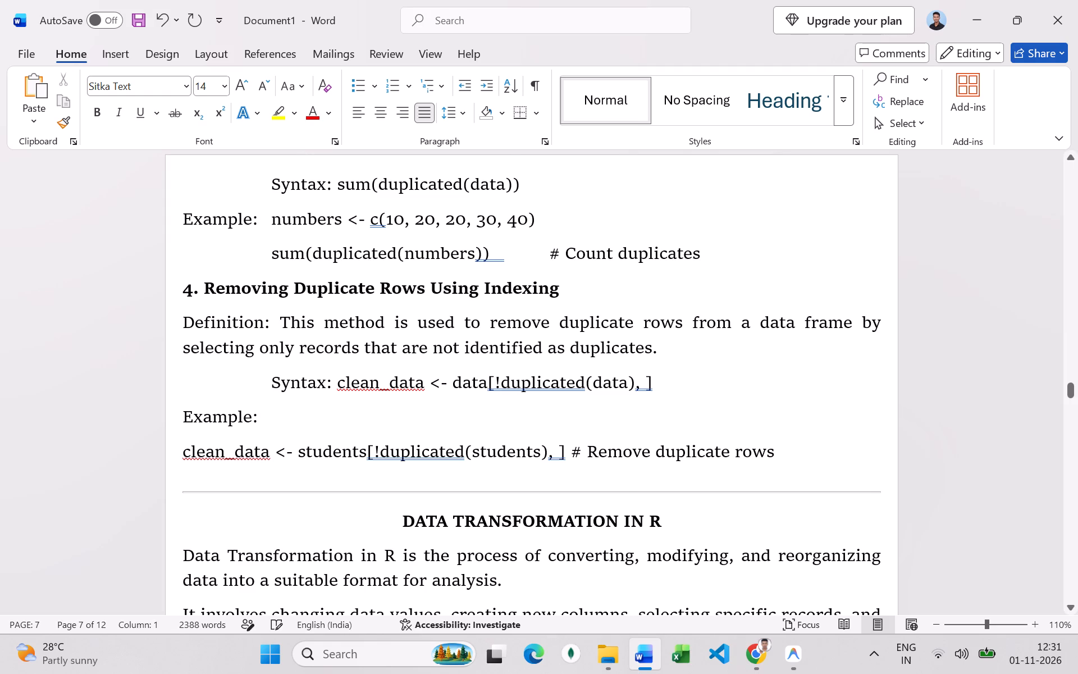
key("BackSpace")
key("space")
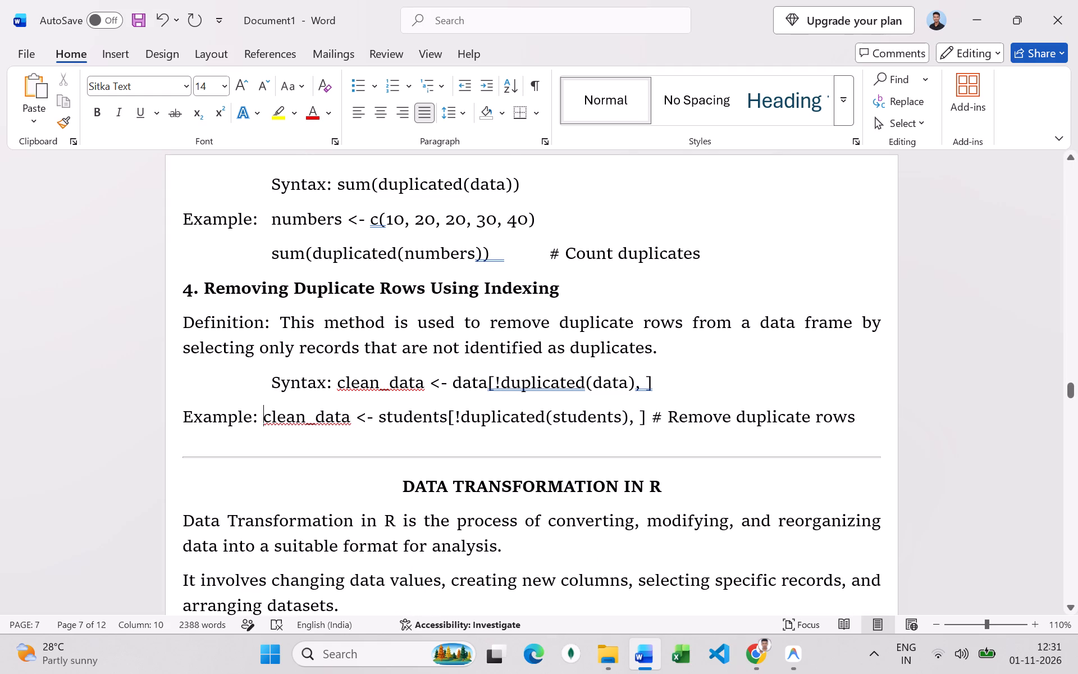
Remove the "Definition:" label from the paragraph under "4. Removing Duplicate Rows Using Indexing".
left_click_drag(275, 324, 156, 333)
key("BackSpace")
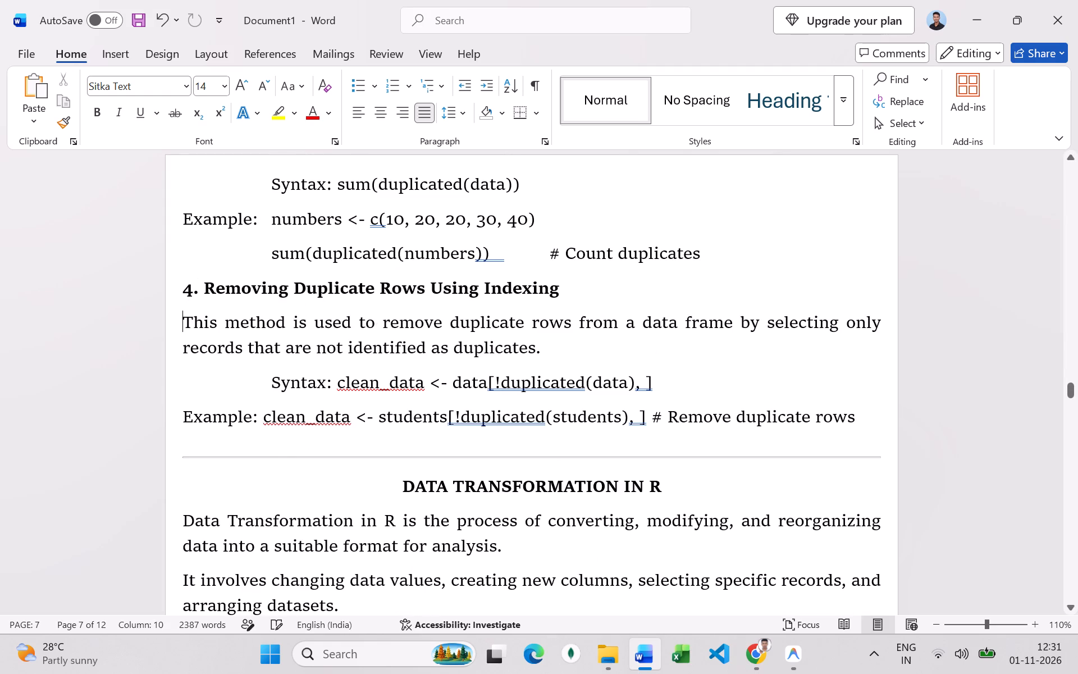
Review the notes from the Data Cleaning and Preparation section through to the Descriptive Statistics heading at the document's end.
scroll(259, 348, "up", 7)
scroll(266, 395, "up", 4)
scroll(252, 389, "down", 1)
scroll(252, 389, "up", 6)
scroll(309, 393, "down", 1)
scroll(304, 392, "up", 12)
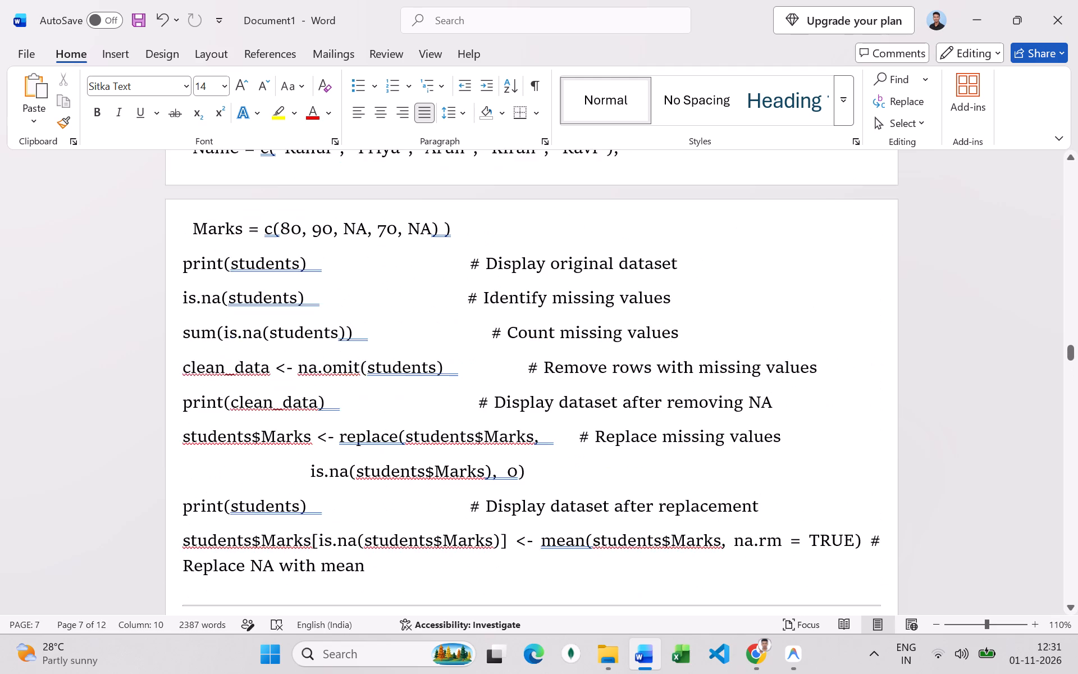
scroll(357, 405, "up", 5)
scroll(393, 420, "down", 1)
scroll(377, 412, "up", 20)
scroll(377, 412, "up", 2)
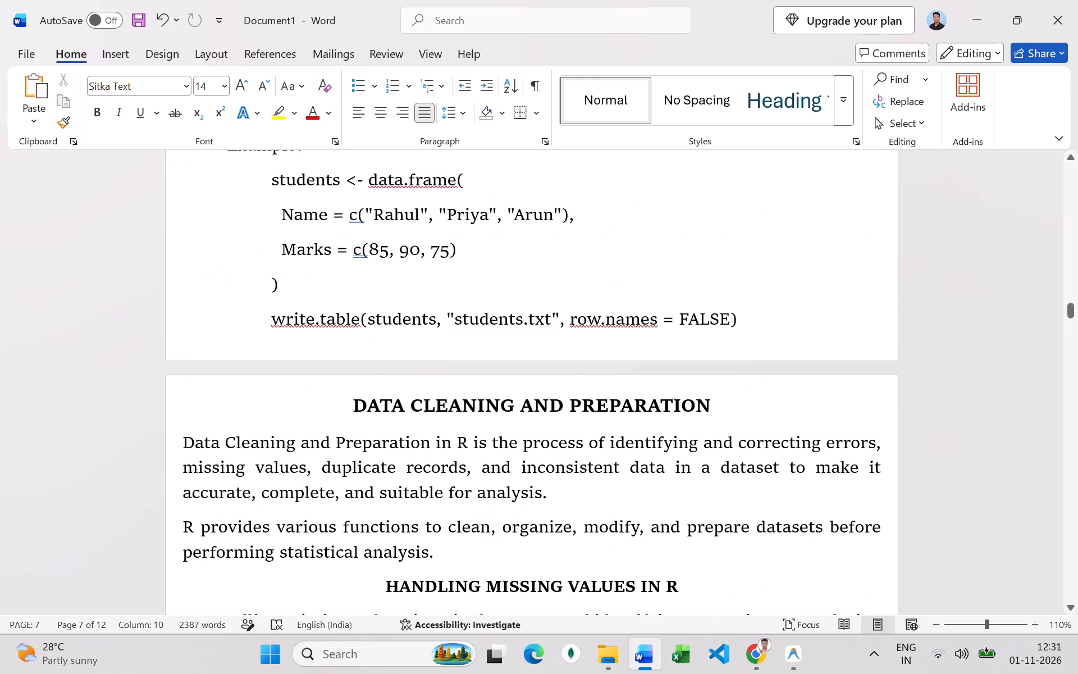
scroll(387, 420, "down", 20)
scroll(387, 420, "down", 20)
scroll(387, 420, "down", 6)
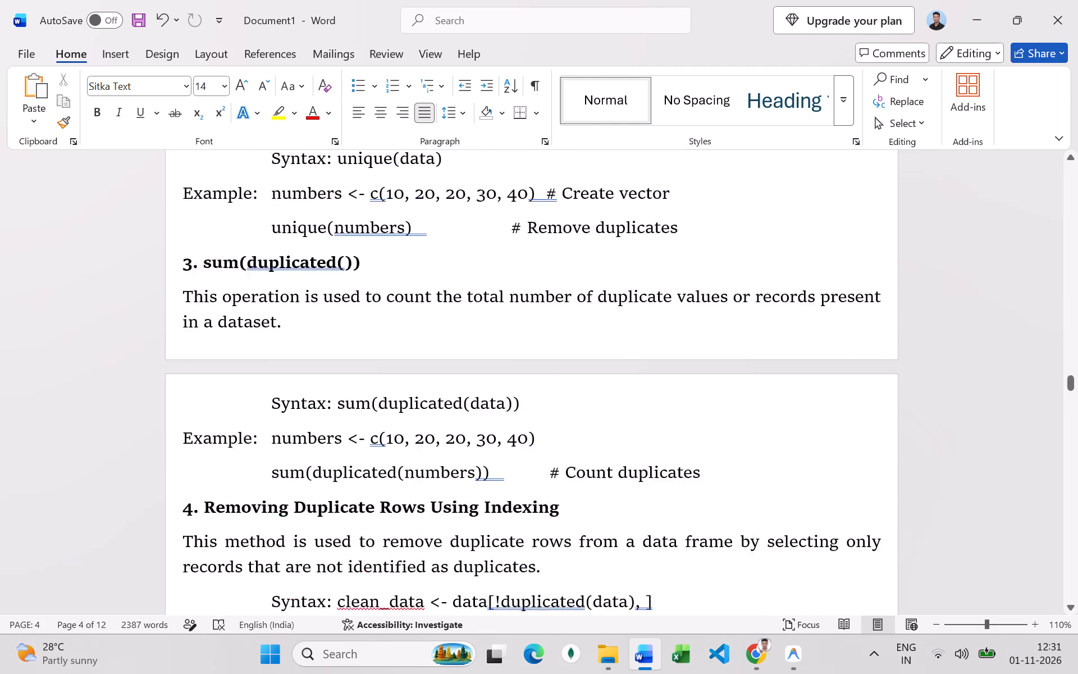
scroll(371, 440, "down", 20)
scroll(367, 435, "down", 20)
scroll(367, 435, "down", 4)
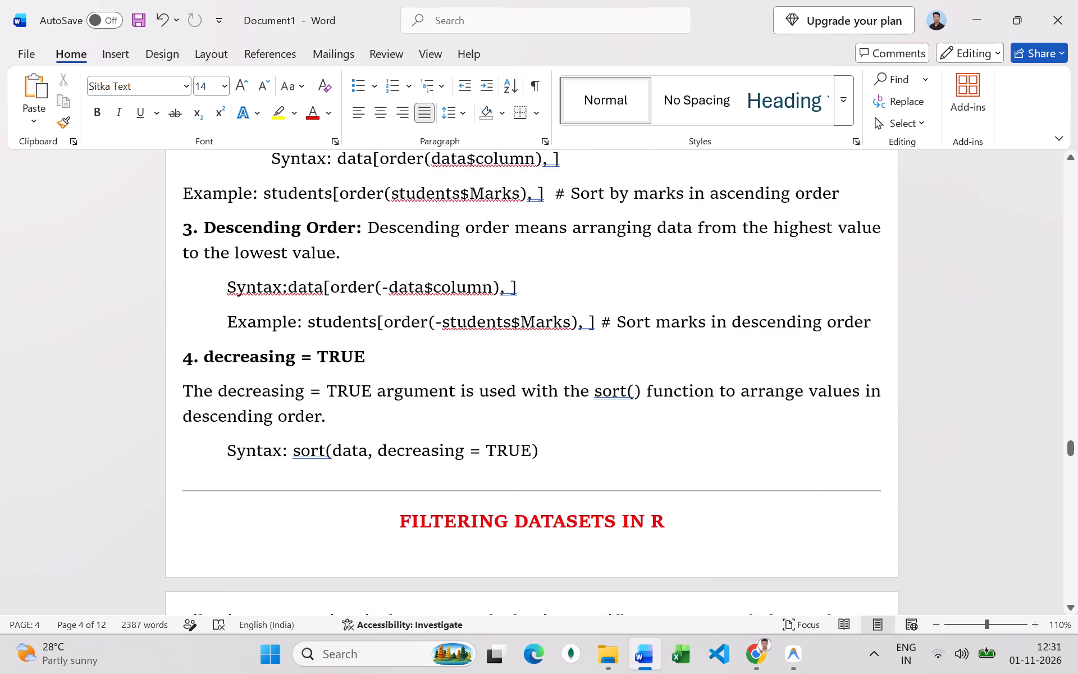
scroll(352, 426, "down", 9)
scroll(352, 431, "up", 5)
scroll(387, 412, "down", 6)
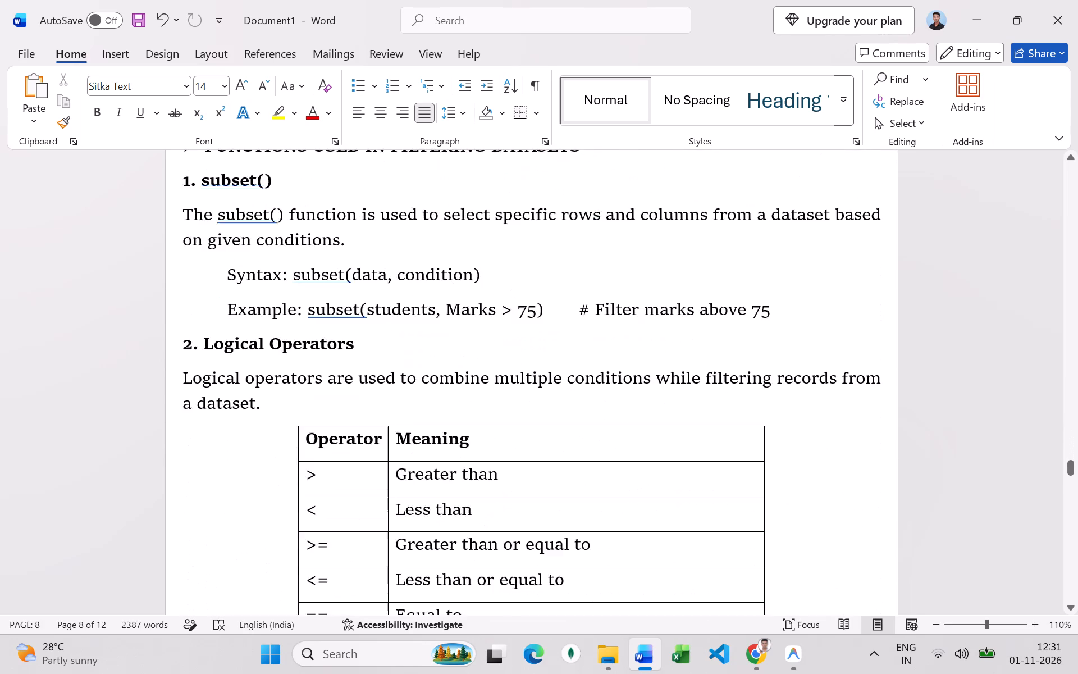
scroll(388, 425, "down", 20)
scroll(388, 425, "down", 14)
scroll(373, 432, "up", 1)
scroll(373, 432, "down", 12)
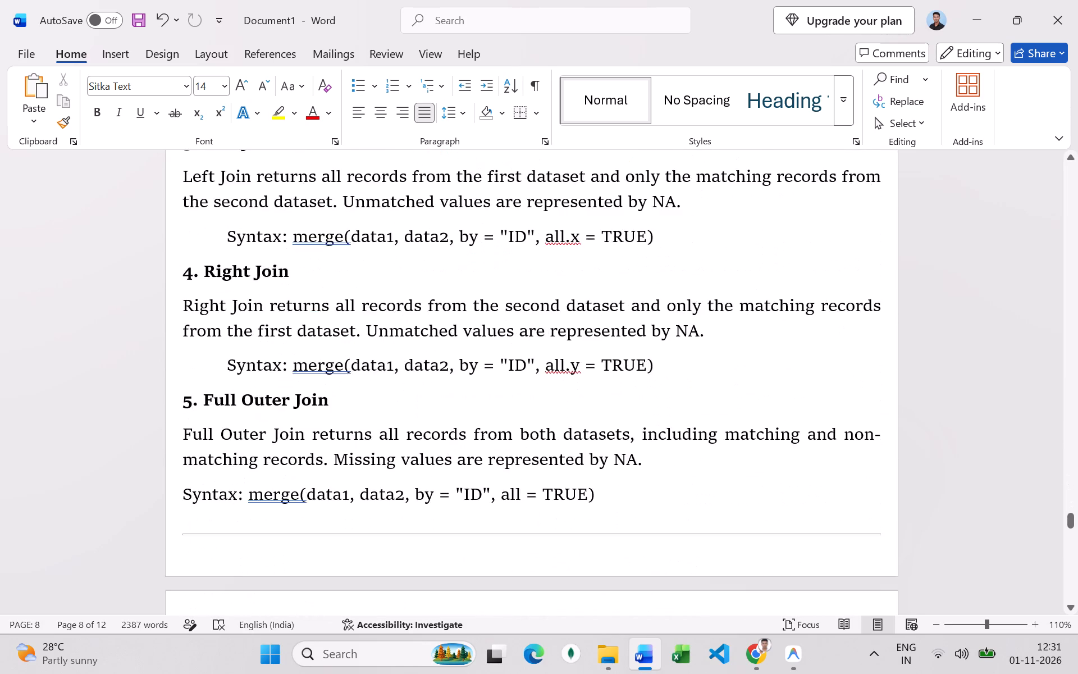
scroll(372, 430, "down", 15)
scroll(362, 431, "down", 16)
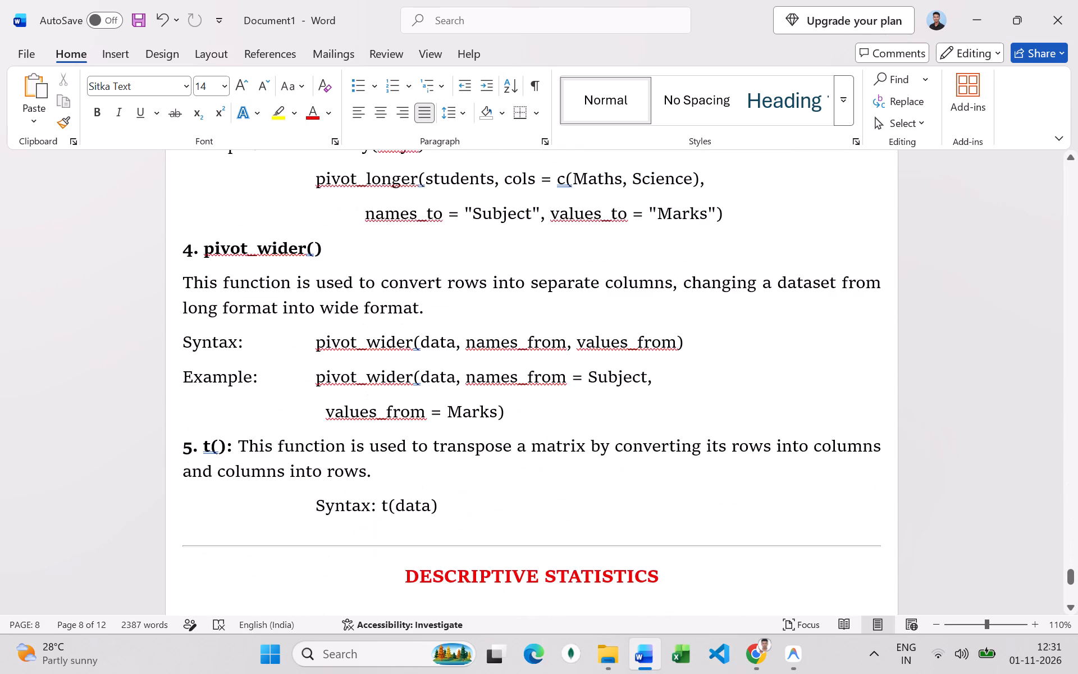
scroll(363, 432, "down", 7)
Start a new paragraph below the "DESCRIPTIVE STATISTICS" heading, left-aligned, not bold, at 14 pt.
left_click(283, 370)
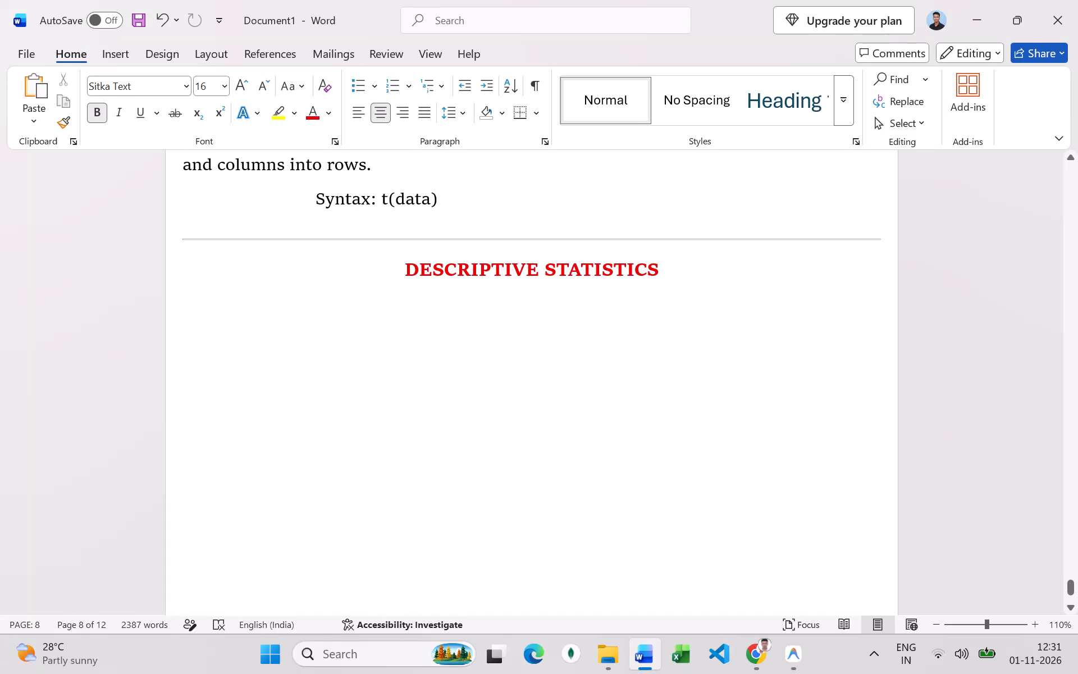
left_click(510, 366)
left_click(661, 282)
key("Return")
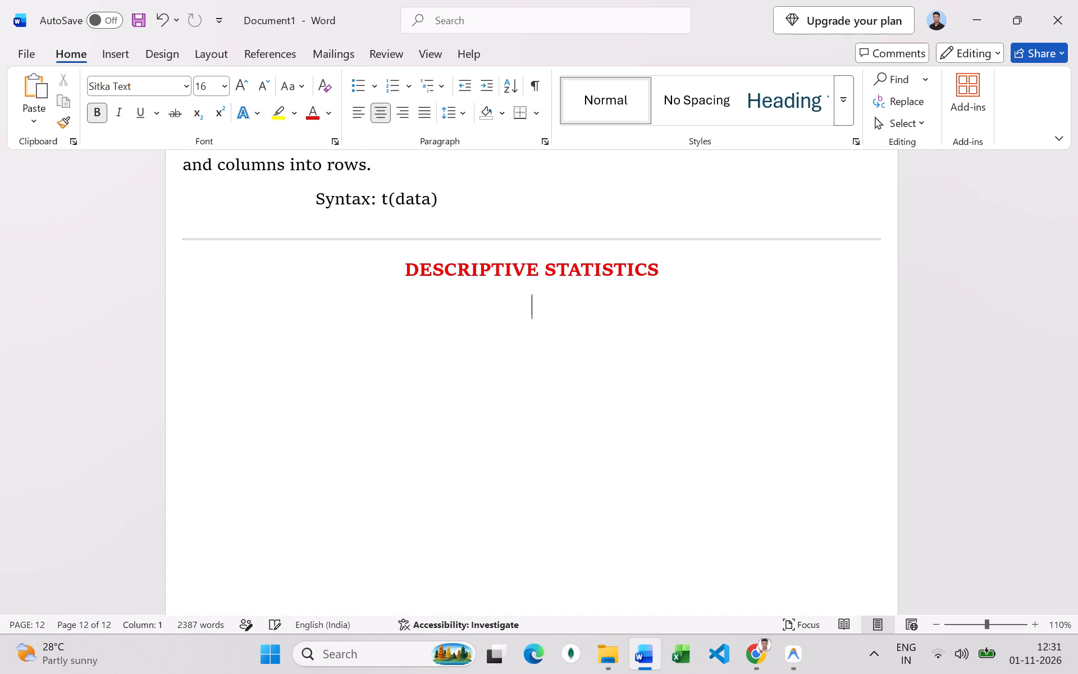
left_click(356, 109)
left_click(99, 114)
left_click(262, 84)
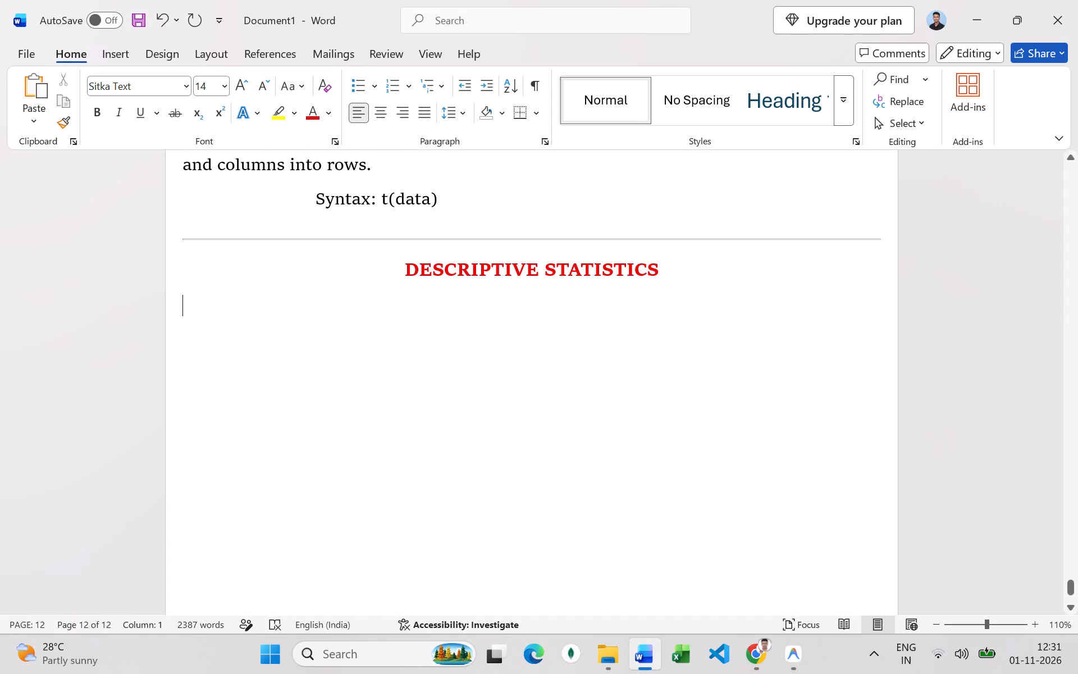